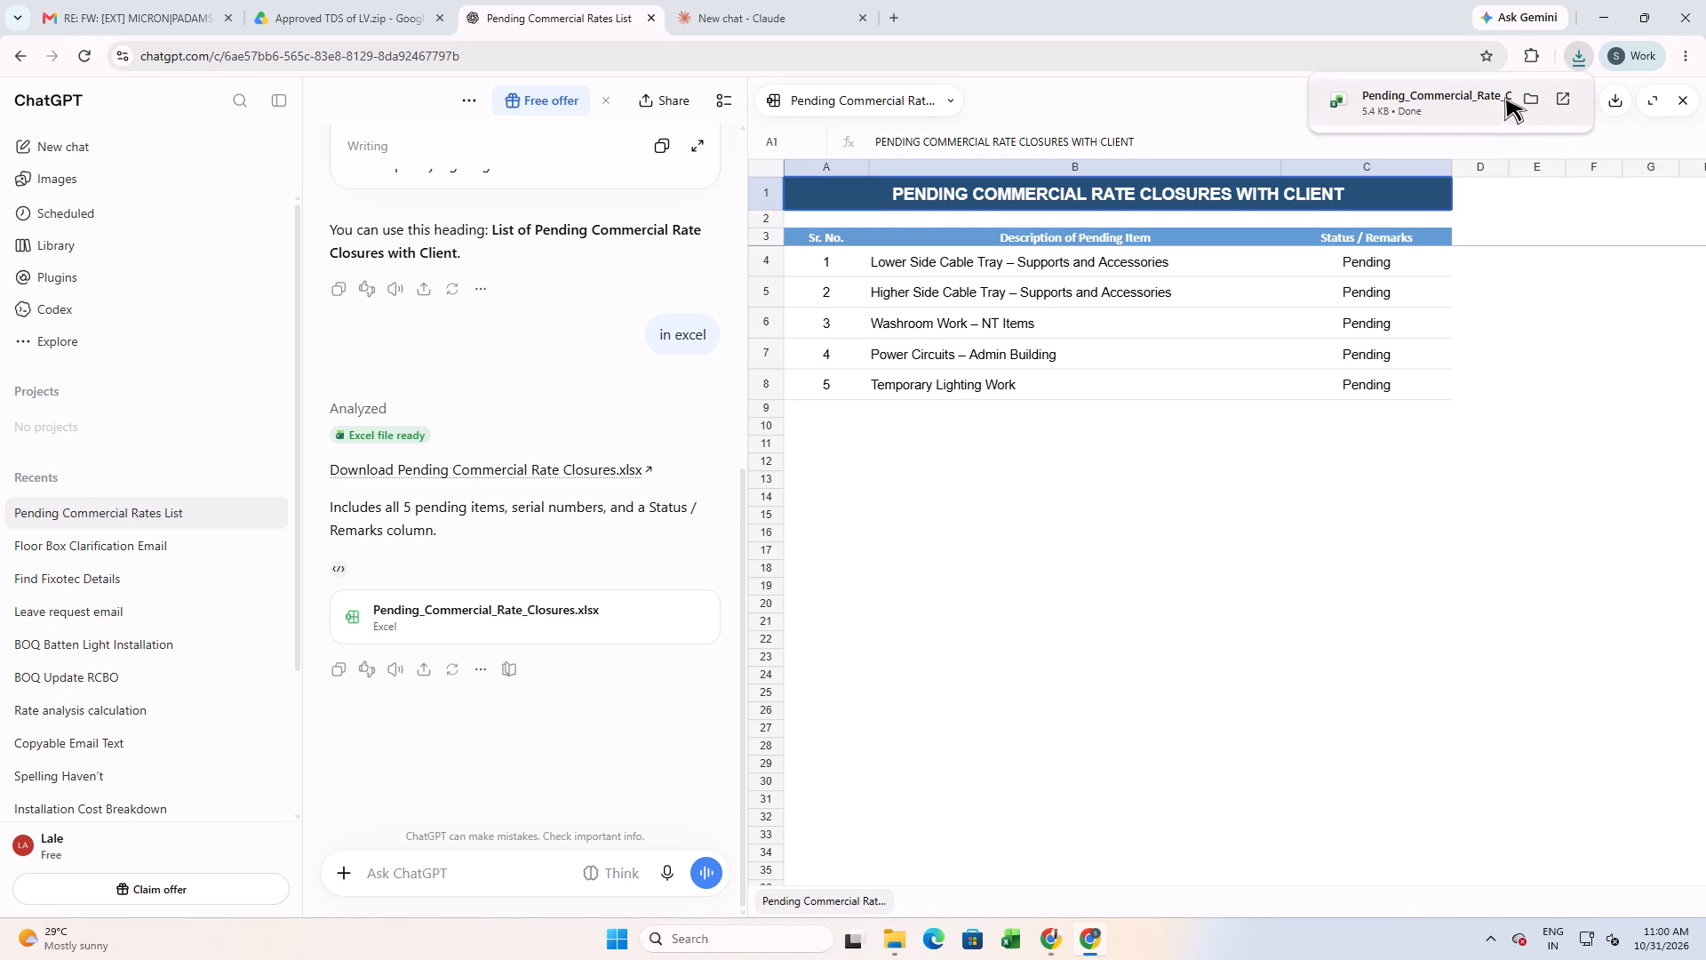
pyautogui.click(1529, 99)
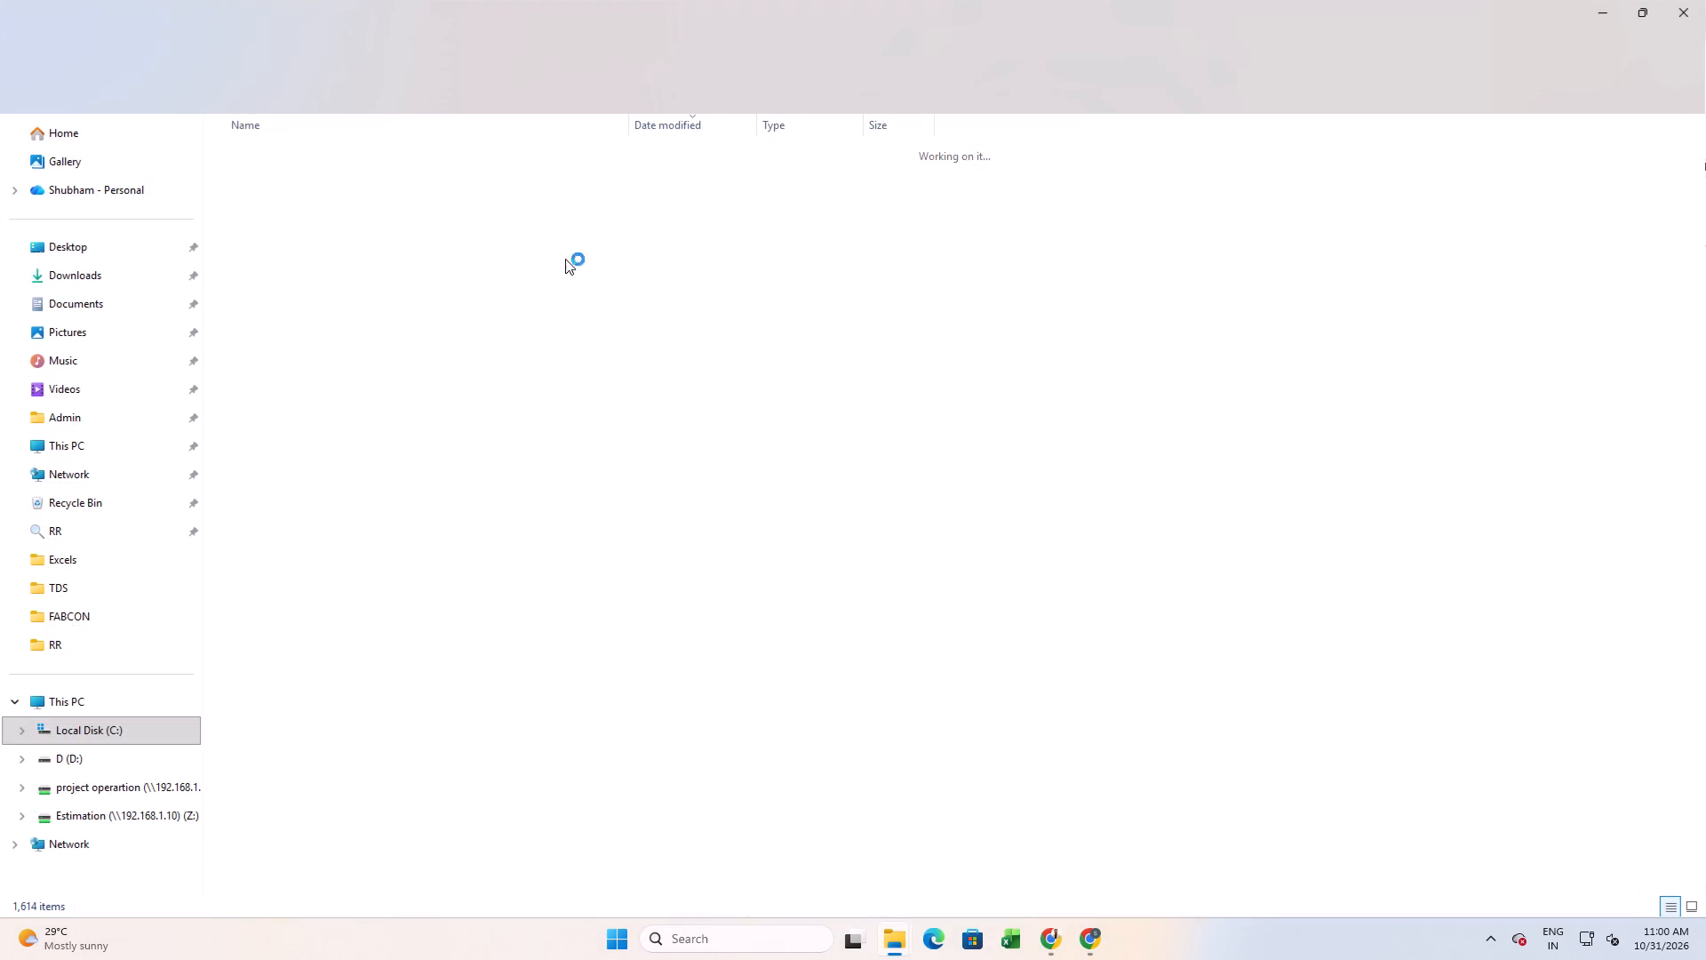
pyautogui.doubleClick(392, 176)
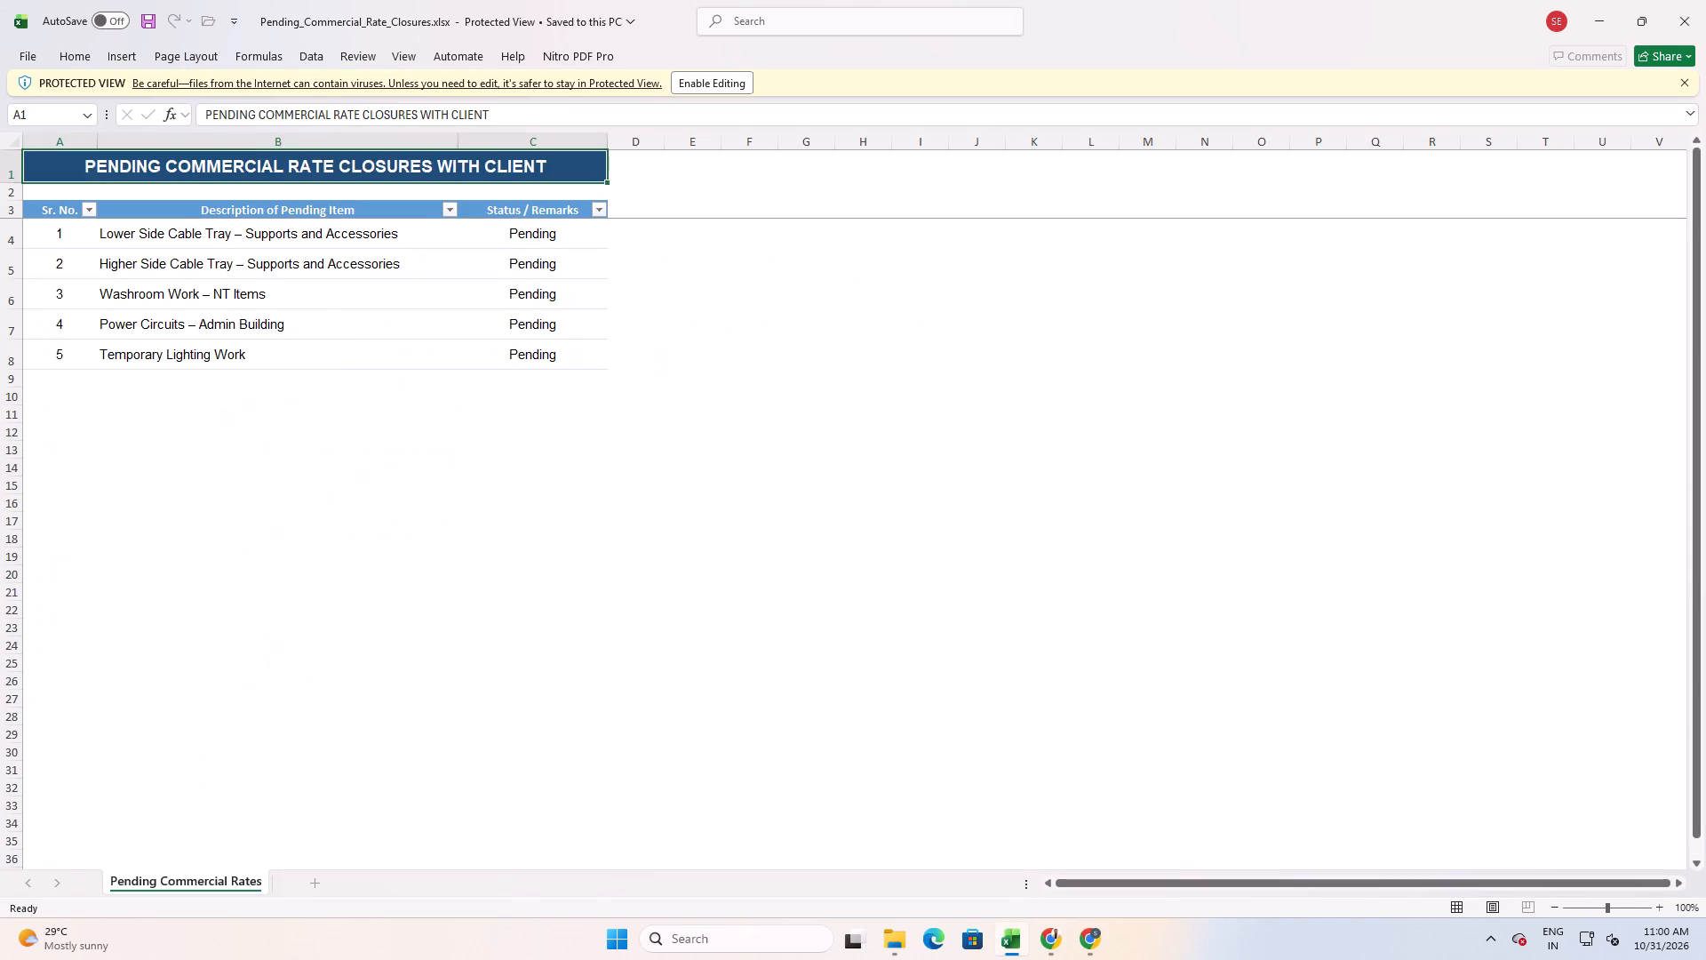
pyautogui.click(697, 87)
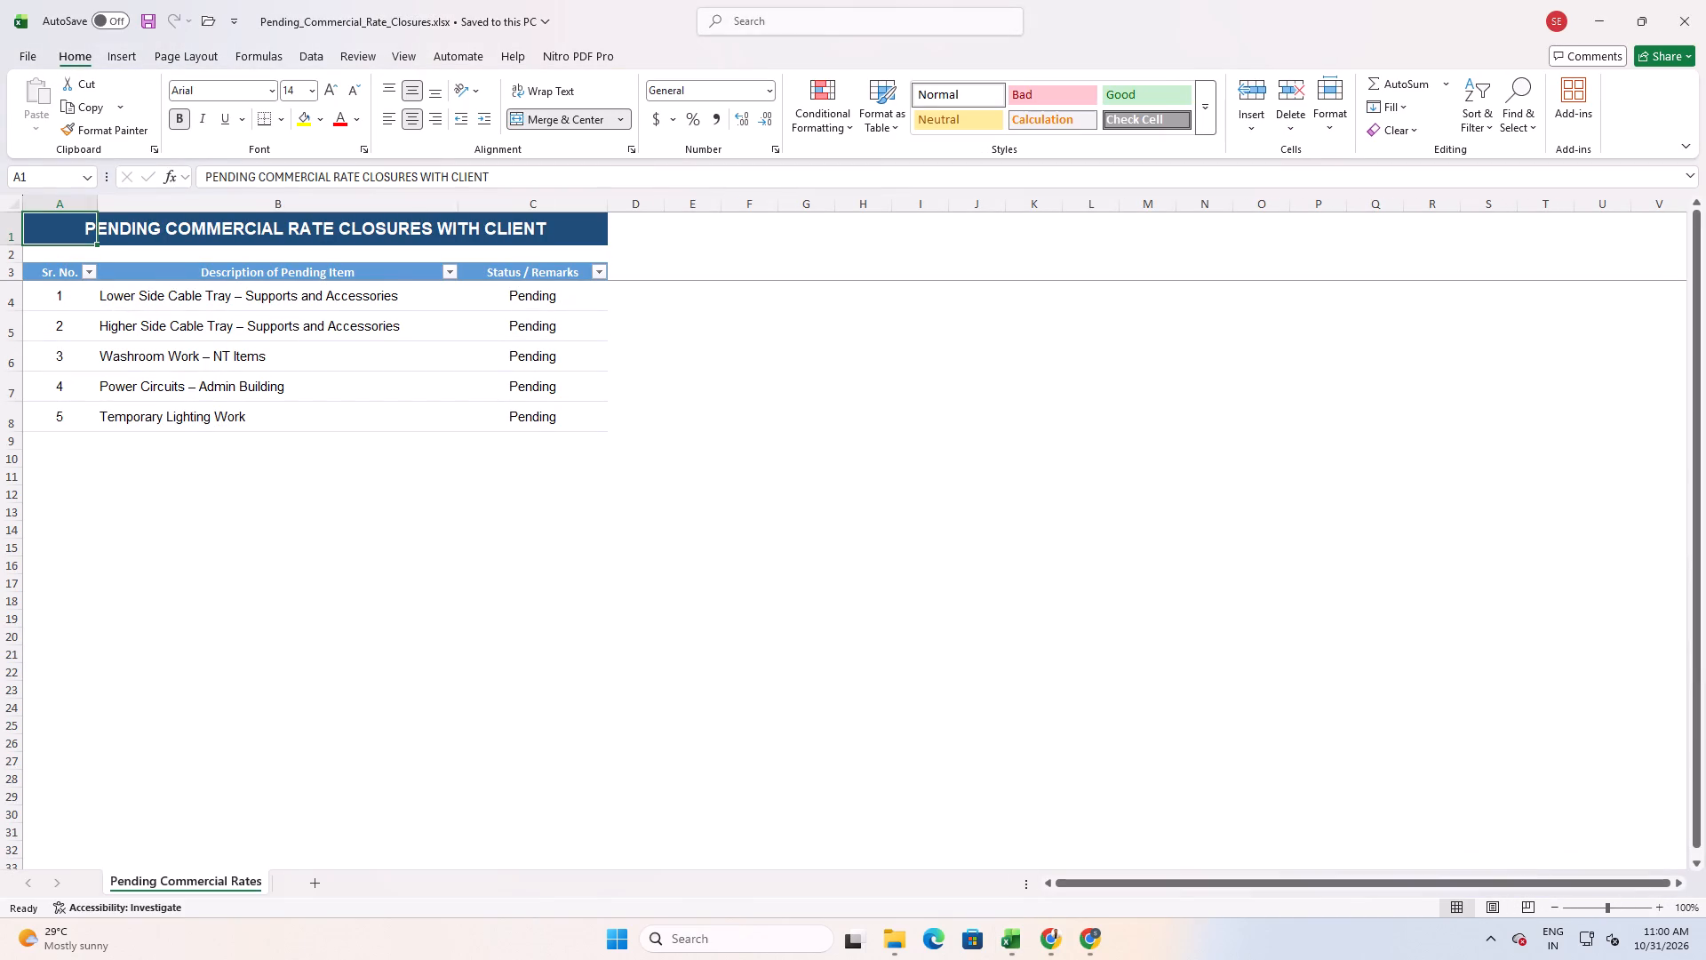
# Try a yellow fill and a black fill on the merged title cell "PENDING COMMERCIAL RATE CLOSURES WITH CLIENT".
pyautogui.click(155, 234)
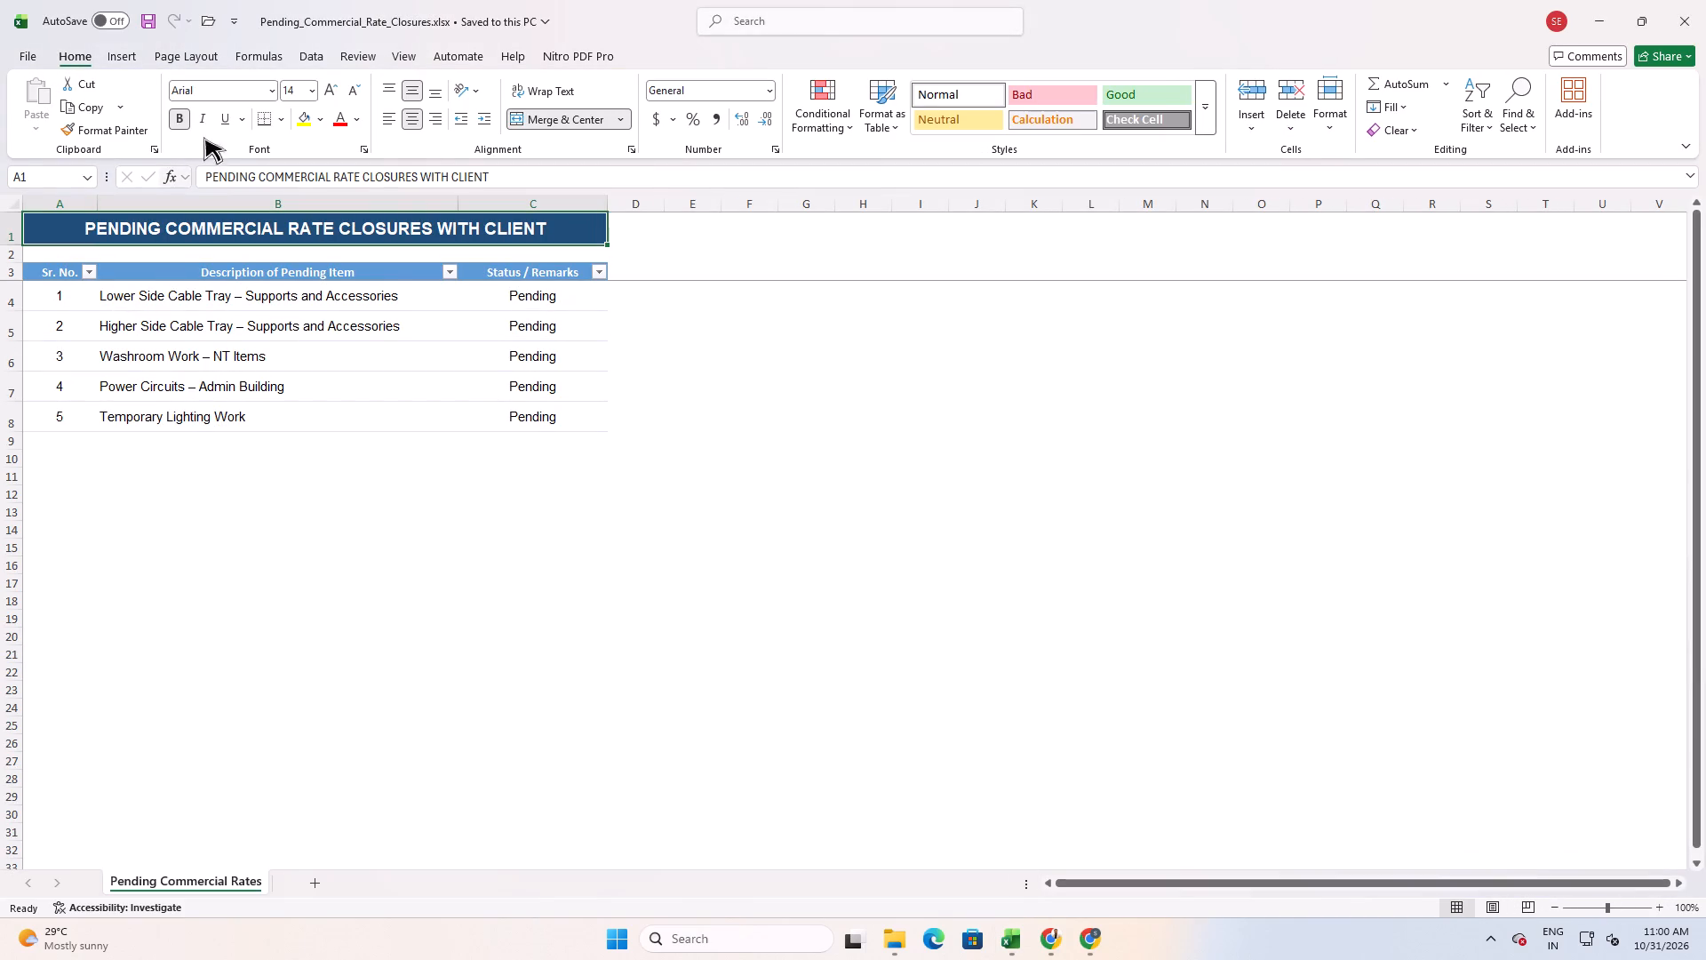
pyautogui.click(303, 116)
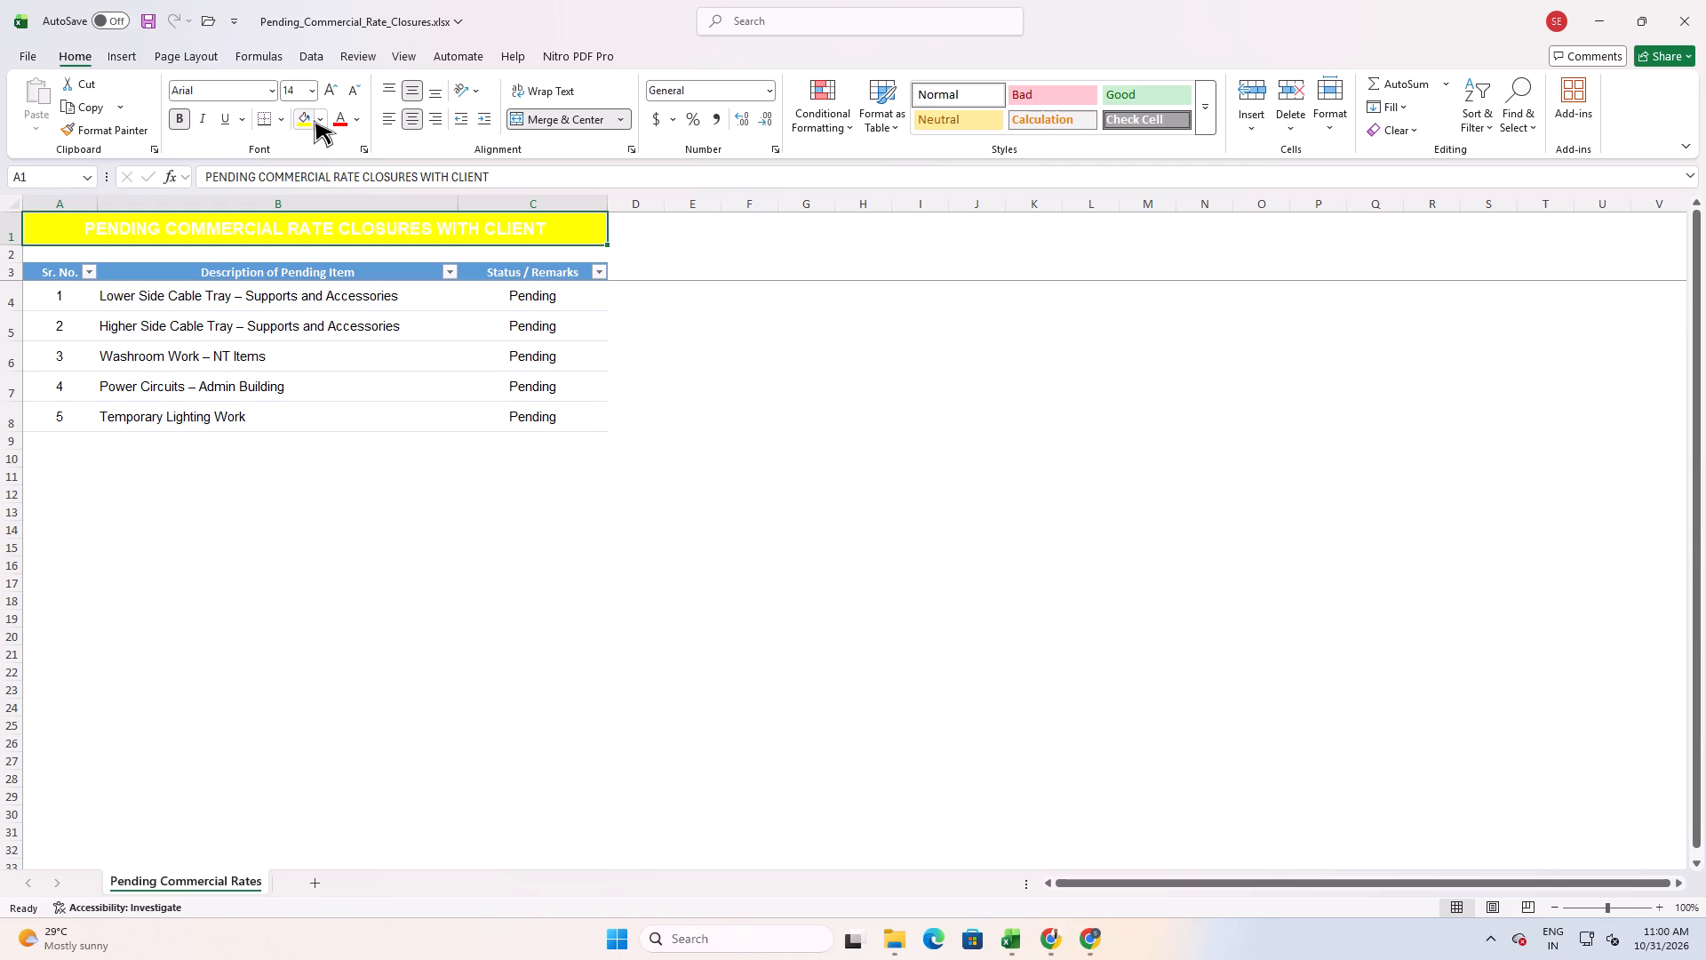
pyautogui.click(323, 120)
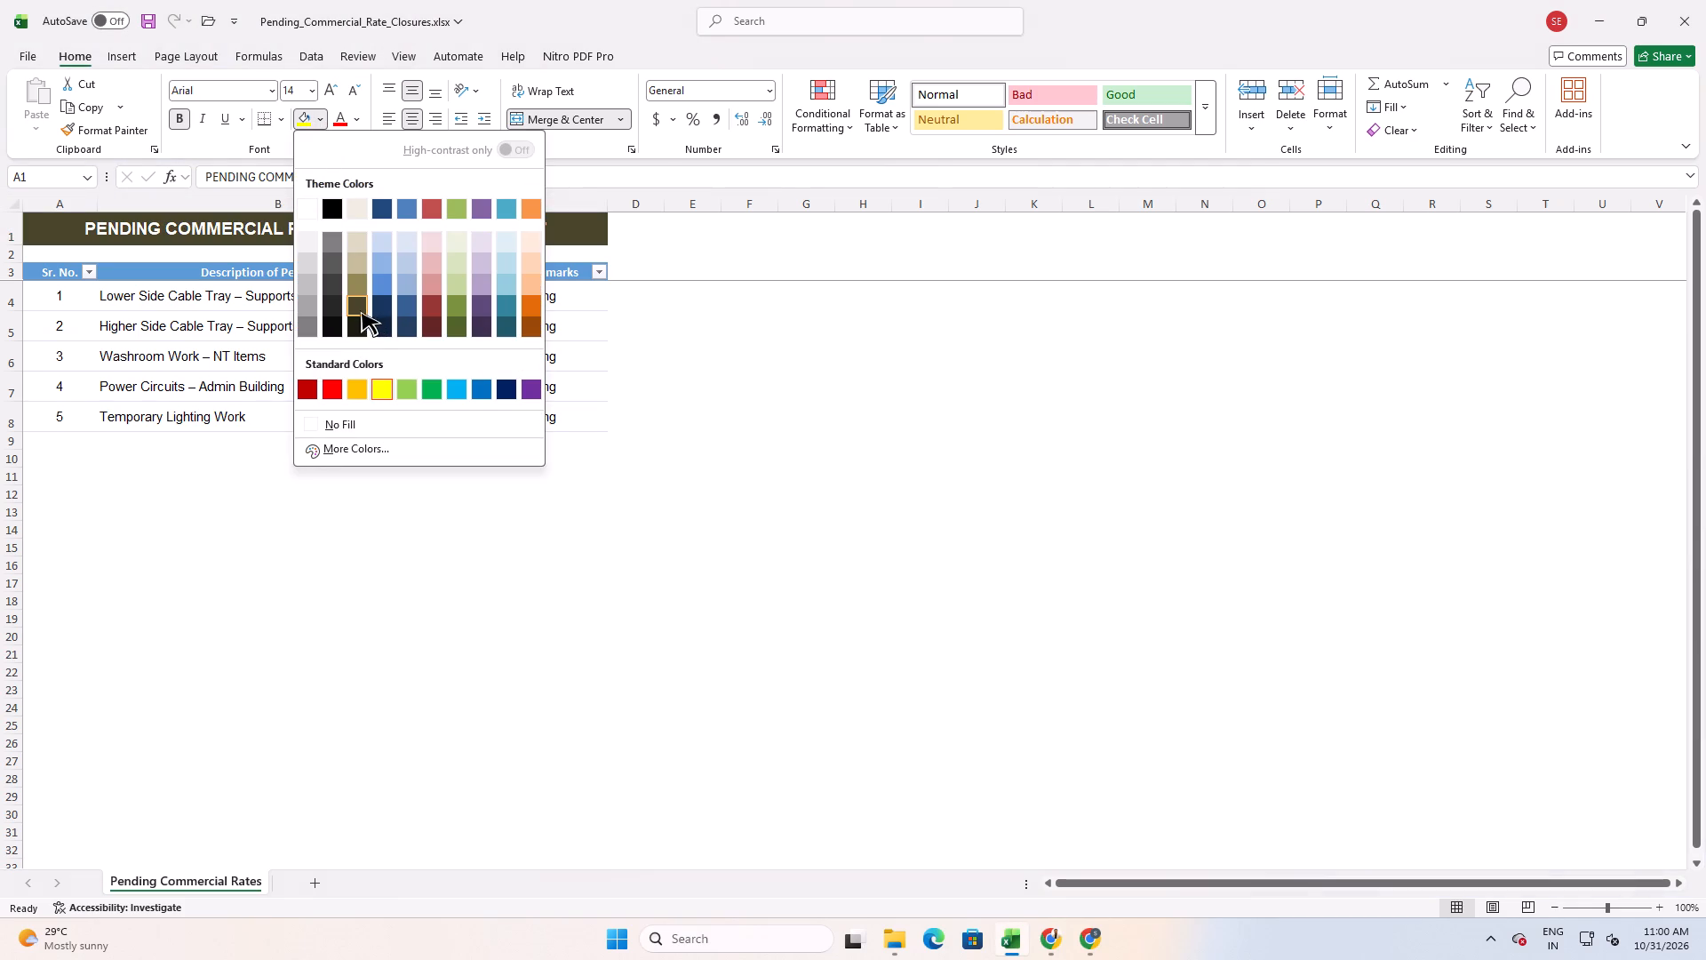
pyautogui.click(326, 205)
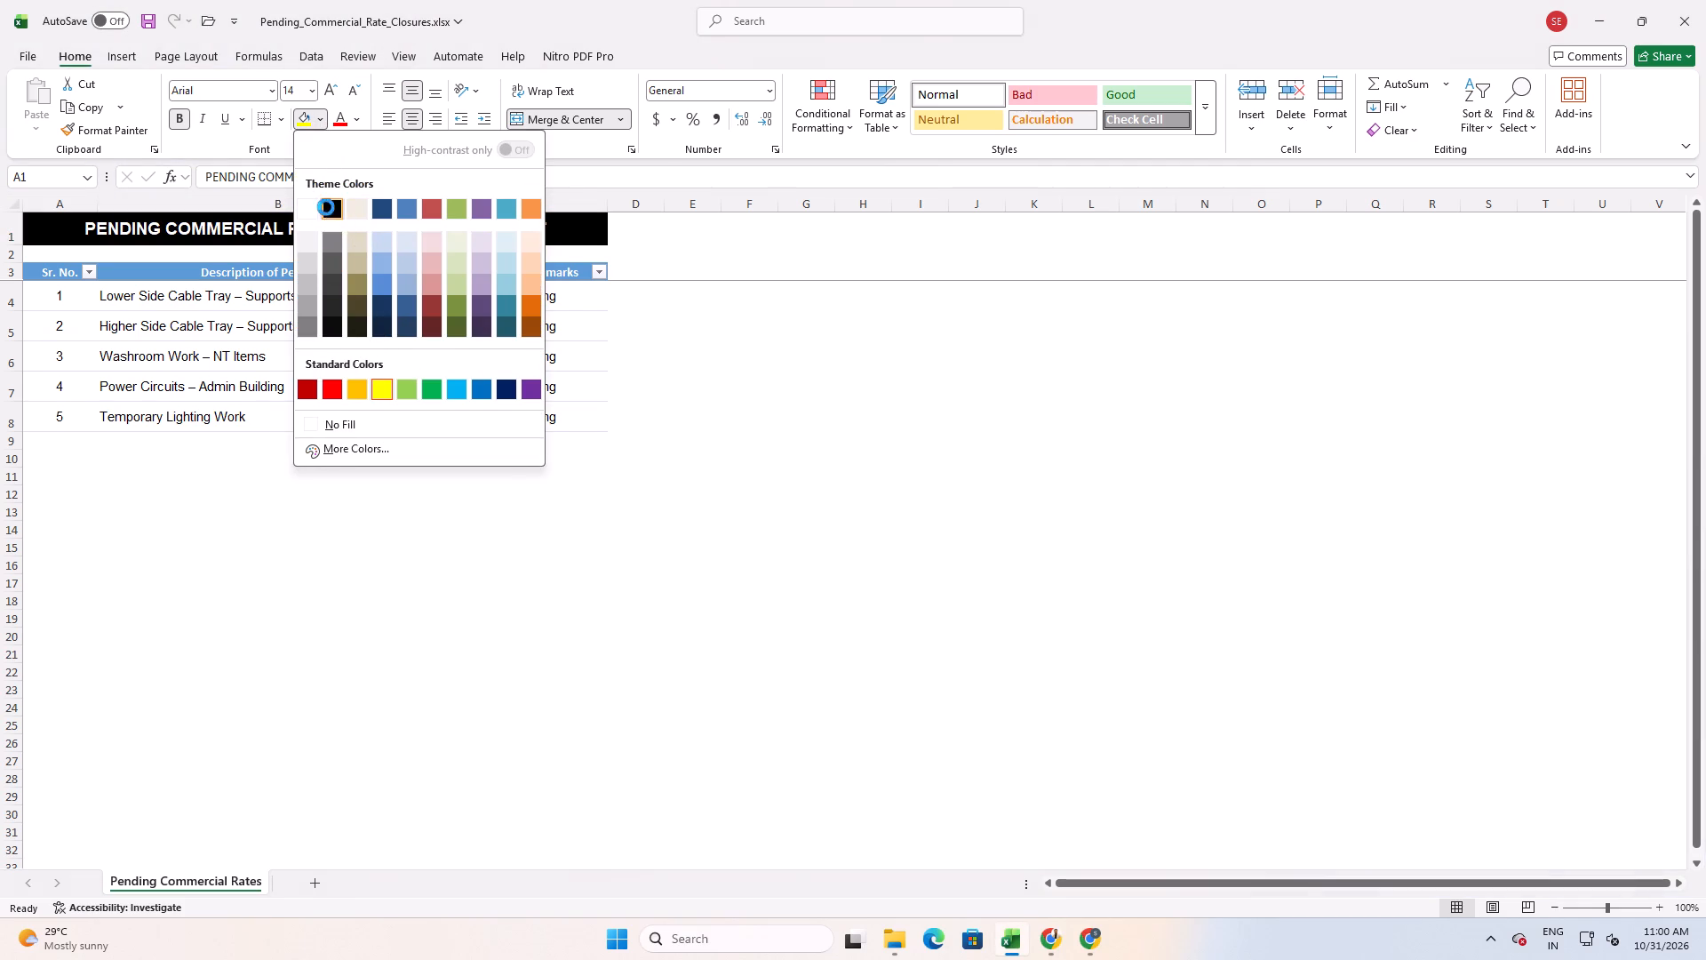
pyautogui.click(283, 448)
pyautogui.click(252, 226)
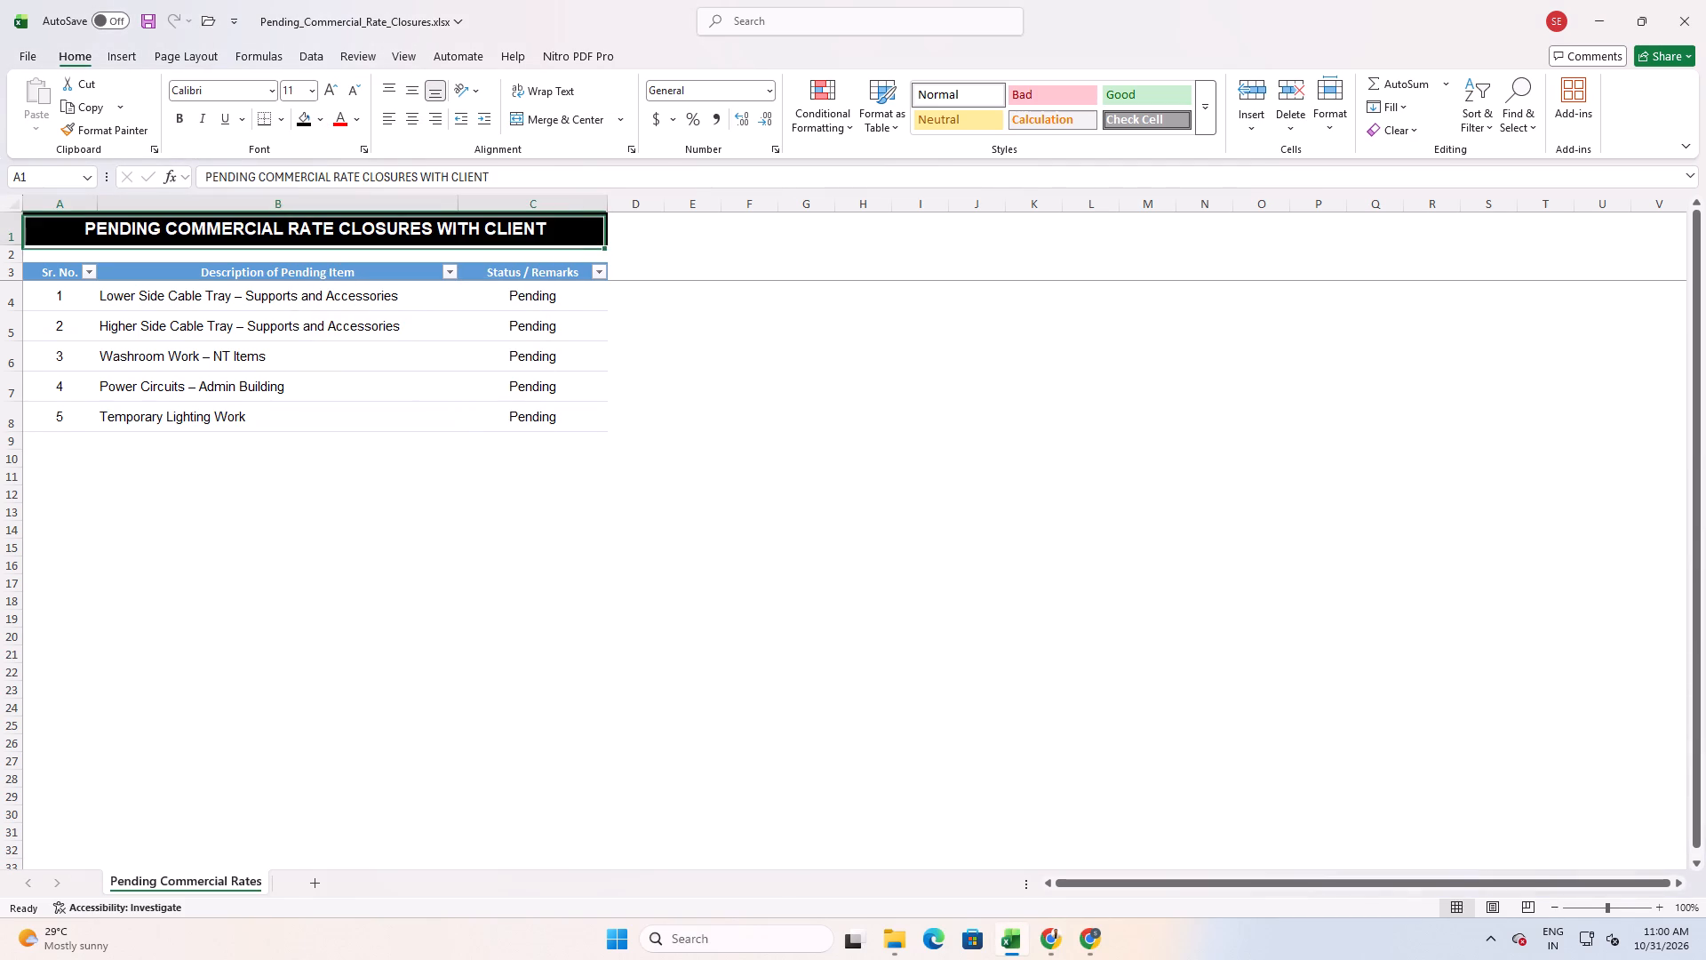
# Delete the empty row 2 between the title and the table header.
pyautogui.click(17, 253)
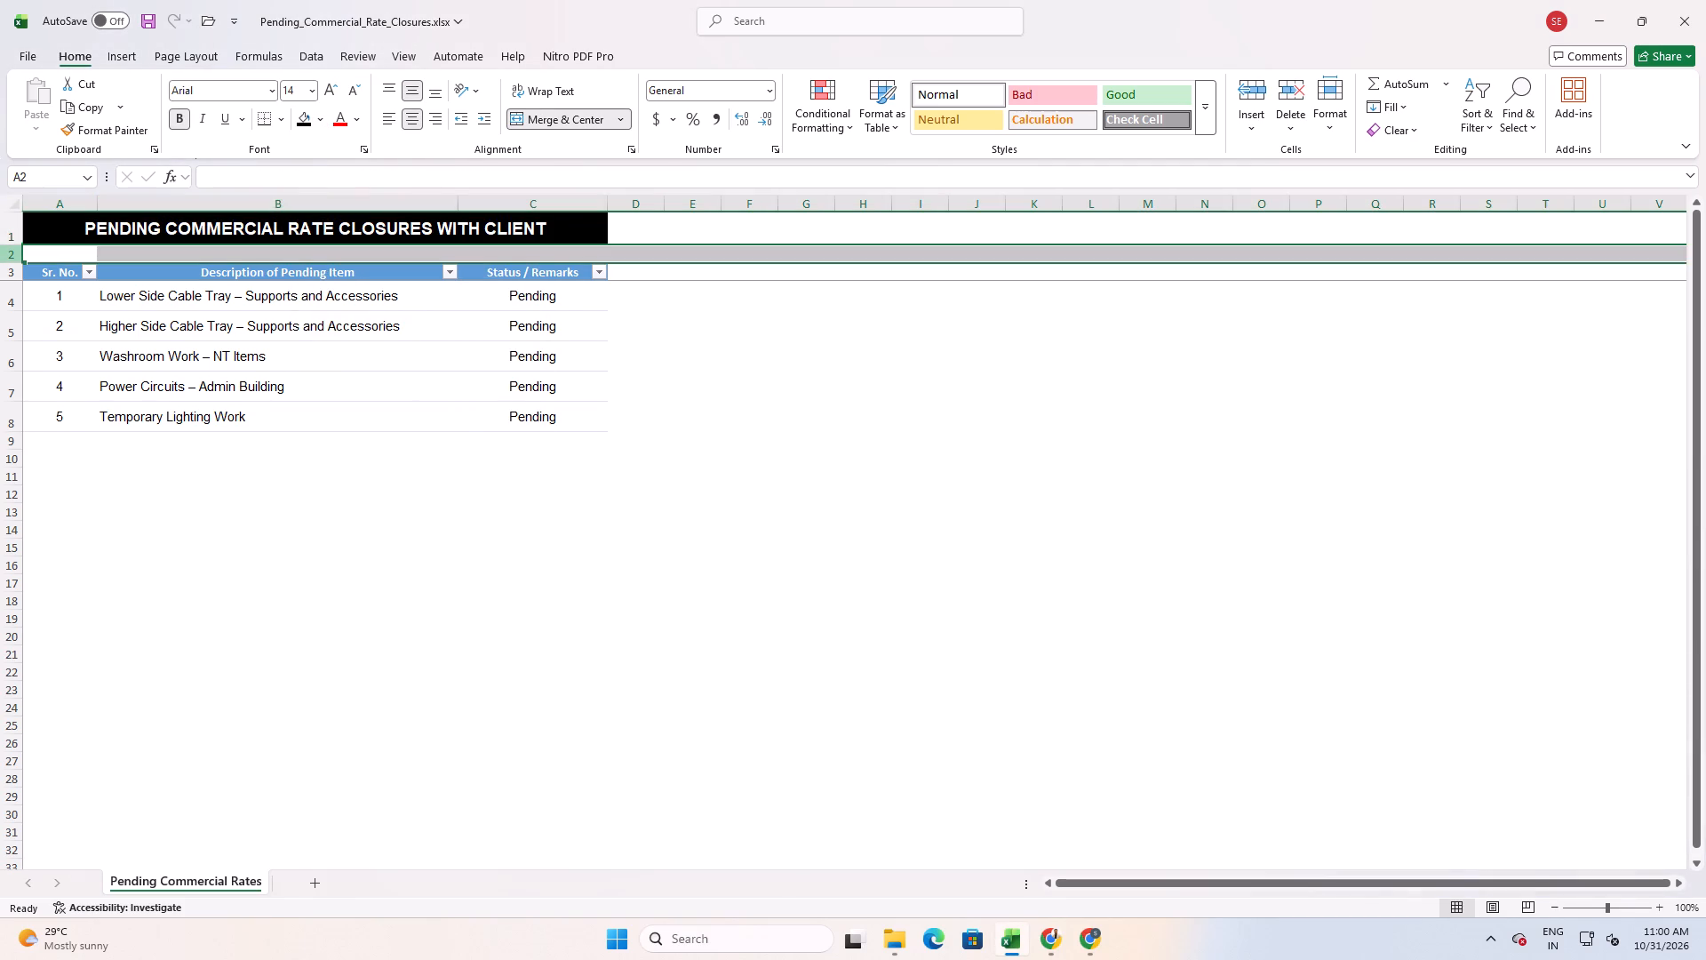
pyautogui.hotkey('ctrl', '-')
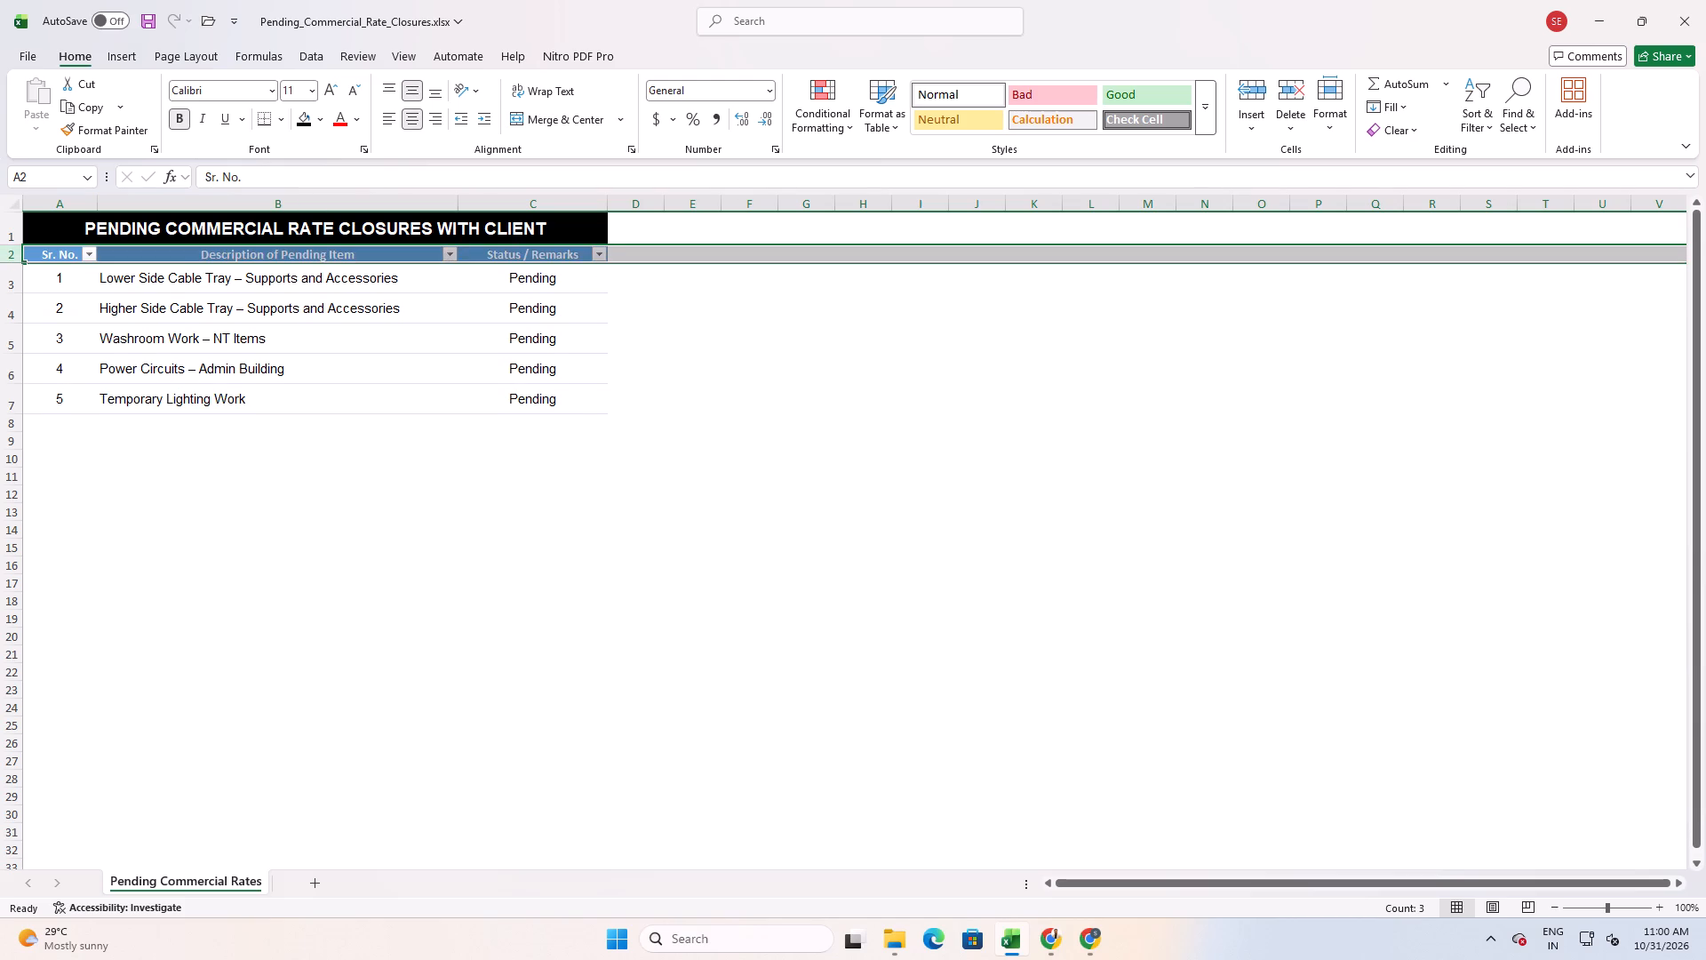
pyautogui.click(399, 516)
# Remove the fill colour from the merged title cell by setting it to No Fill.
pyautogui.moveTo(70, 228); pyautogui.dragTo(393, 395)
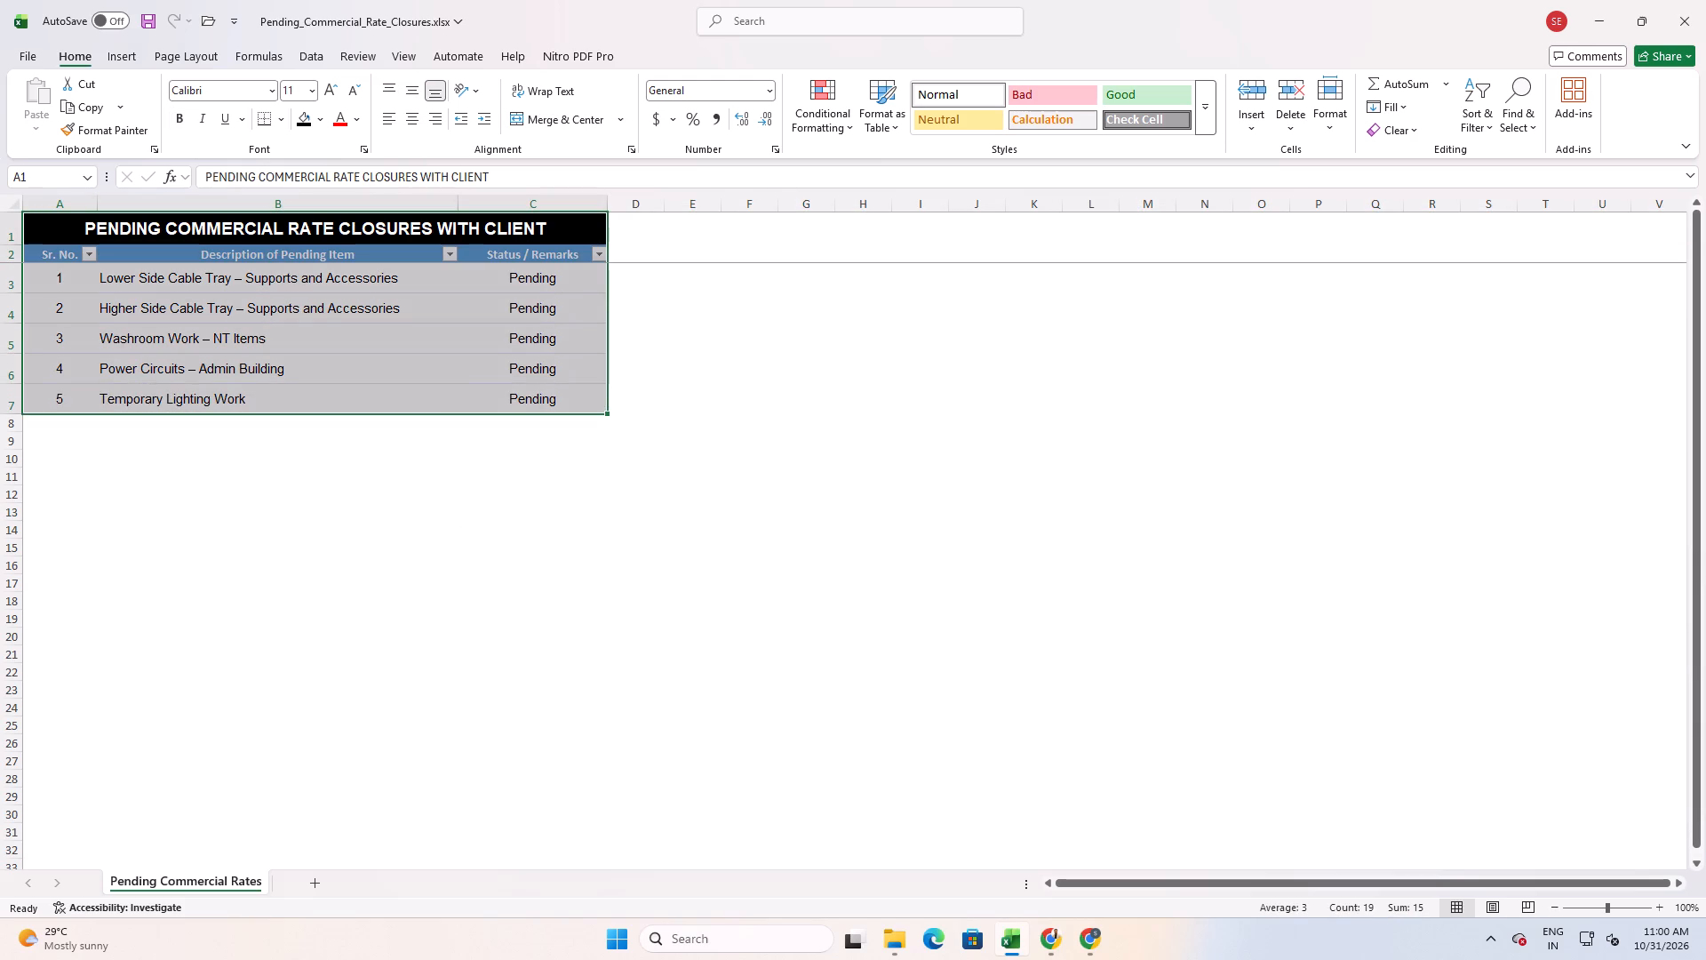
pyautogui.click(466, 225)
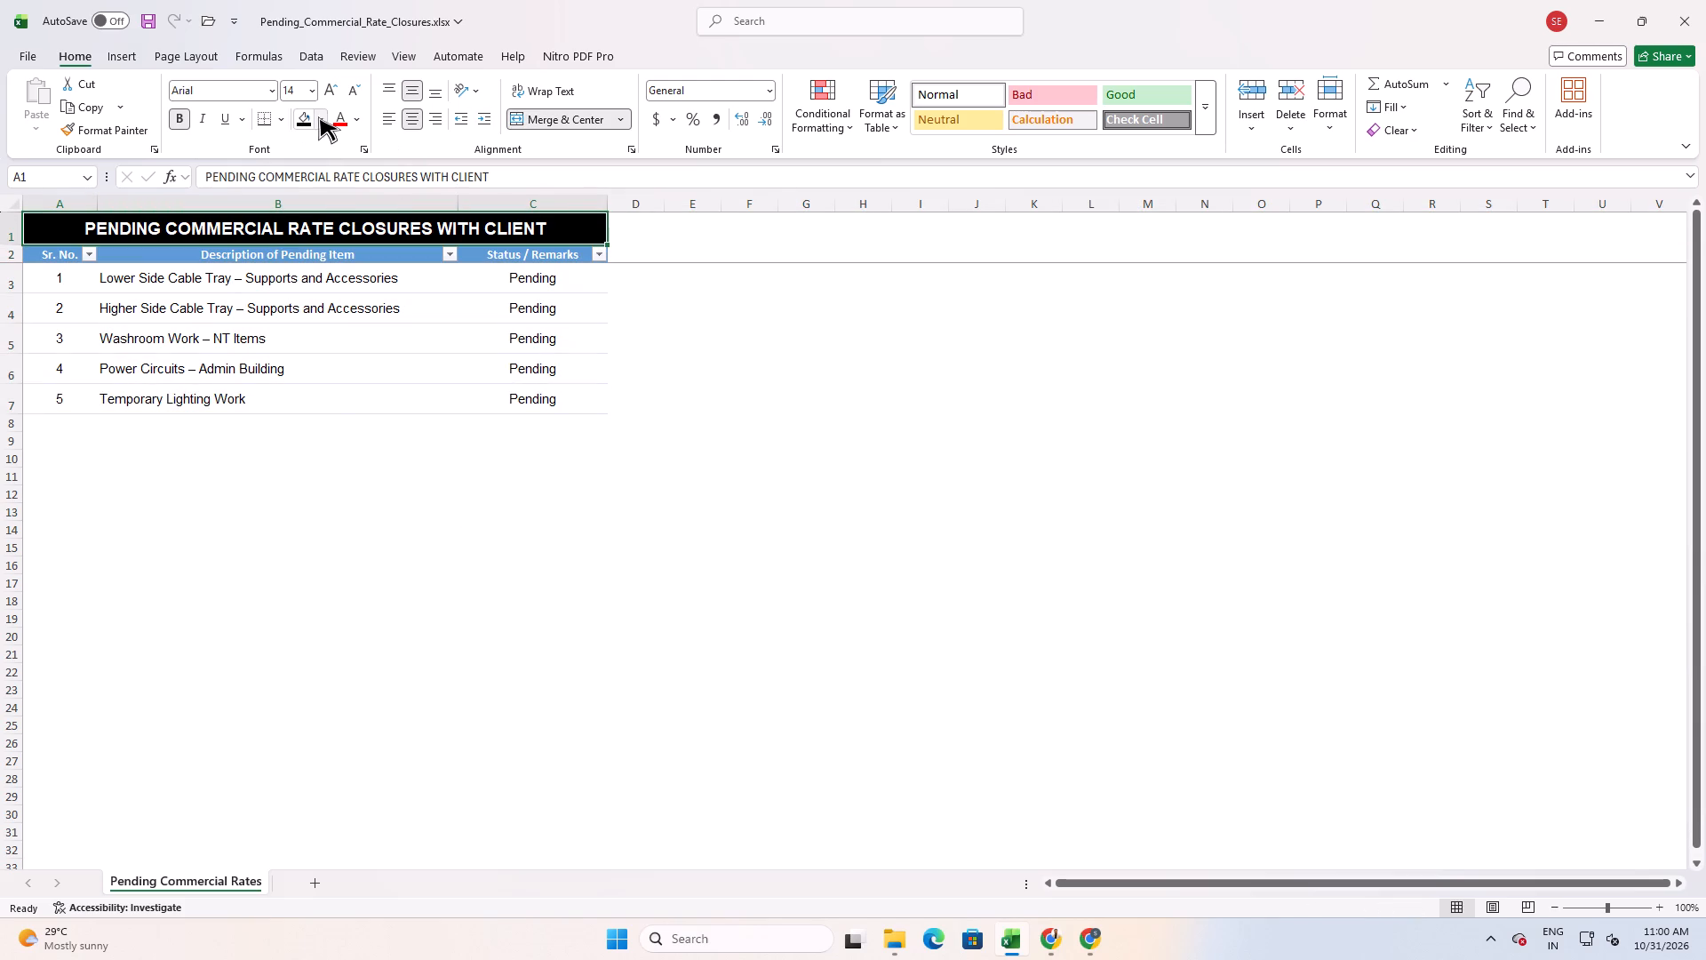
pyautogui.click(318, 116)
pyautogui.click(383, 421)
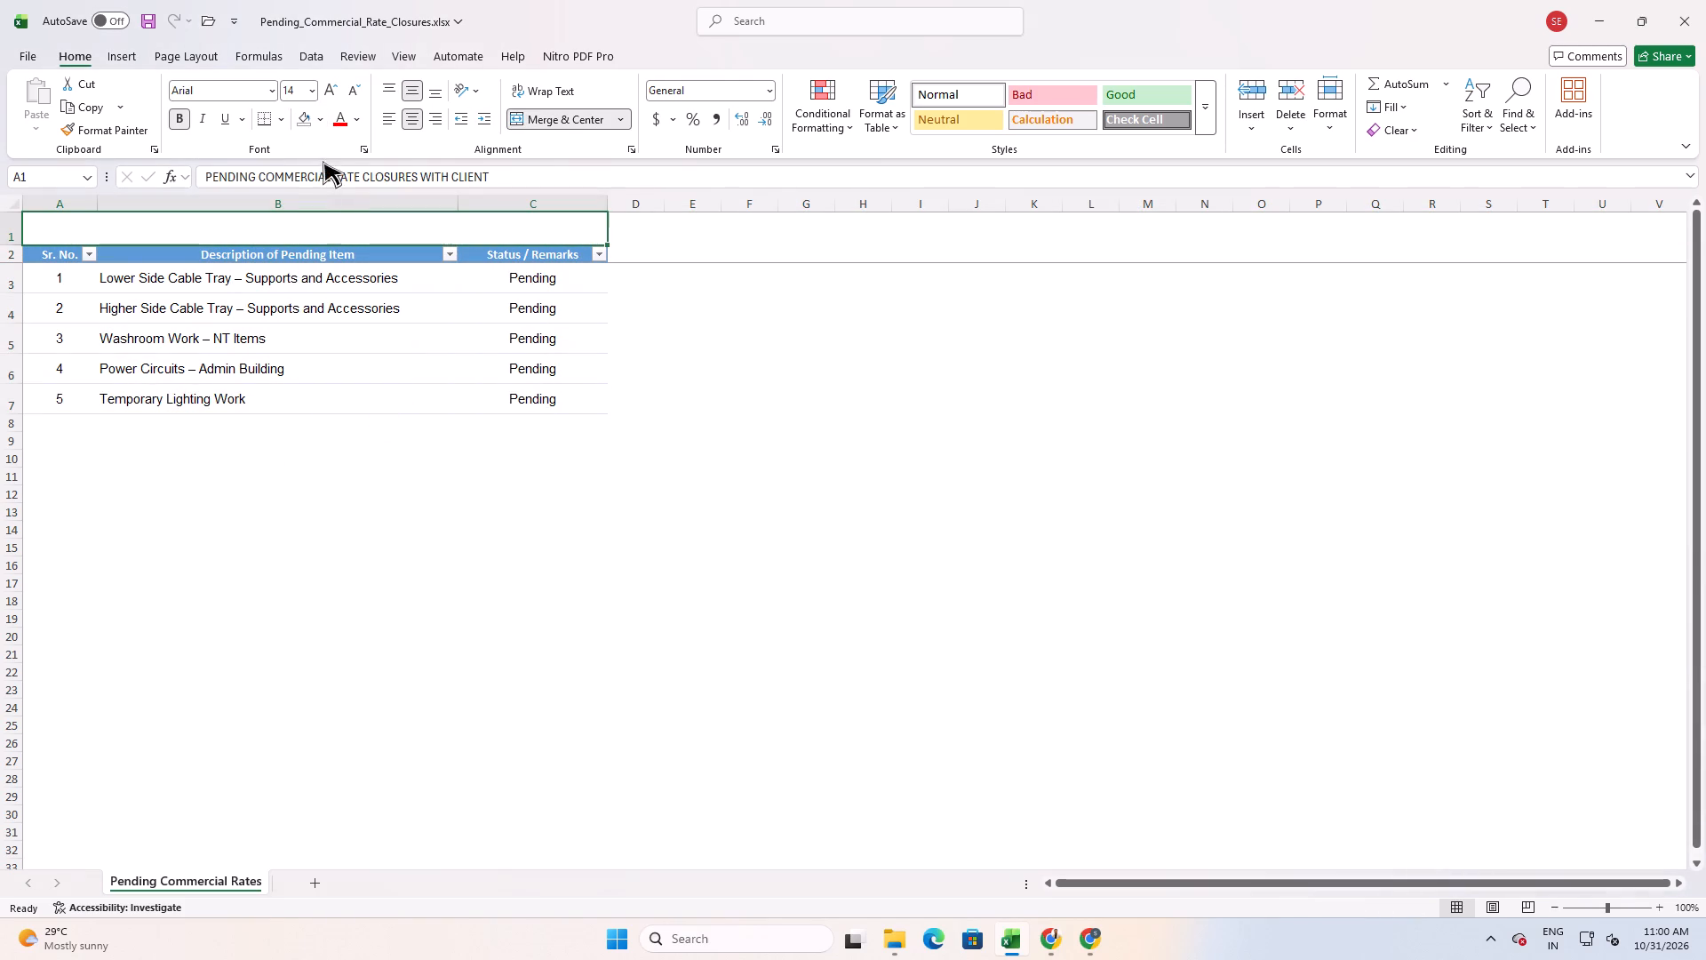
# Set the title text's font colour to black.
pyautogui.click(357, 121)
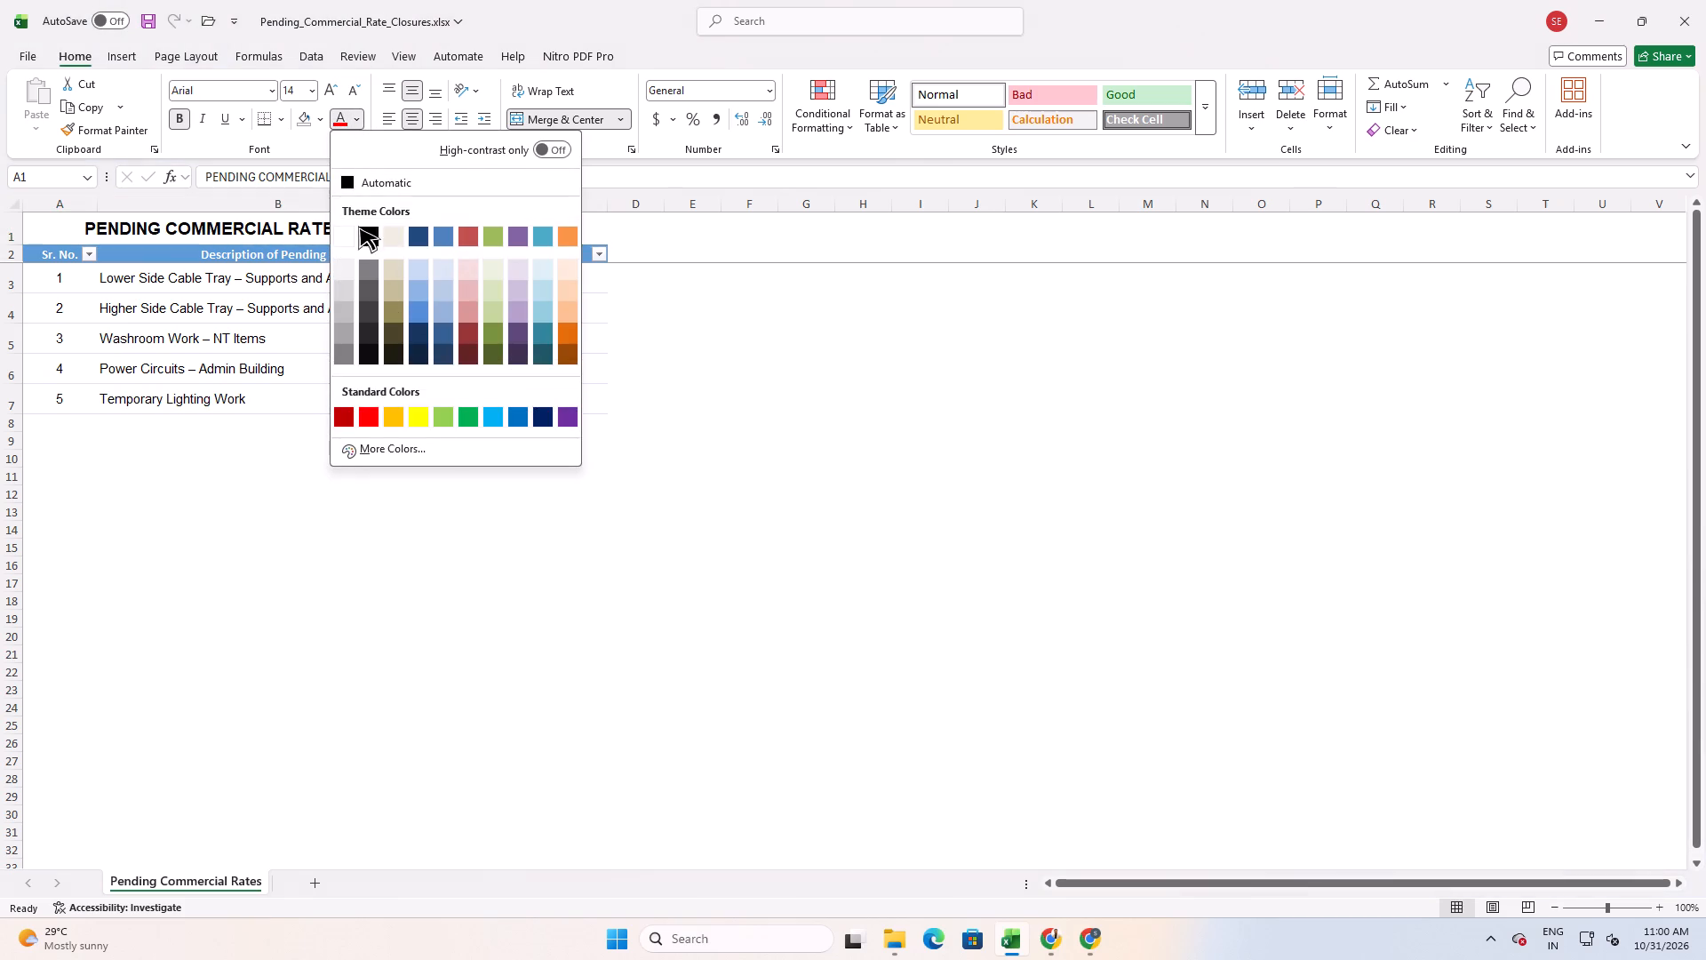
pyautogui.click(365, 234)
pyautogui.click(333, 325)
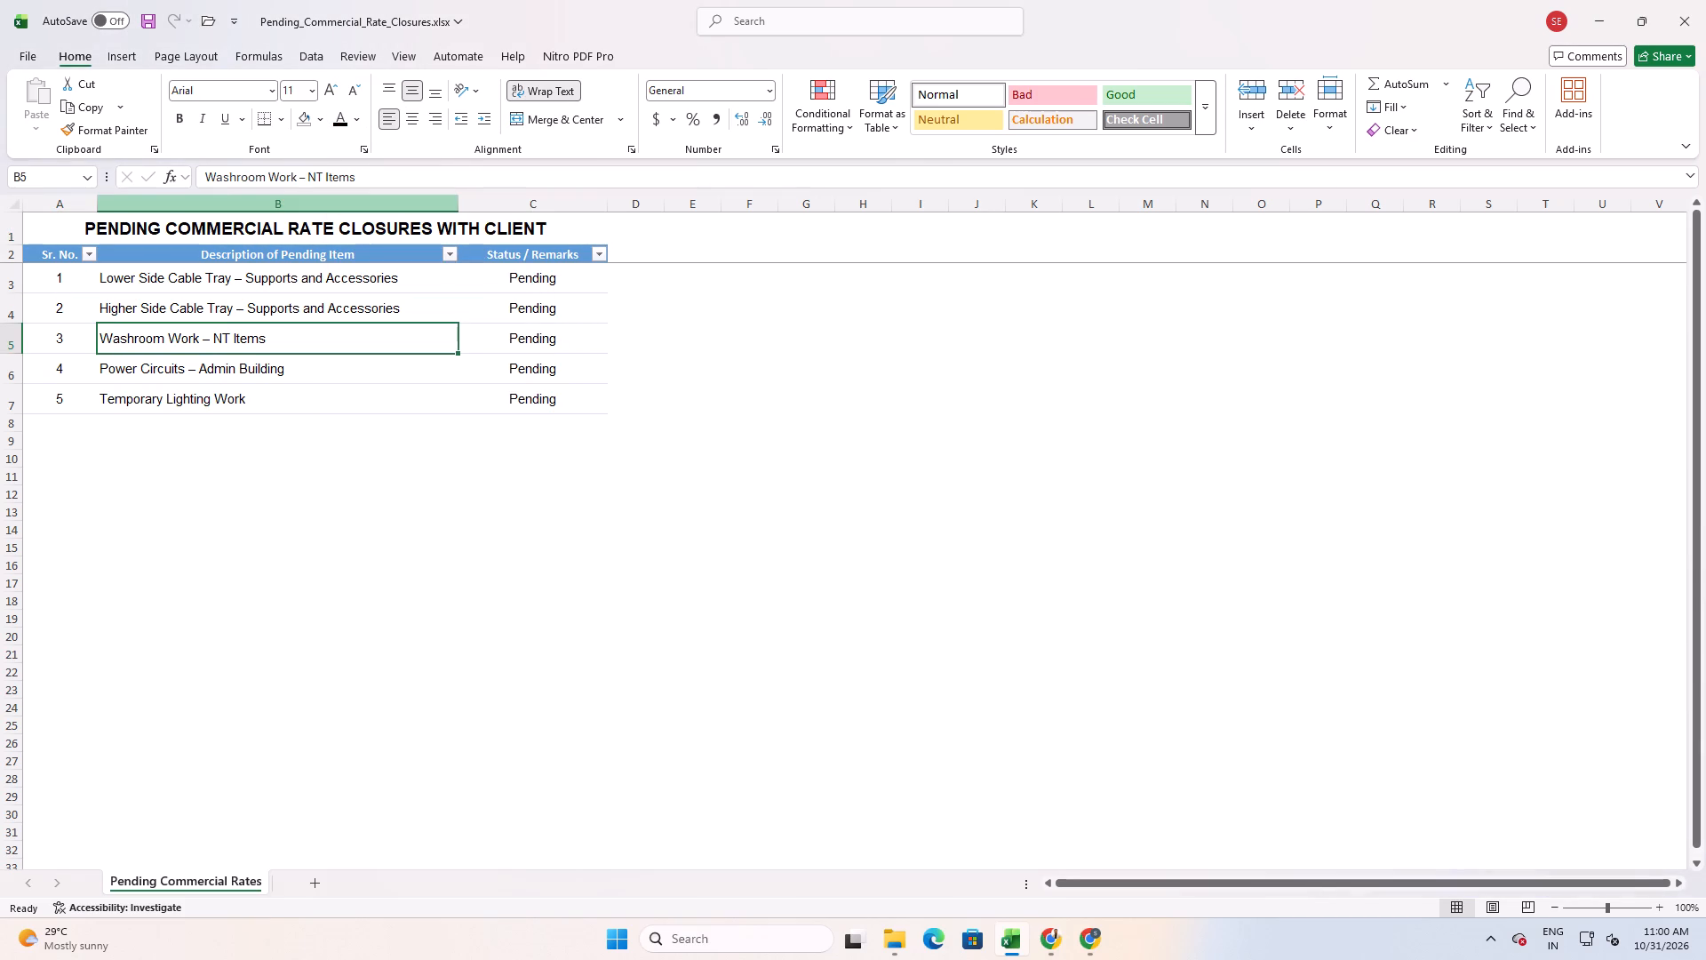
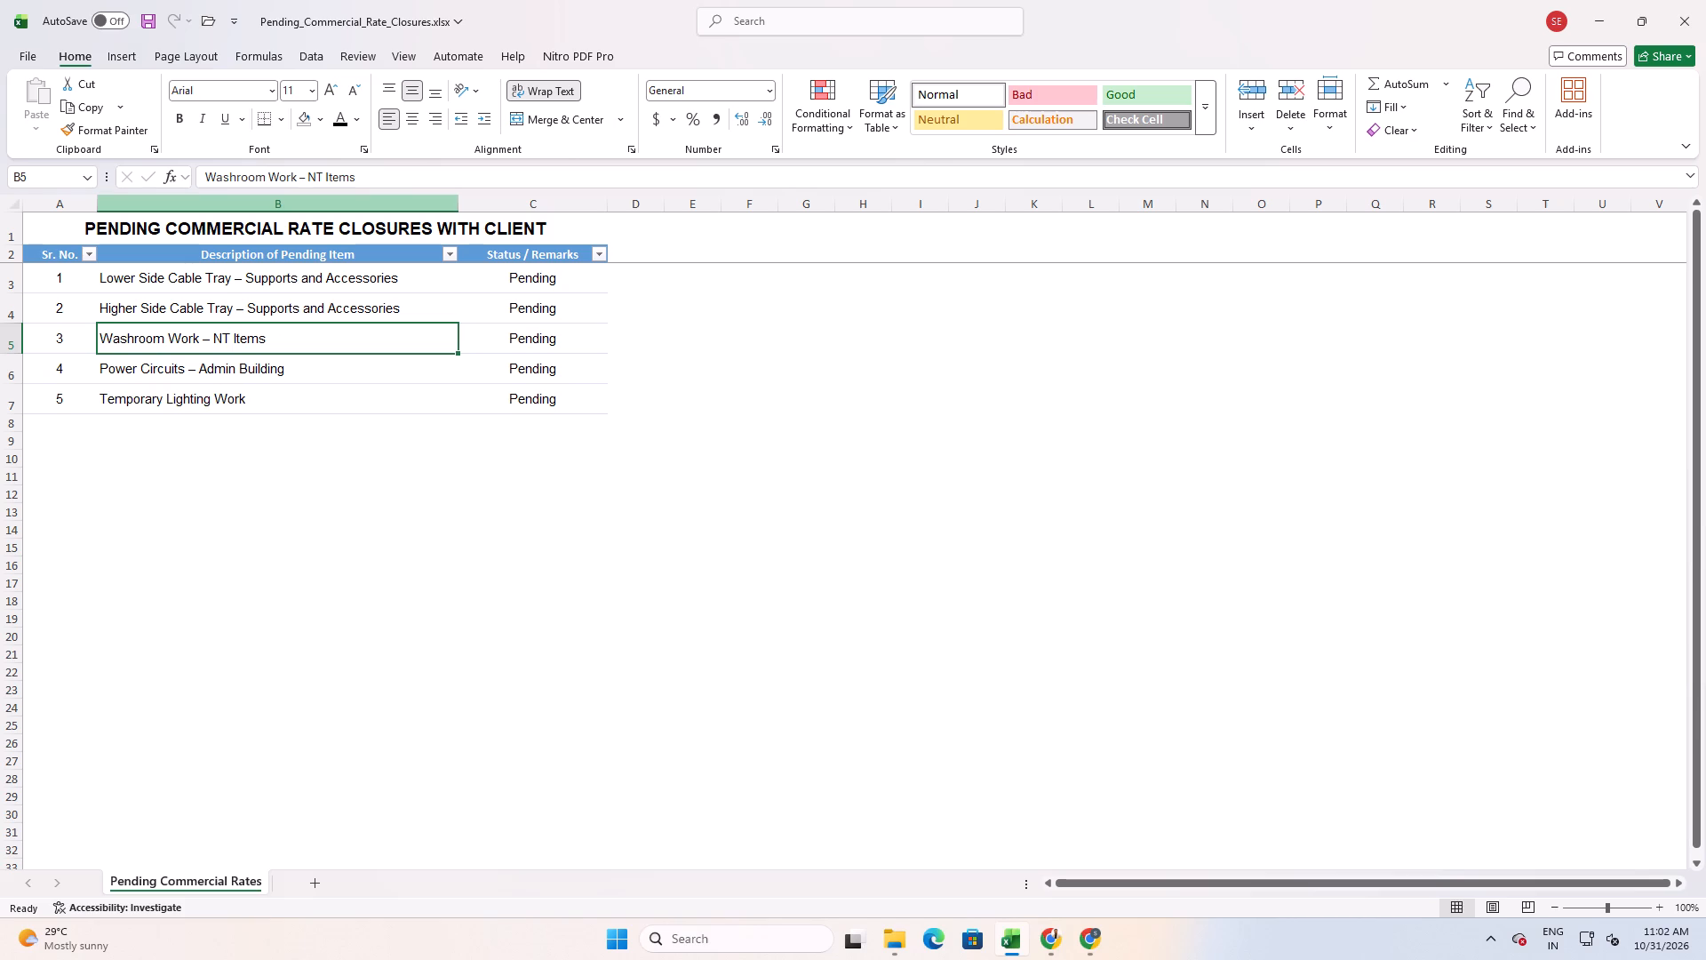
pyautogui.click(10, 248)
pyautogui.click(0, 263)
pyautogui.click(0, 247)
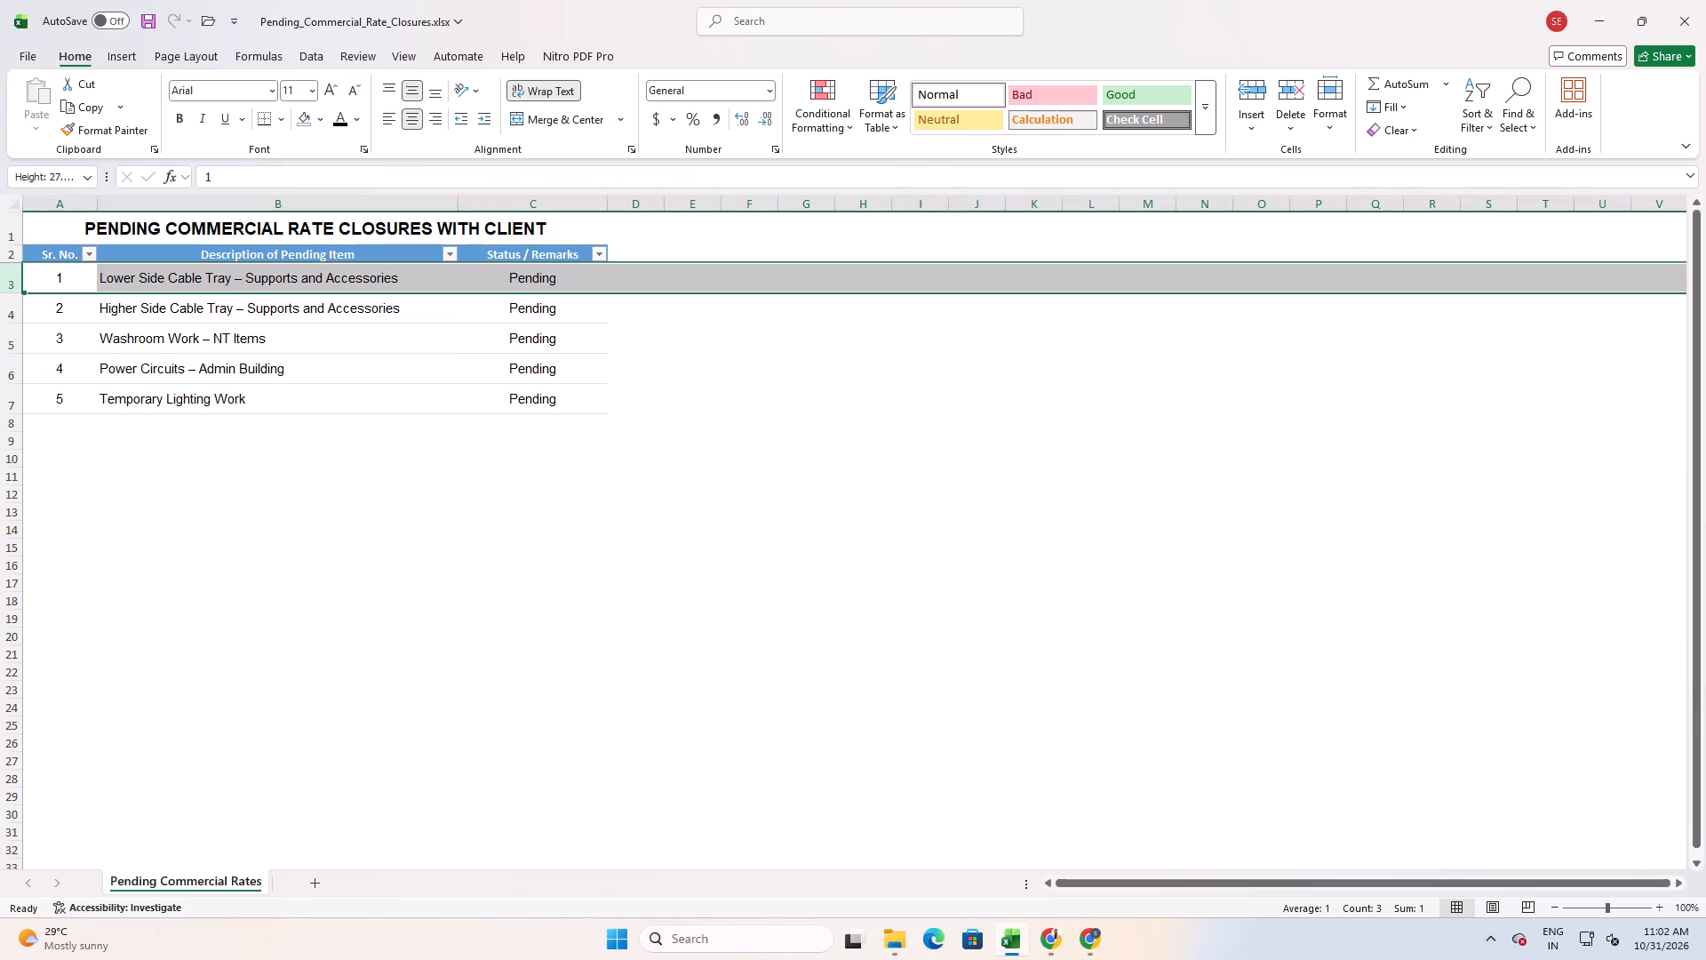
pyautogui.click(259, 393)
# Apply All Borders to the title, header and item rows, covering A1:C7.
pyautogui.moveTo(73, 227); pyautogui.dragTo(443, 396)
pyautogui.click(283, 113)
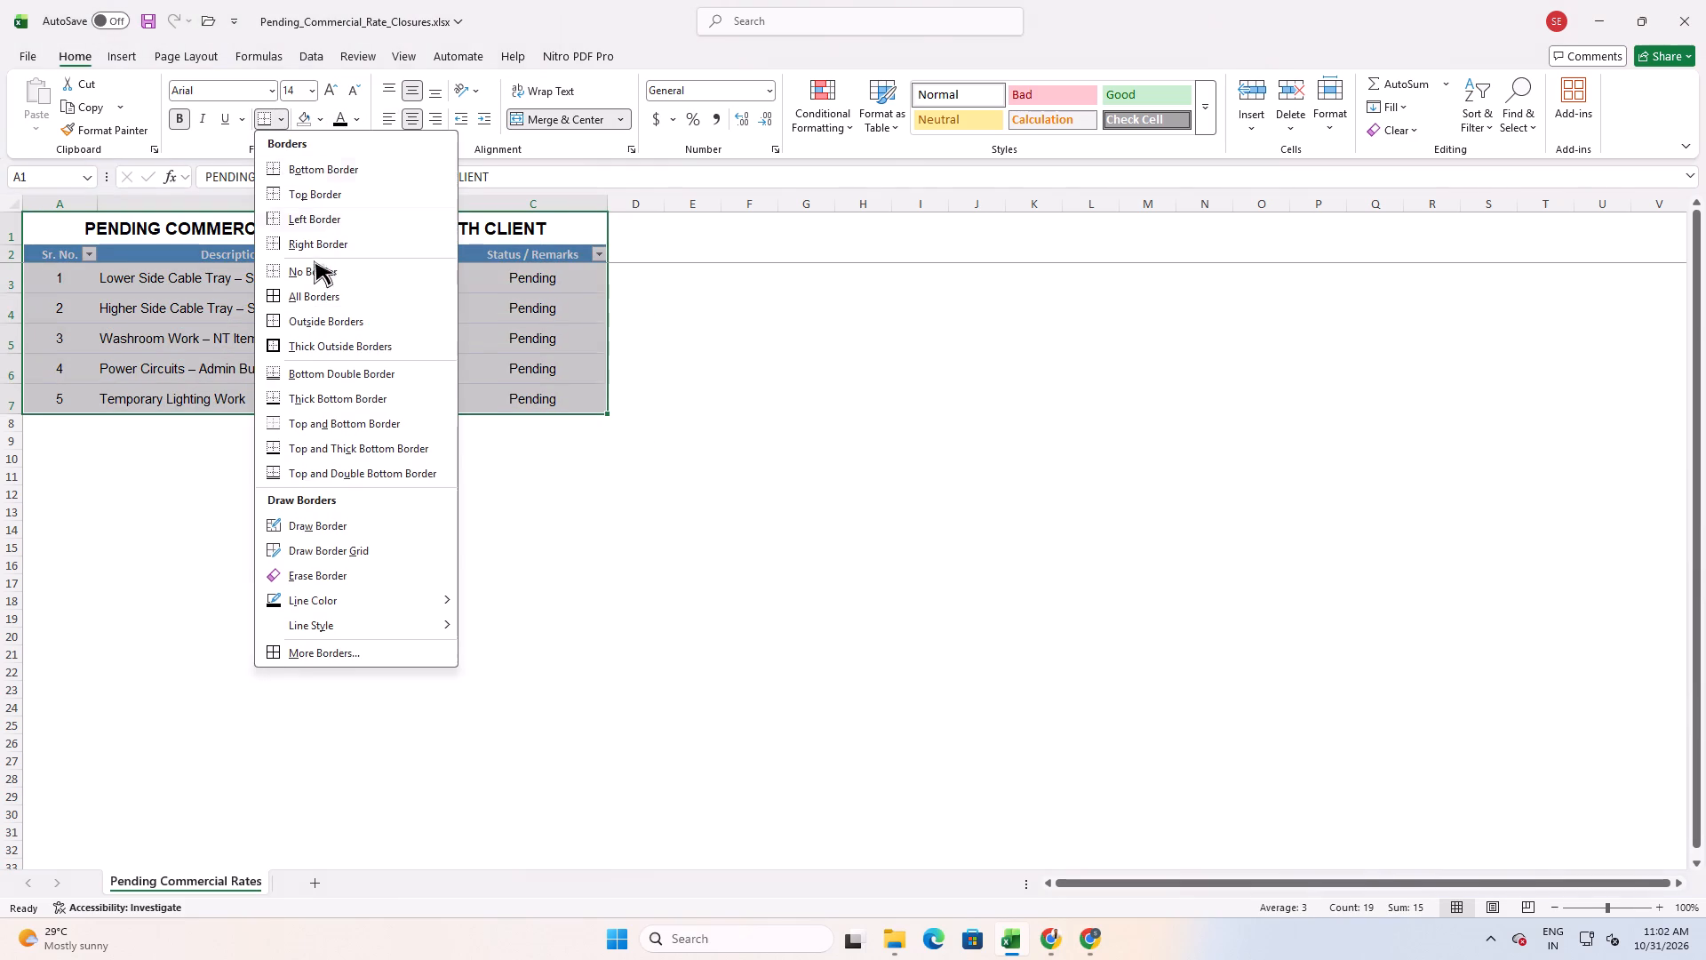
pyautogui.click(329, 293)
pyautogui.click(411, 402)
pyautogui.scroll(3, 533, 521)
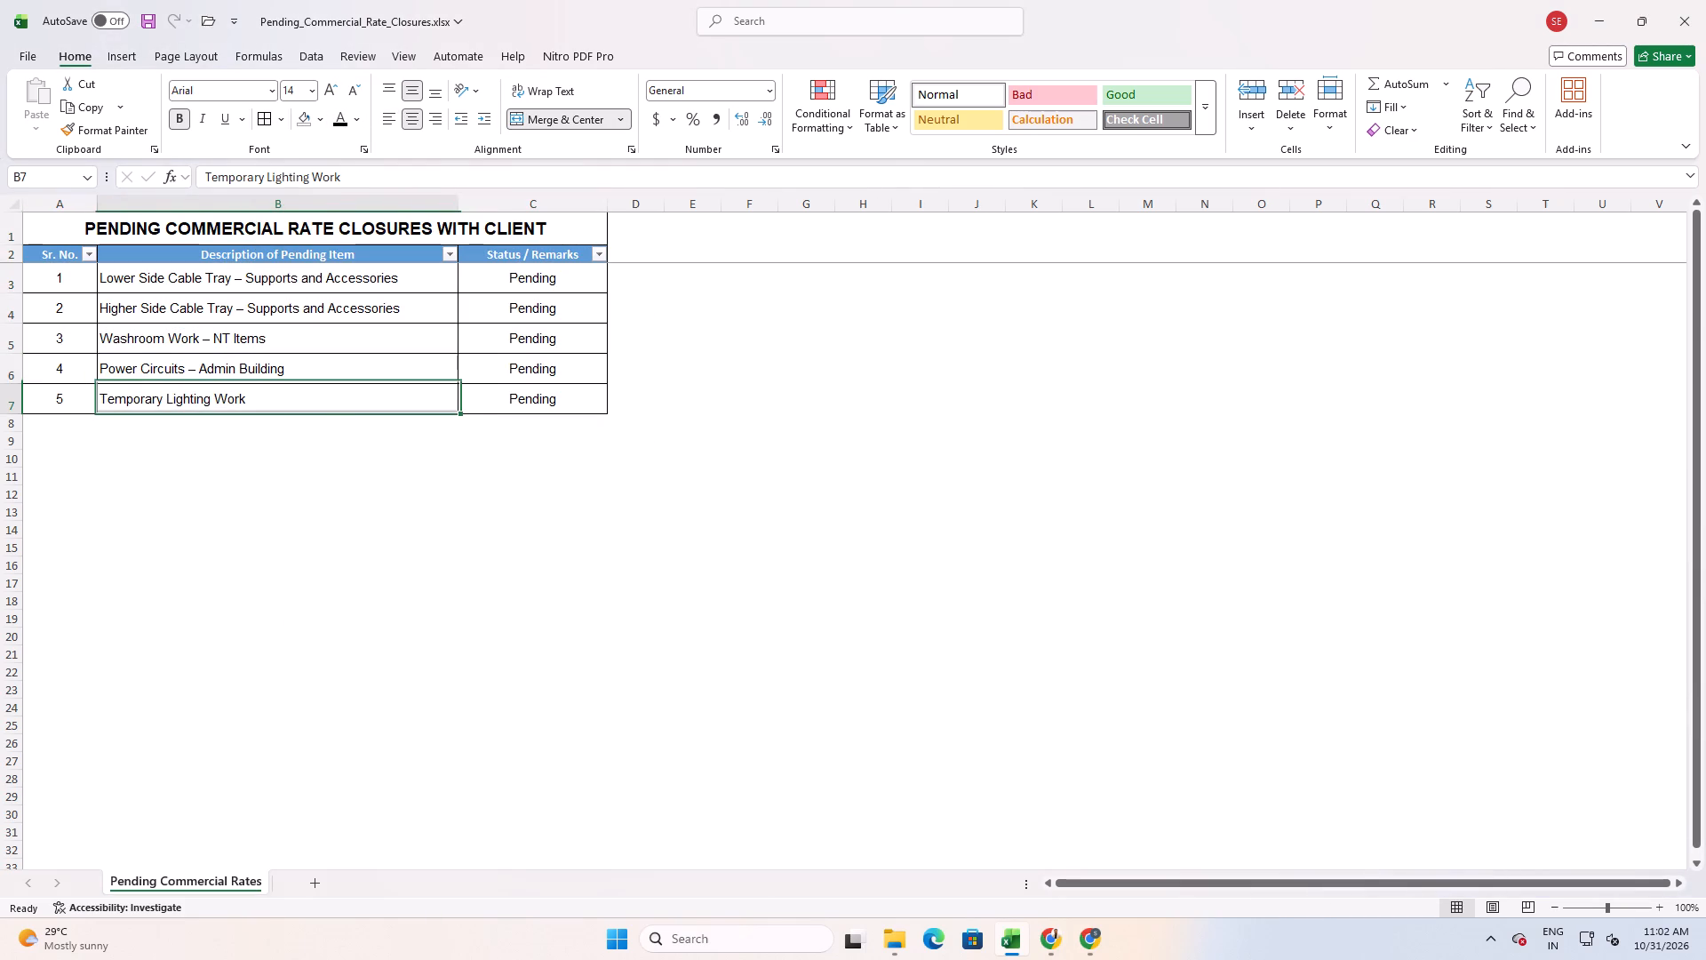
# Insert an empty row between the table header and the "Lower Side Cable Tray – Supports and Accessories" row.
pyautogui.click(0, 273)
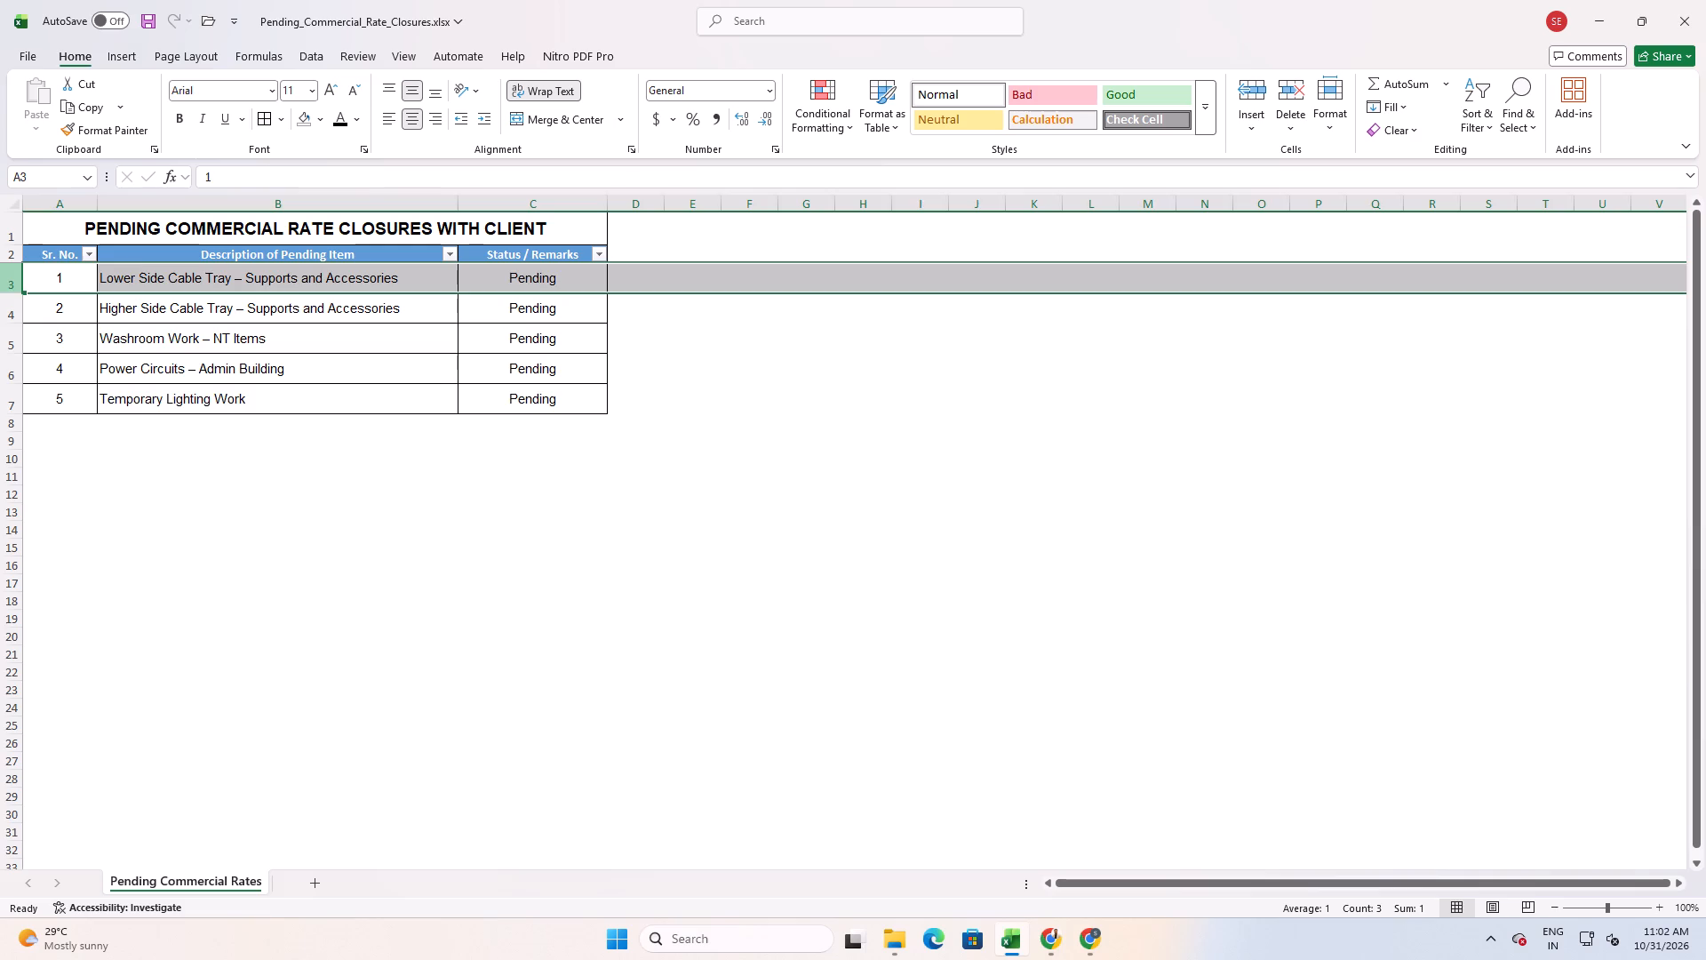
pyautogui.hotkey('ctrl', '+')
# Copy the formatting of the "Lower Side Cable Tray" row onto the new empty row 3 with Format Painter.
pyautogui.click(0, 305)
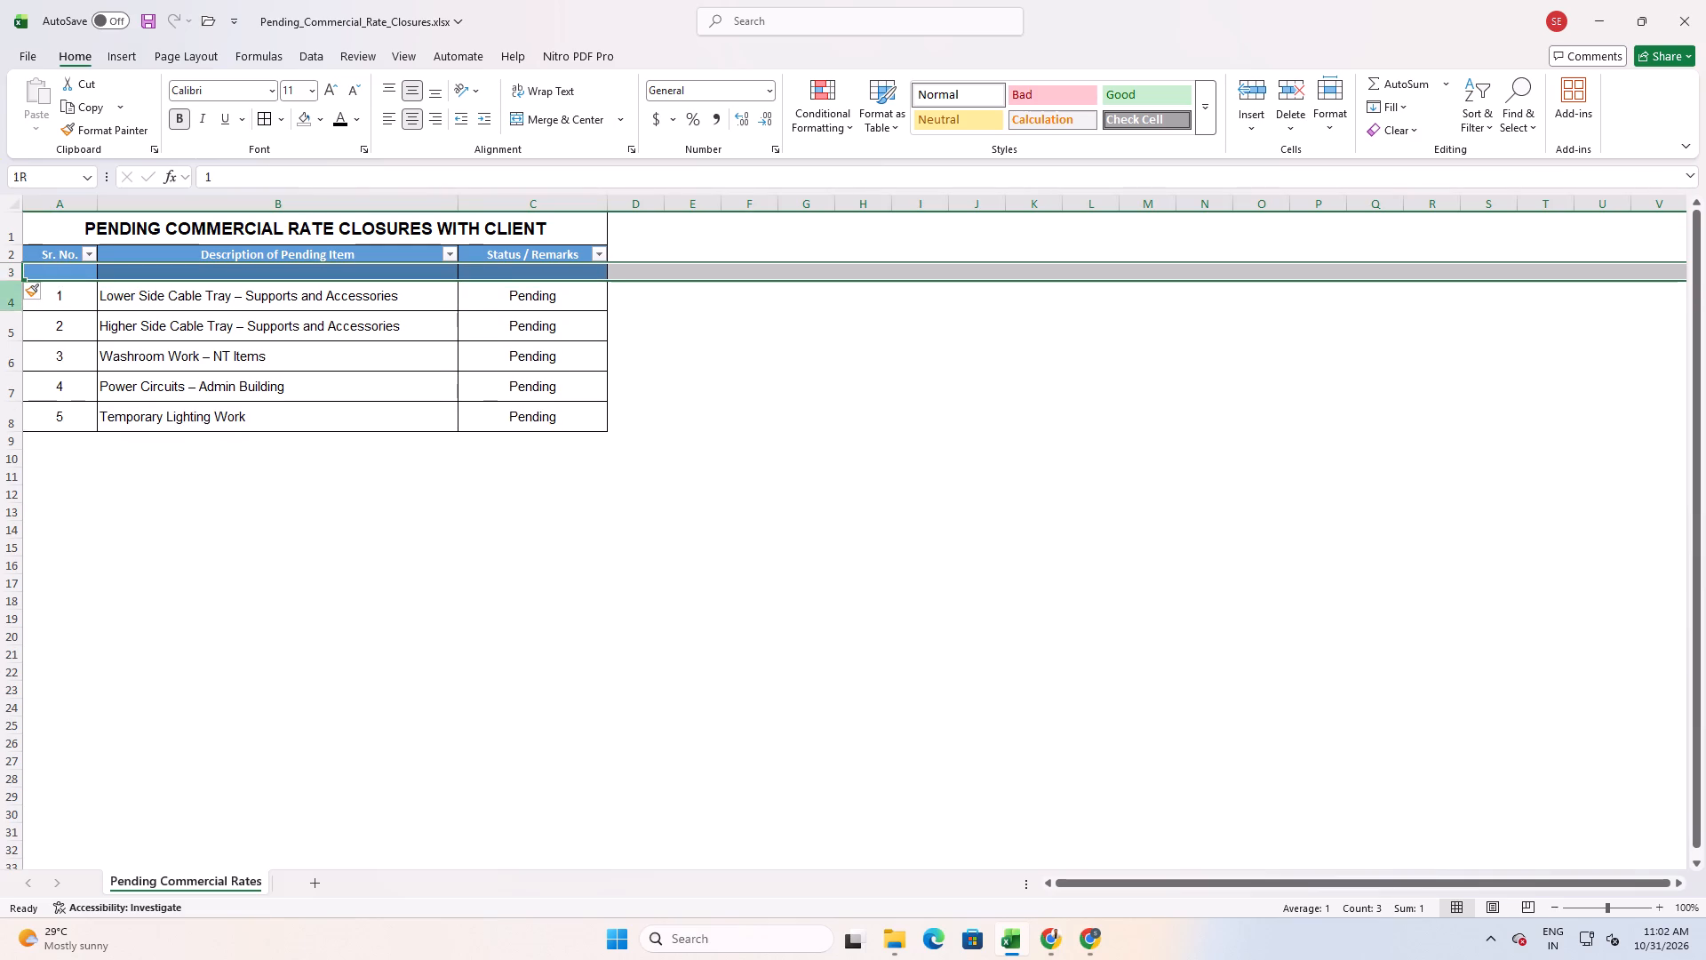
pyautogui.click(64, 131)
pyautogui.click(0, 269)
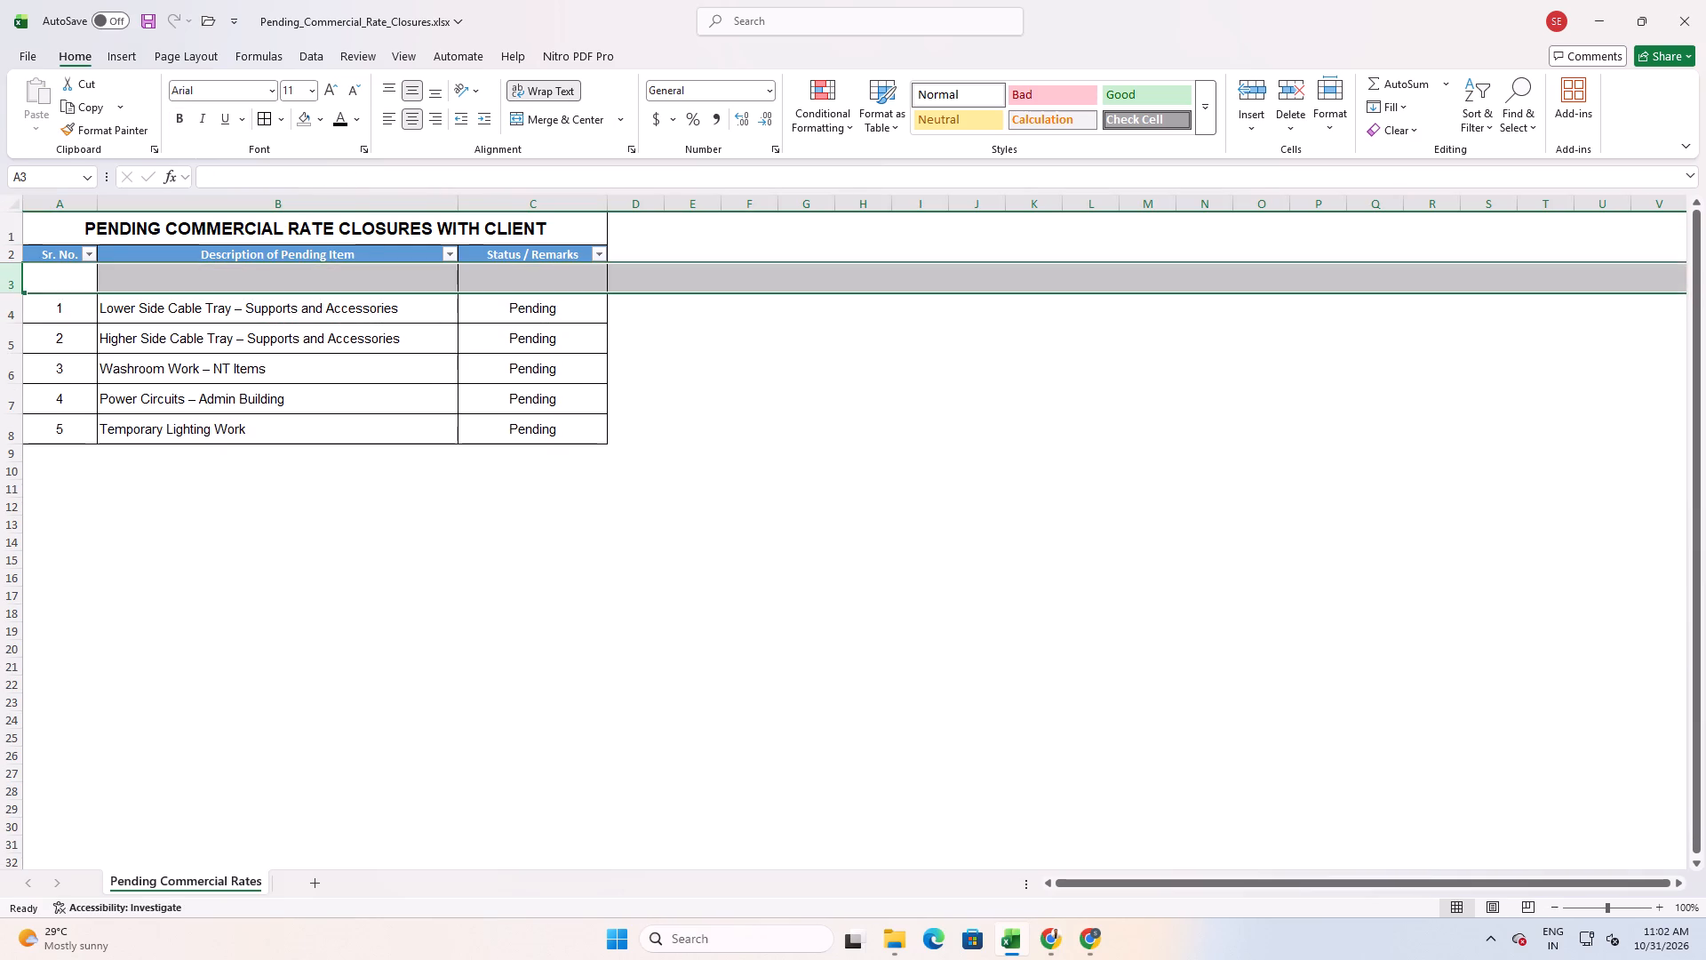
pyautogui.click(147, 370)
# Enter "Cable Tray" as the description in cell B3 of the new row.
pyautogui.click(123, 306)
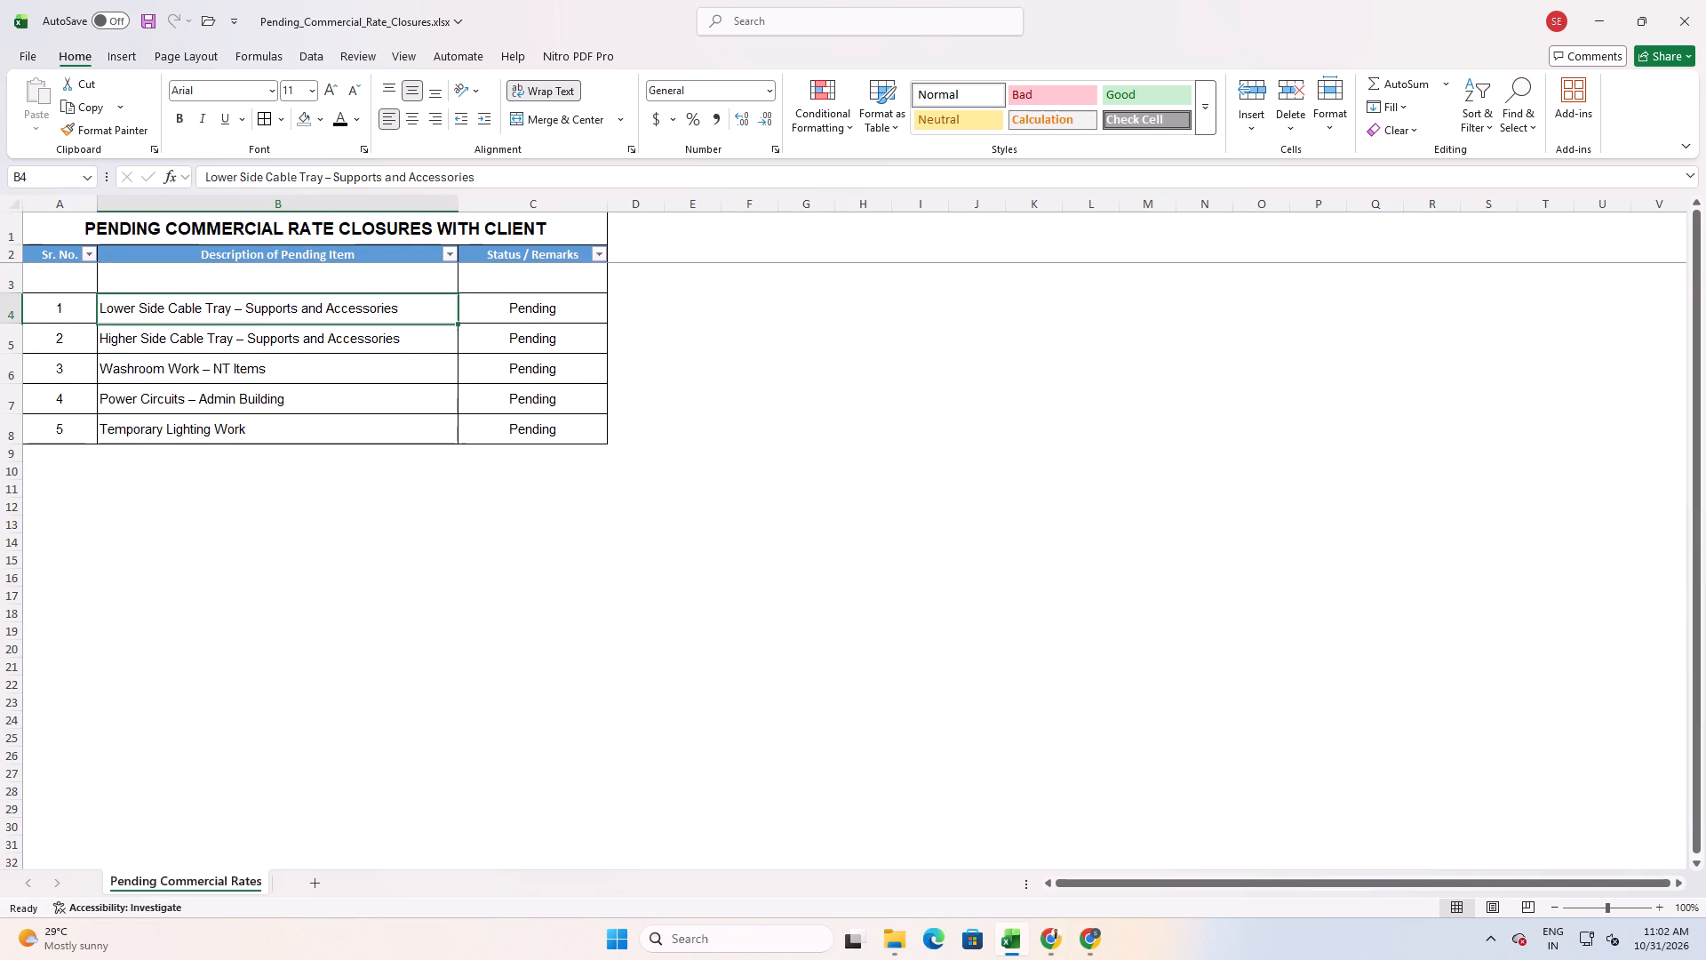
pyautogui.click(152, 271)
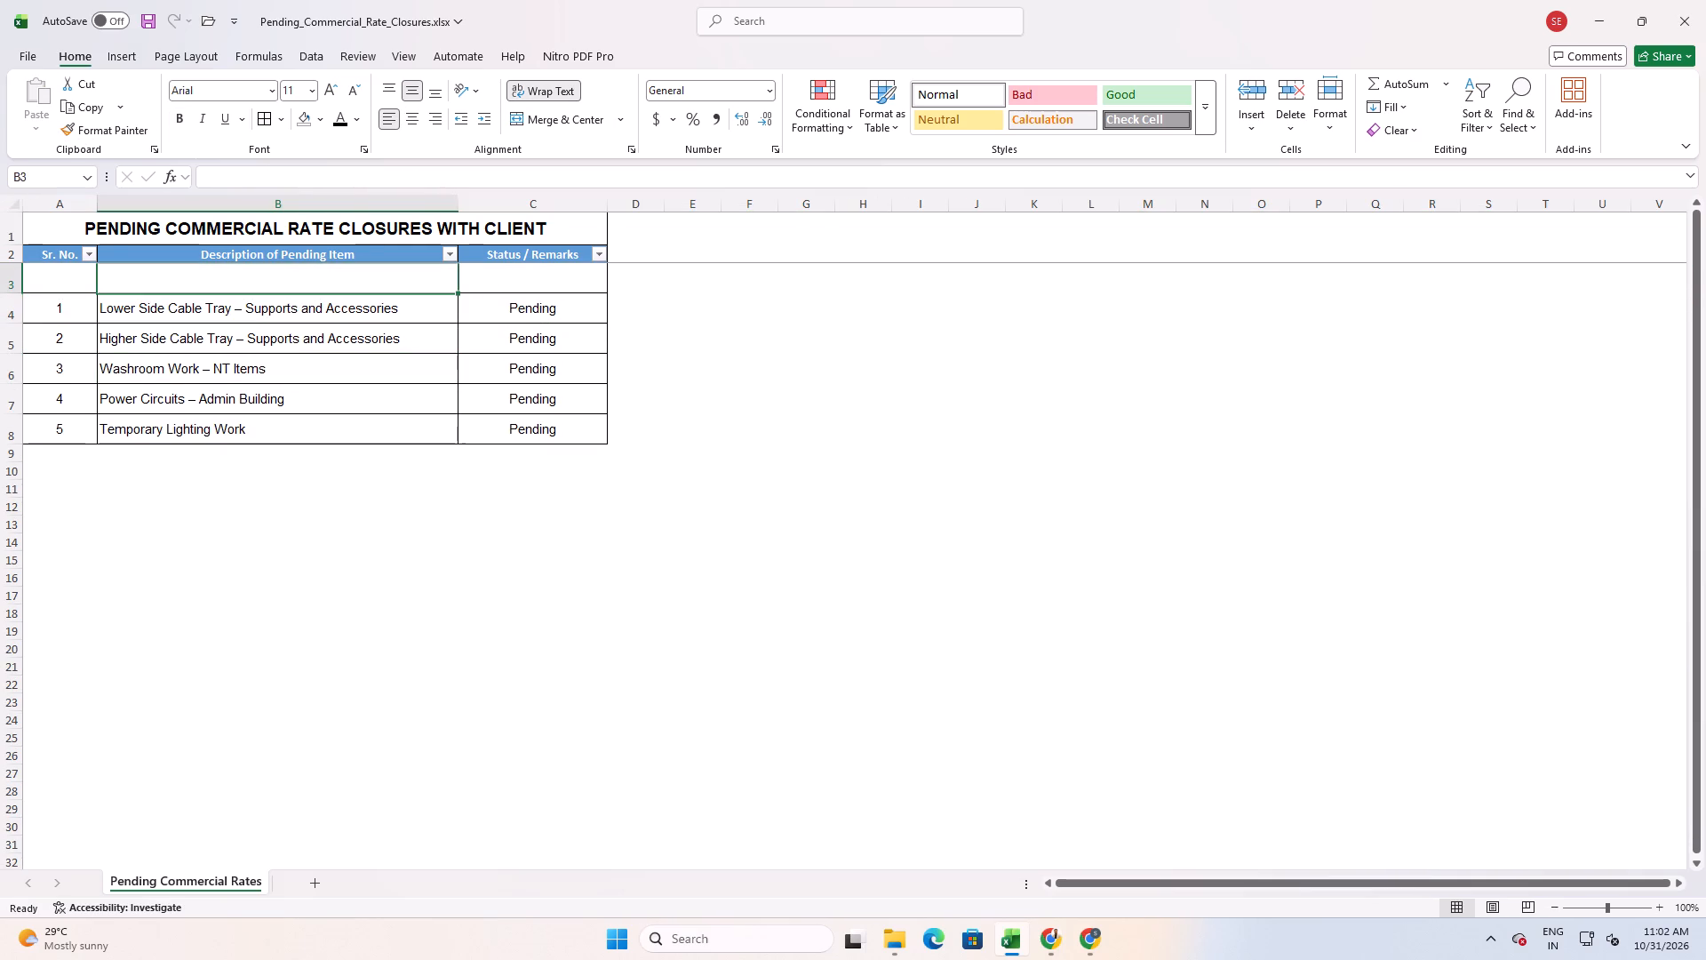
pyautogui.write('CBA')
pyautogui.hotkey('shift', 'BackSpace')
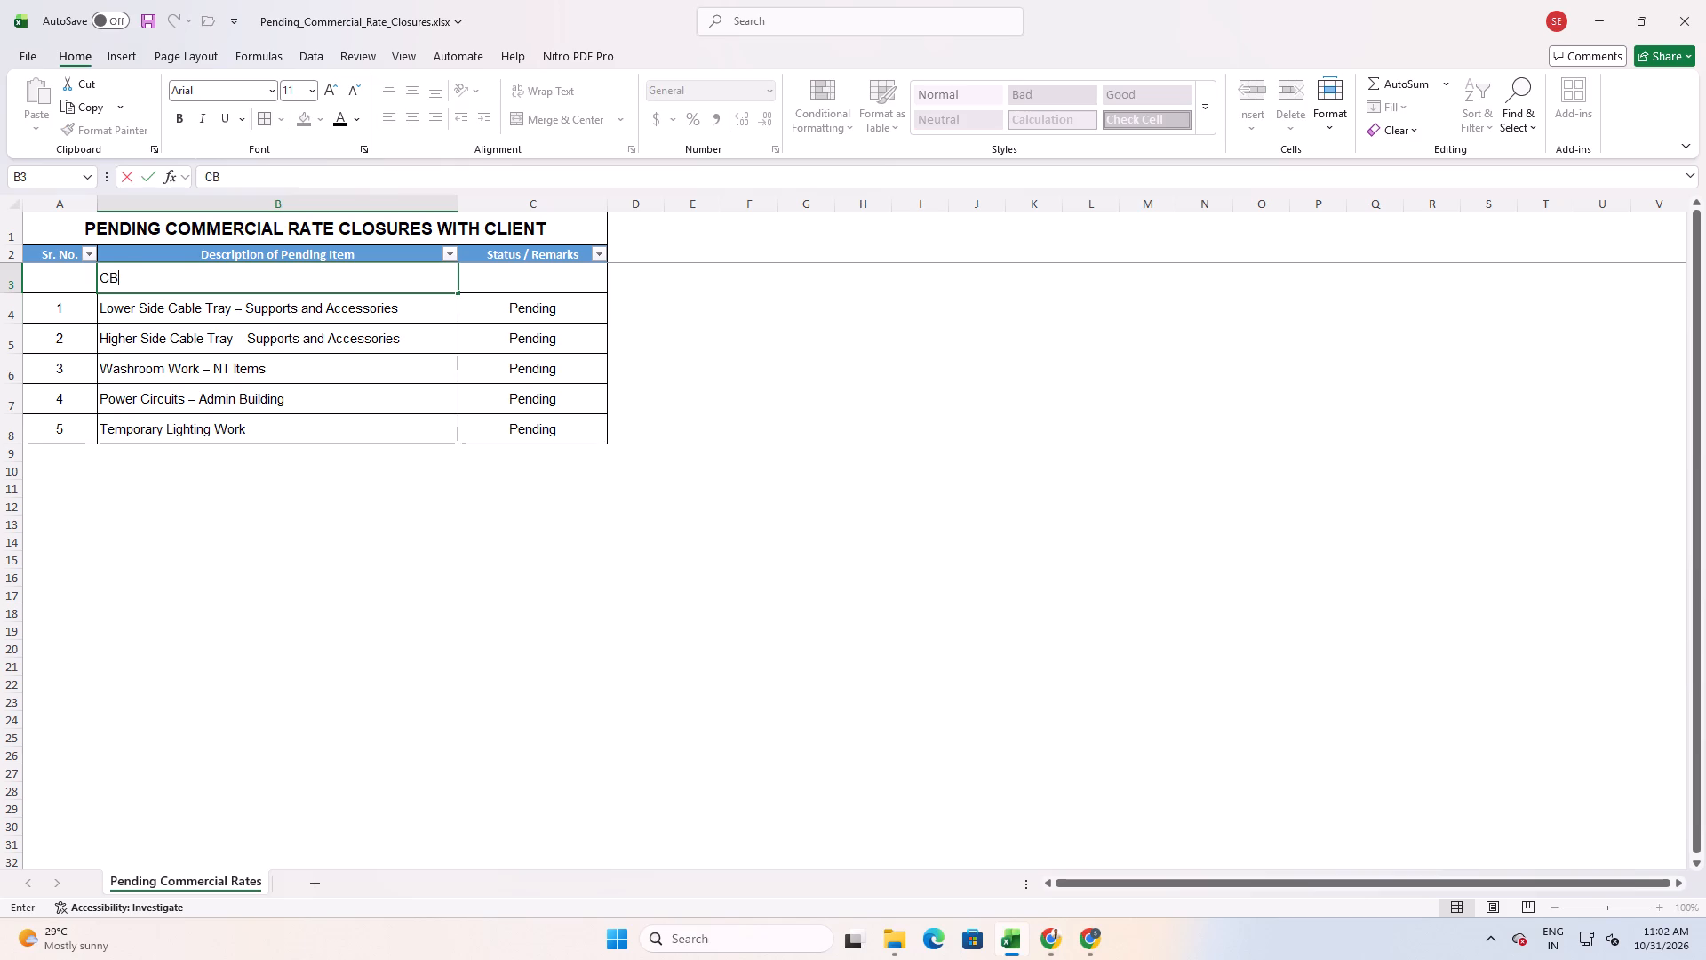
pyautogui.press('BackSpace')
pyautogui.write('able Tray')
pyautogui.press('space')
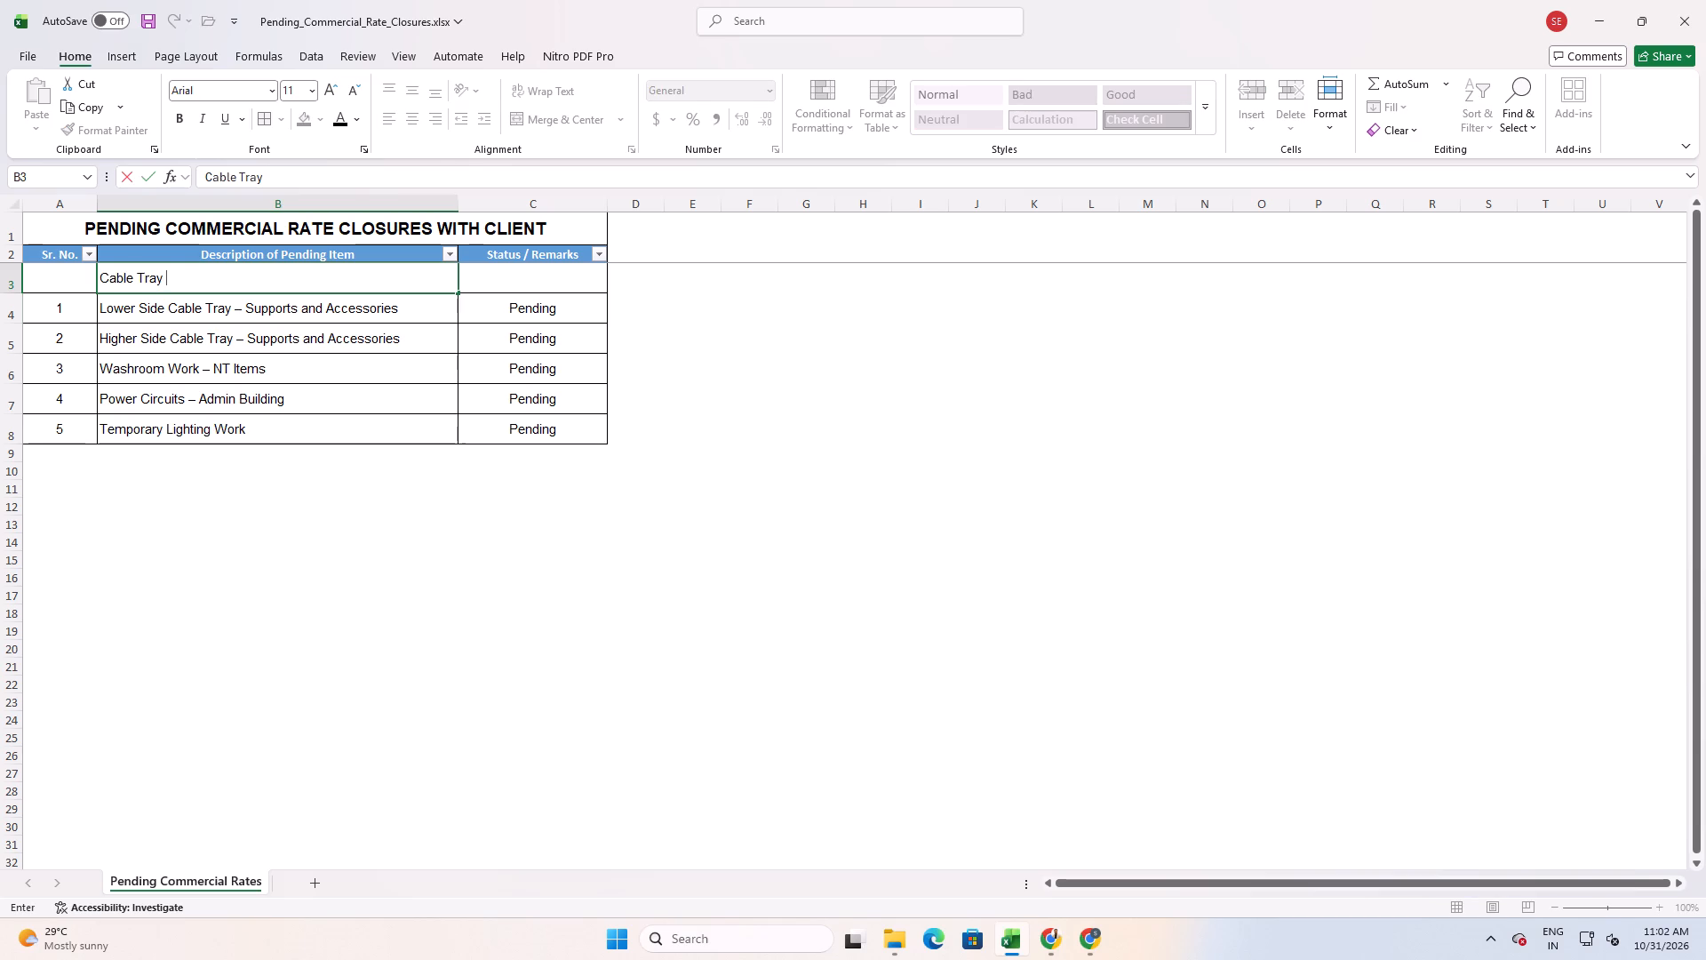
pyautogui.click(274, 473)
# Copy the "Pending" status from C4 into the Cable Tray row's Status / Remarks cell, C3.
pyautogui.click(236, 316)
pyautogui.click(531, 318)
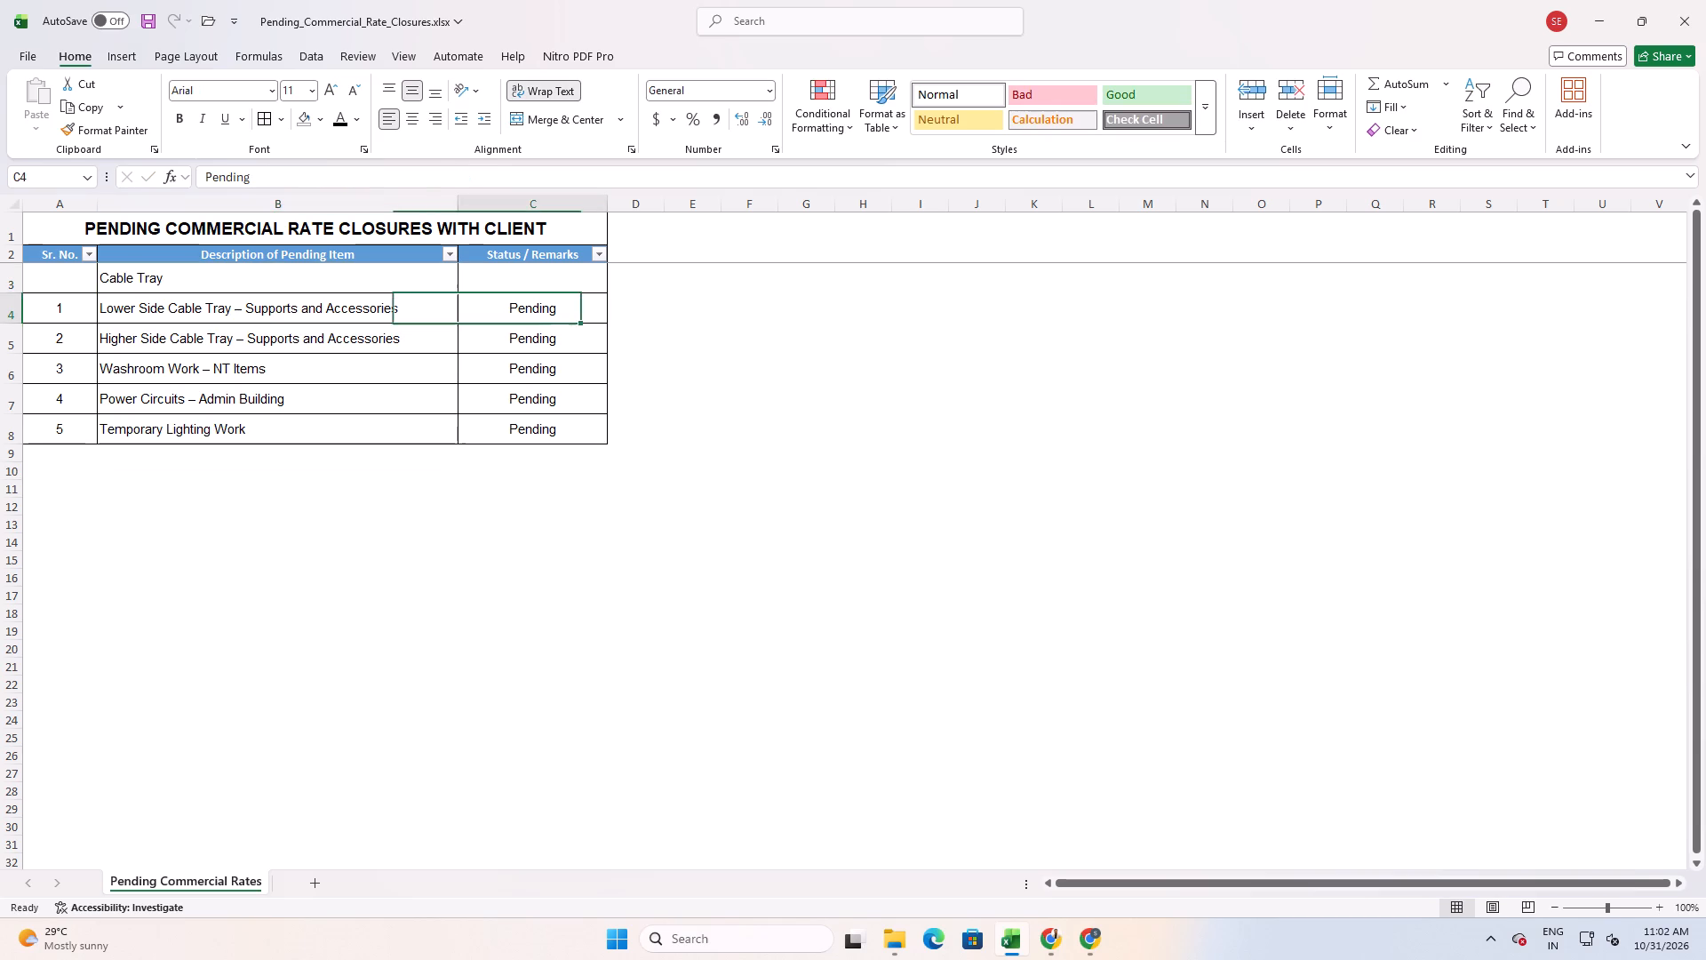
pyautogui.hotkey('ctrl', 'c')
pyautogui.click(530, 267)
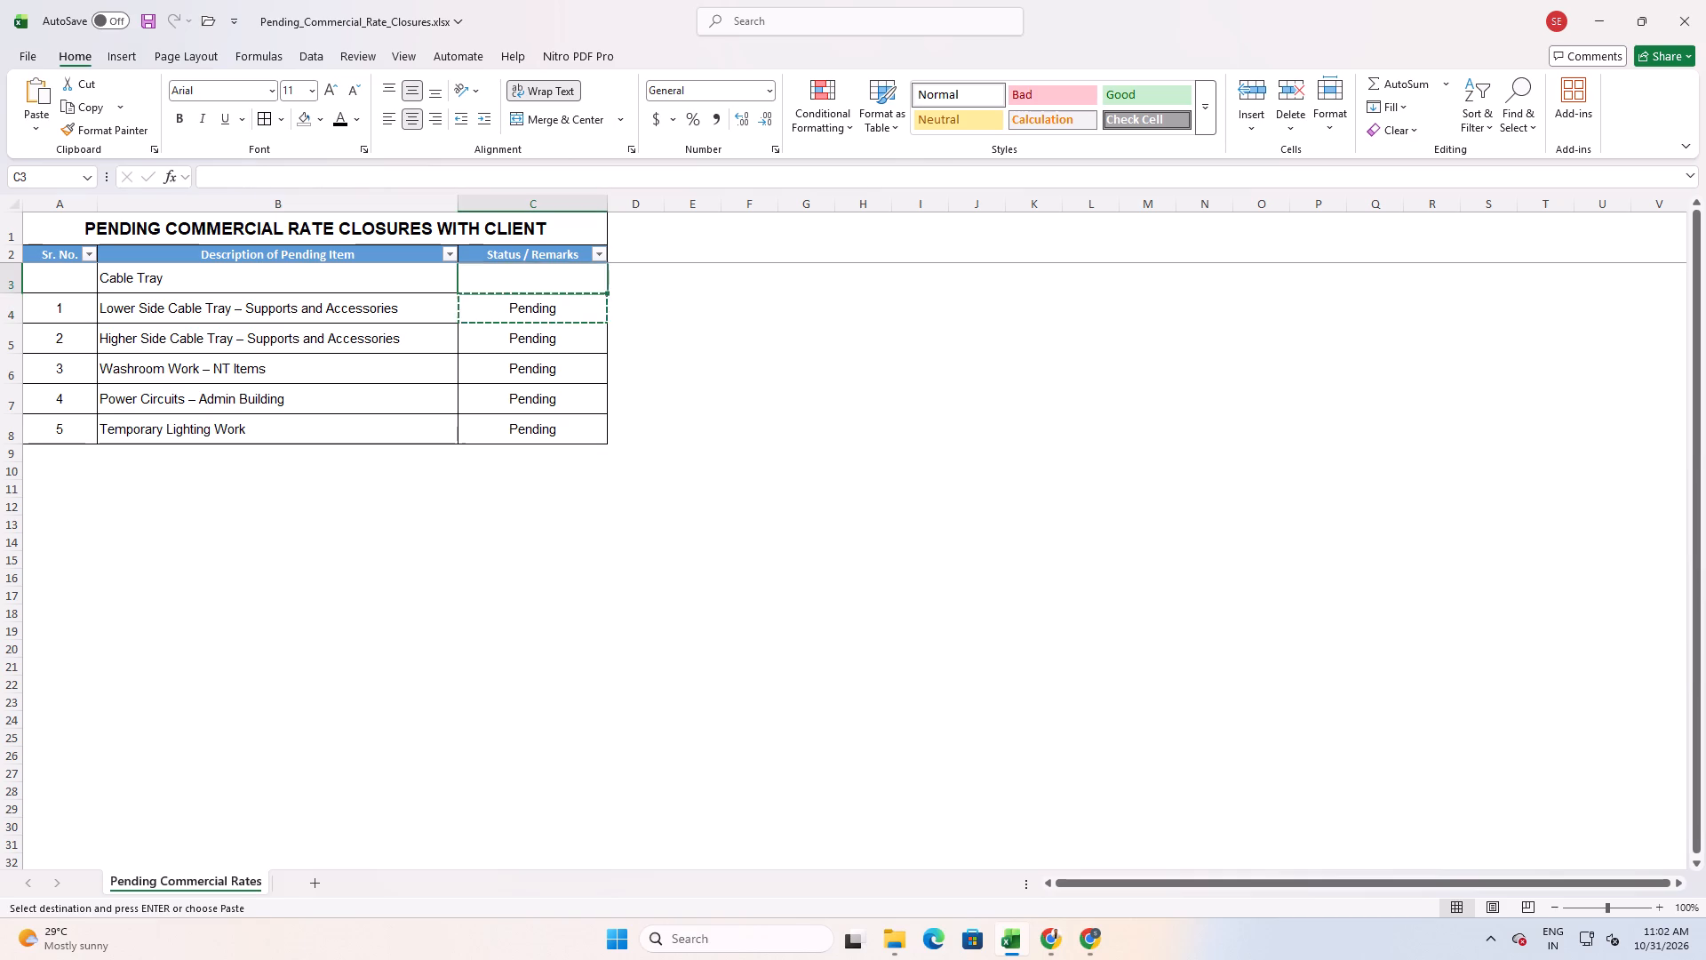
pyautogui.hotkey('ctrl', 'v')
pyautogui.press('Escape')
pyautogui.click(525, 373)
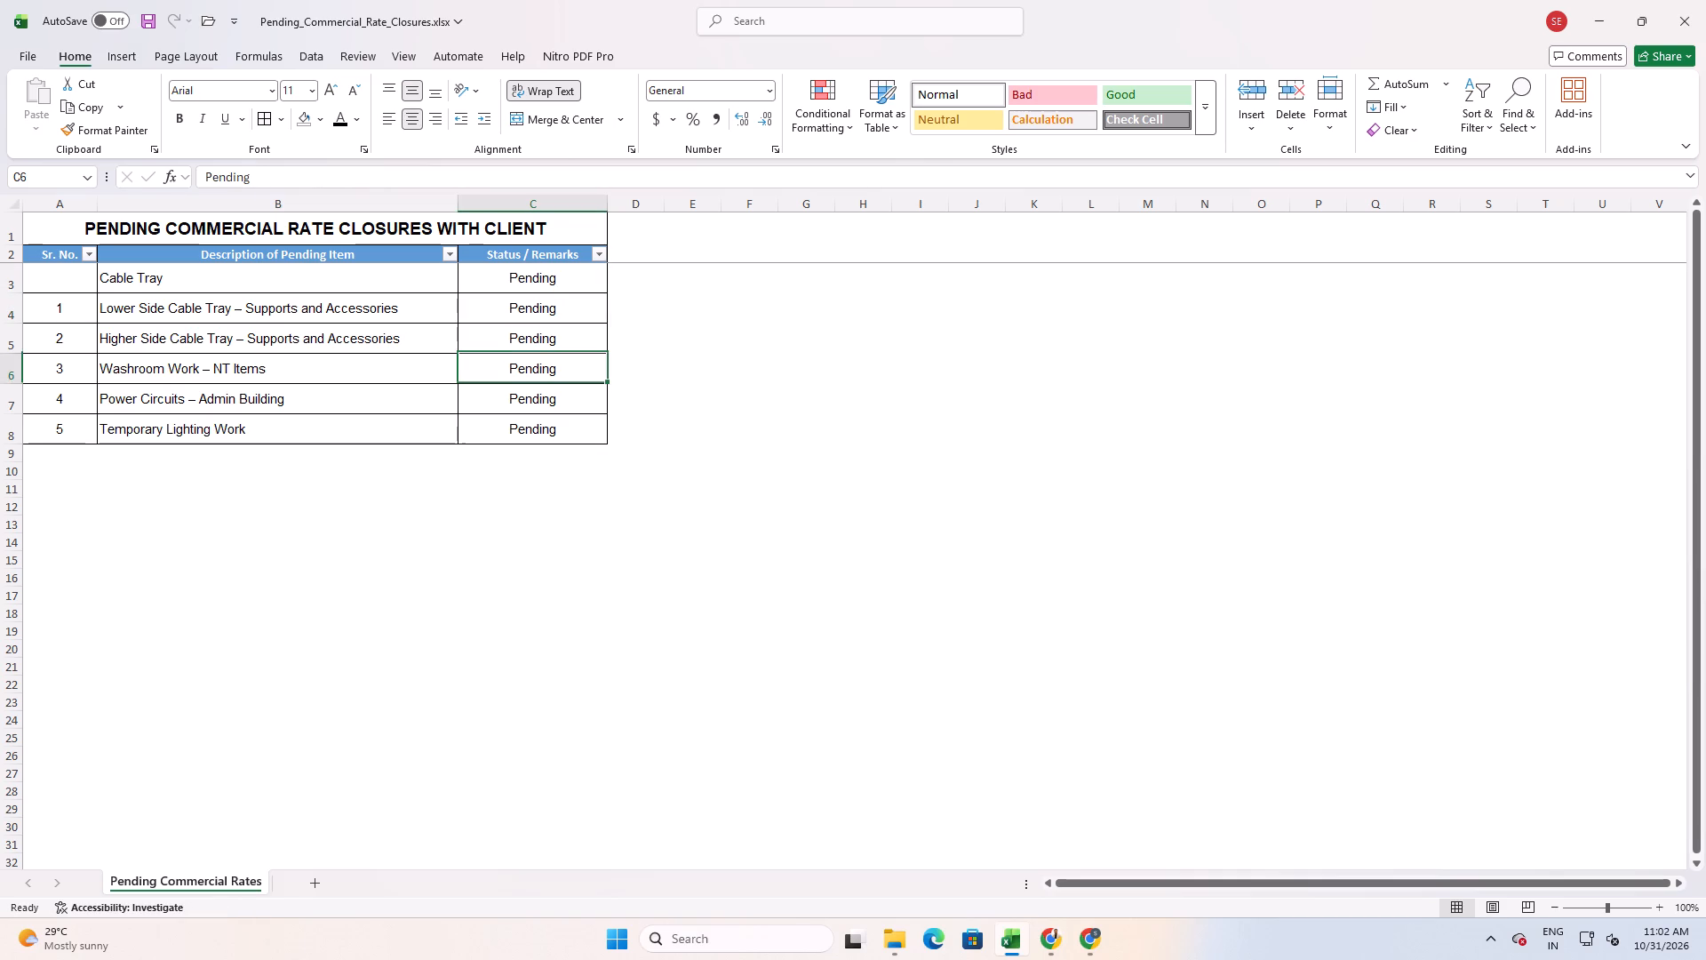
# Renumber the Sr. No. column from 1 to 6 in cells A3 to A8, starting with the Cable Tray row.
pyautogui.click(53, 276)
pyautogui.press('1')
pyautogui.press('Return')
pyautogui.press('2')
pyautogui.press('Return')
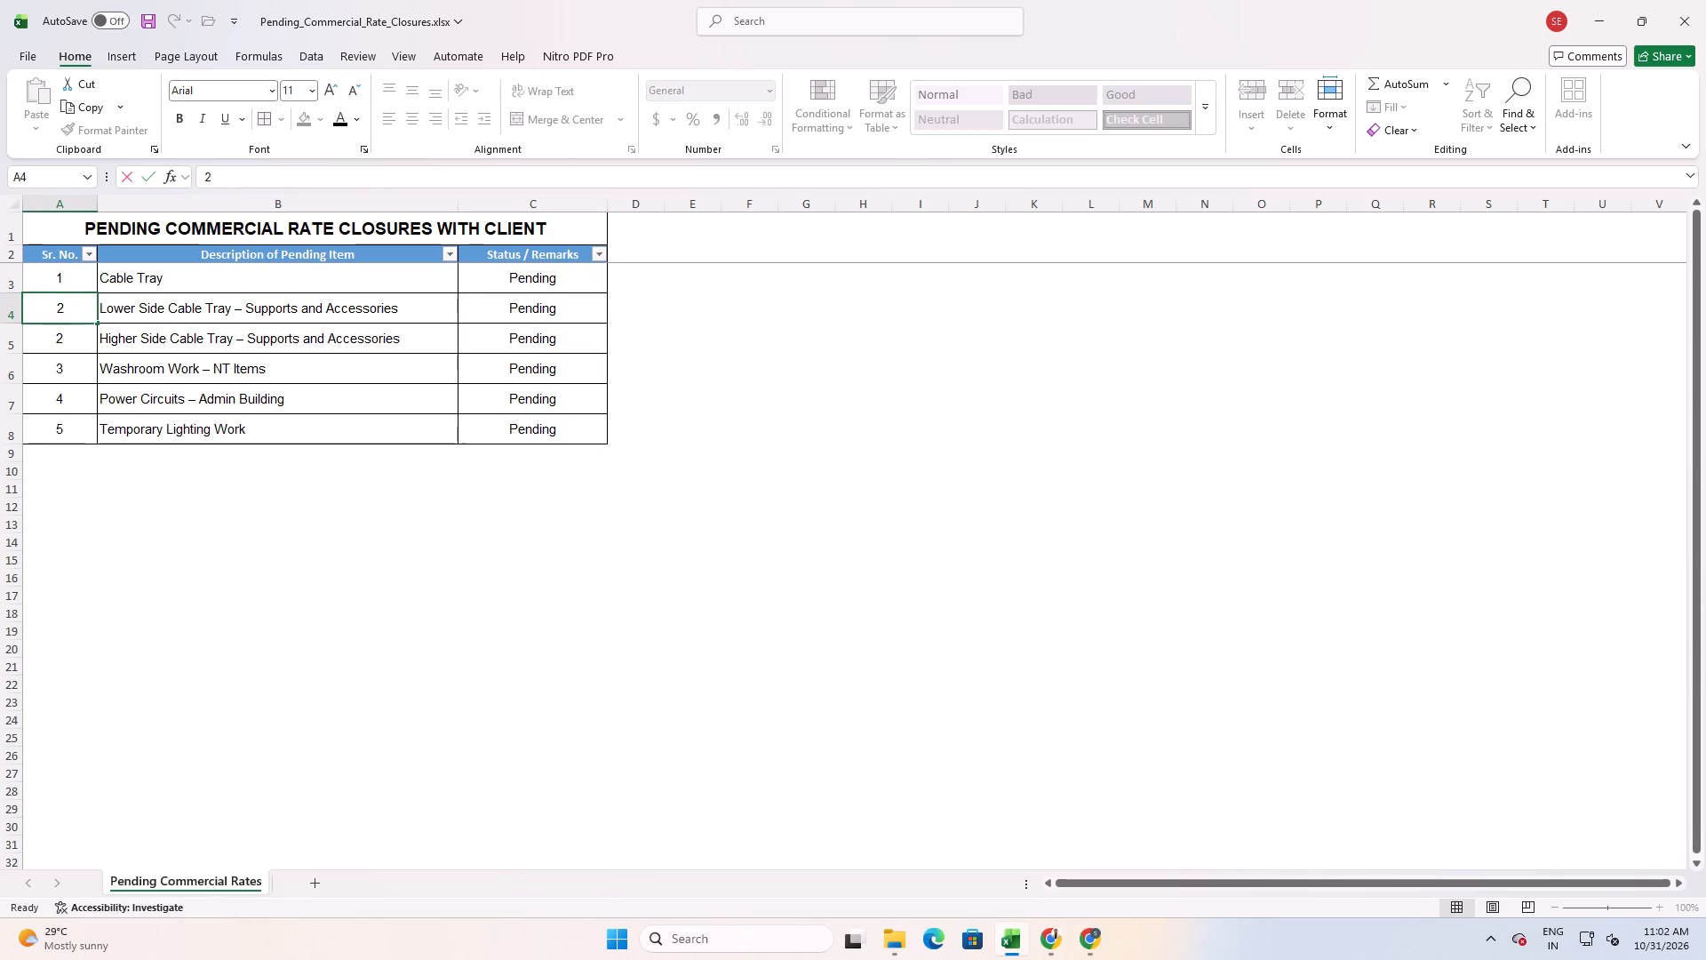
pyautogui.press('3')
pyautogui.press('Return')
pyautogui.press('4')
pyautogui.press('Return')
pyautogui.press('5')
pyautogui.press('Return')
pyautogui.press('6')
pyautogui.press('Return')
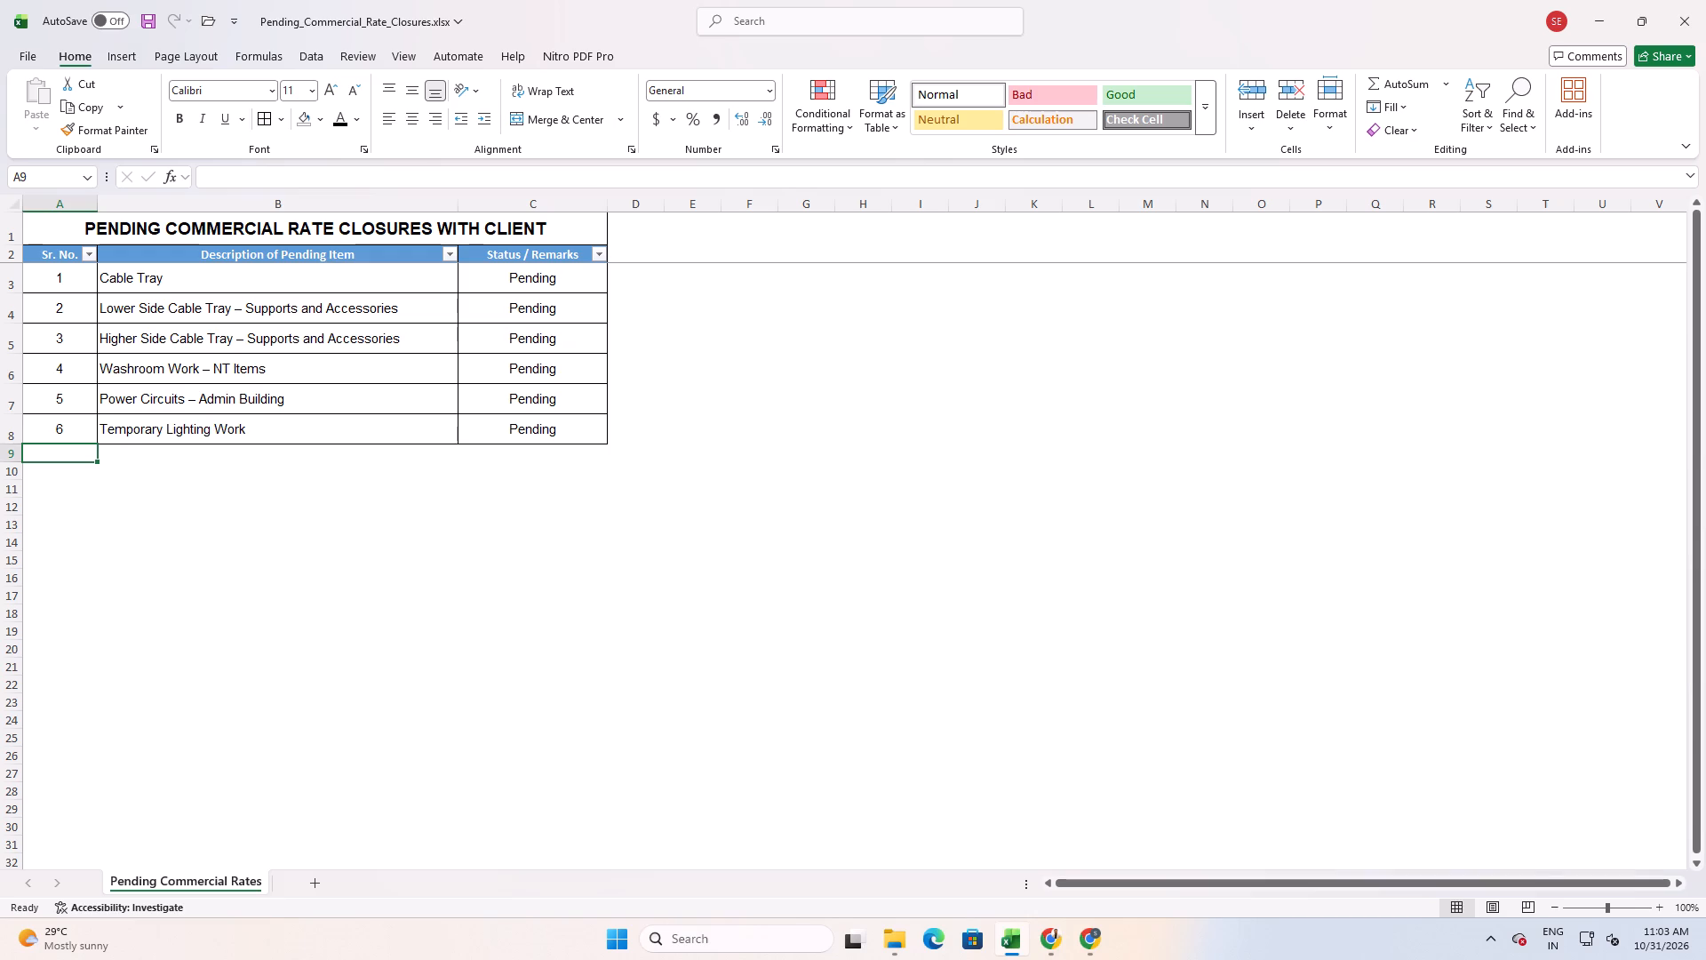
# Switch from the workbook to the WhatsApp window in Google Chrome.
pyautogui.hotkey('alt', 'Tab')
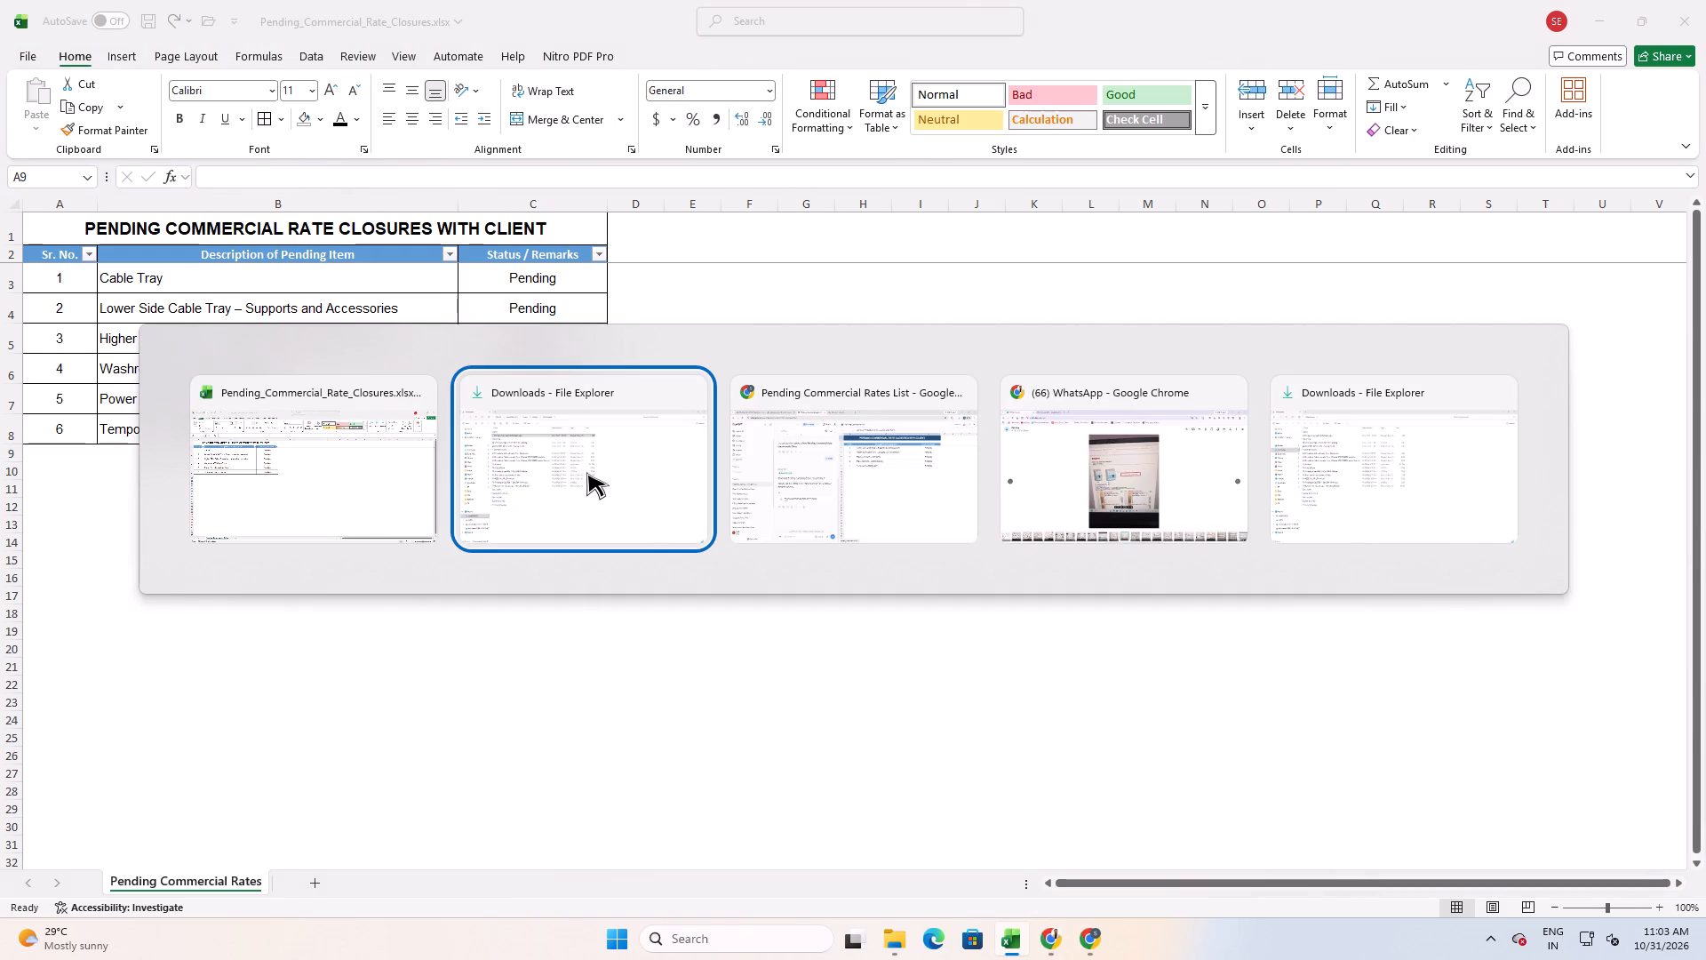
pyautogui.hotkey('alt', 'Tab')
pyautogui.hotkey('alt', 'Tab')
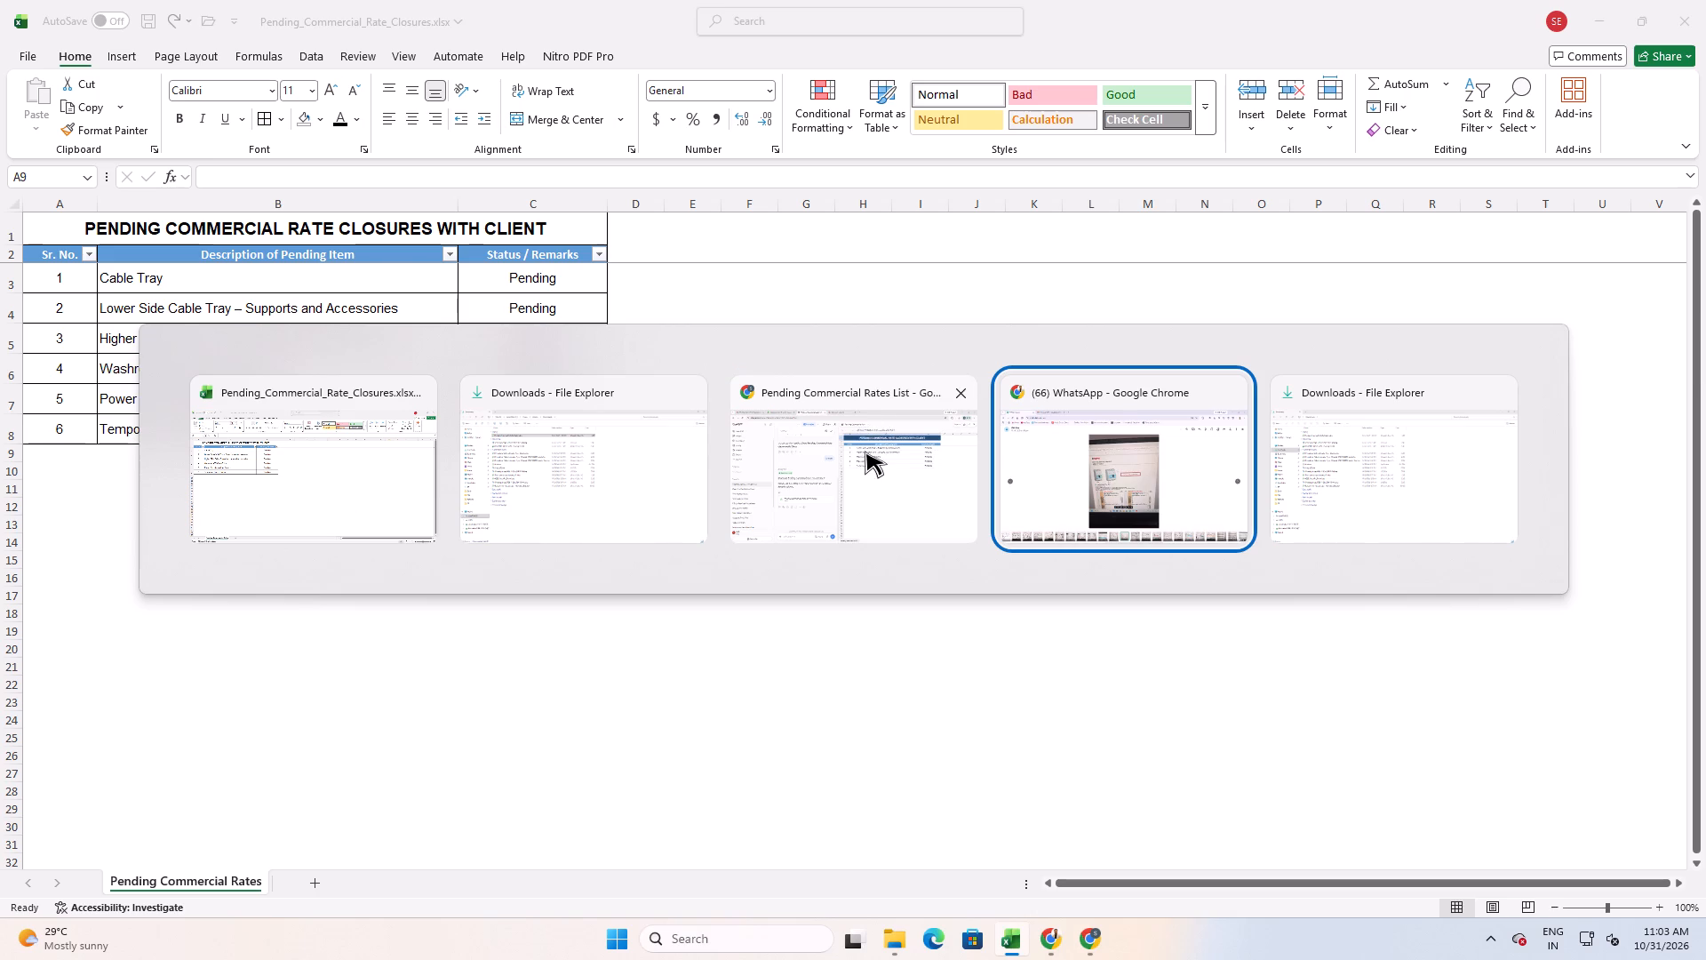
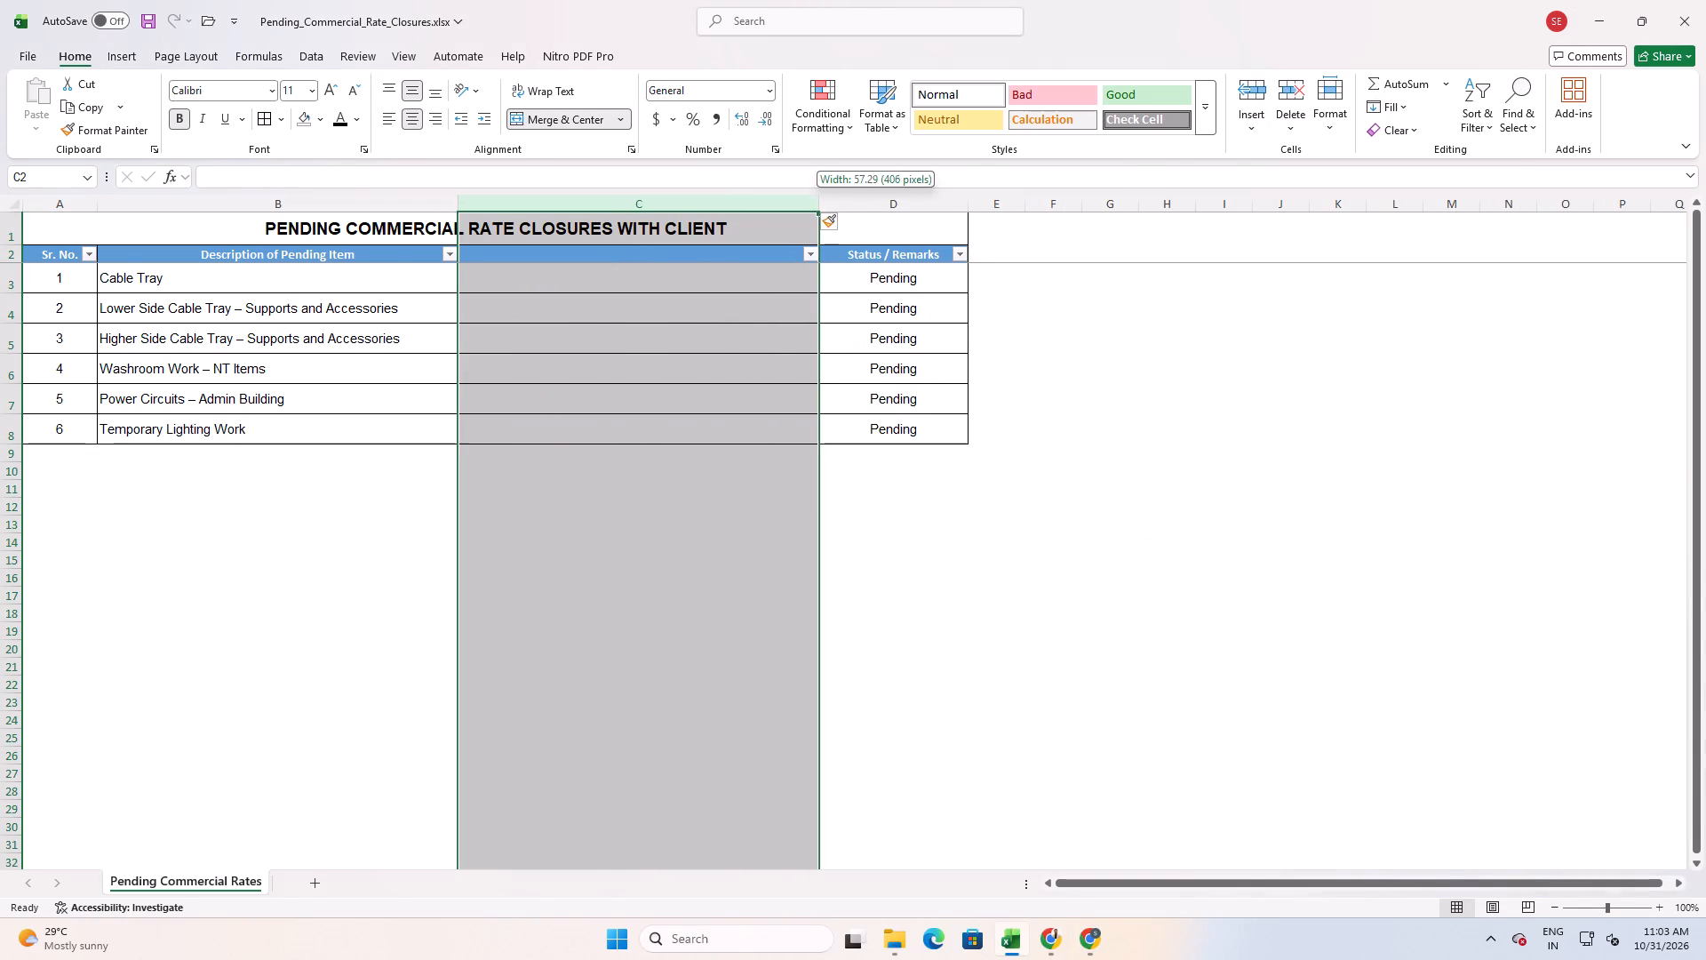
# Narrow the new empty column C to slightly less than the width of the Status / Remarks column.
pyautogui.moveTo(810, 201); pyautogui.dragTo(590, 220)
pyautogui.click(498, 299)
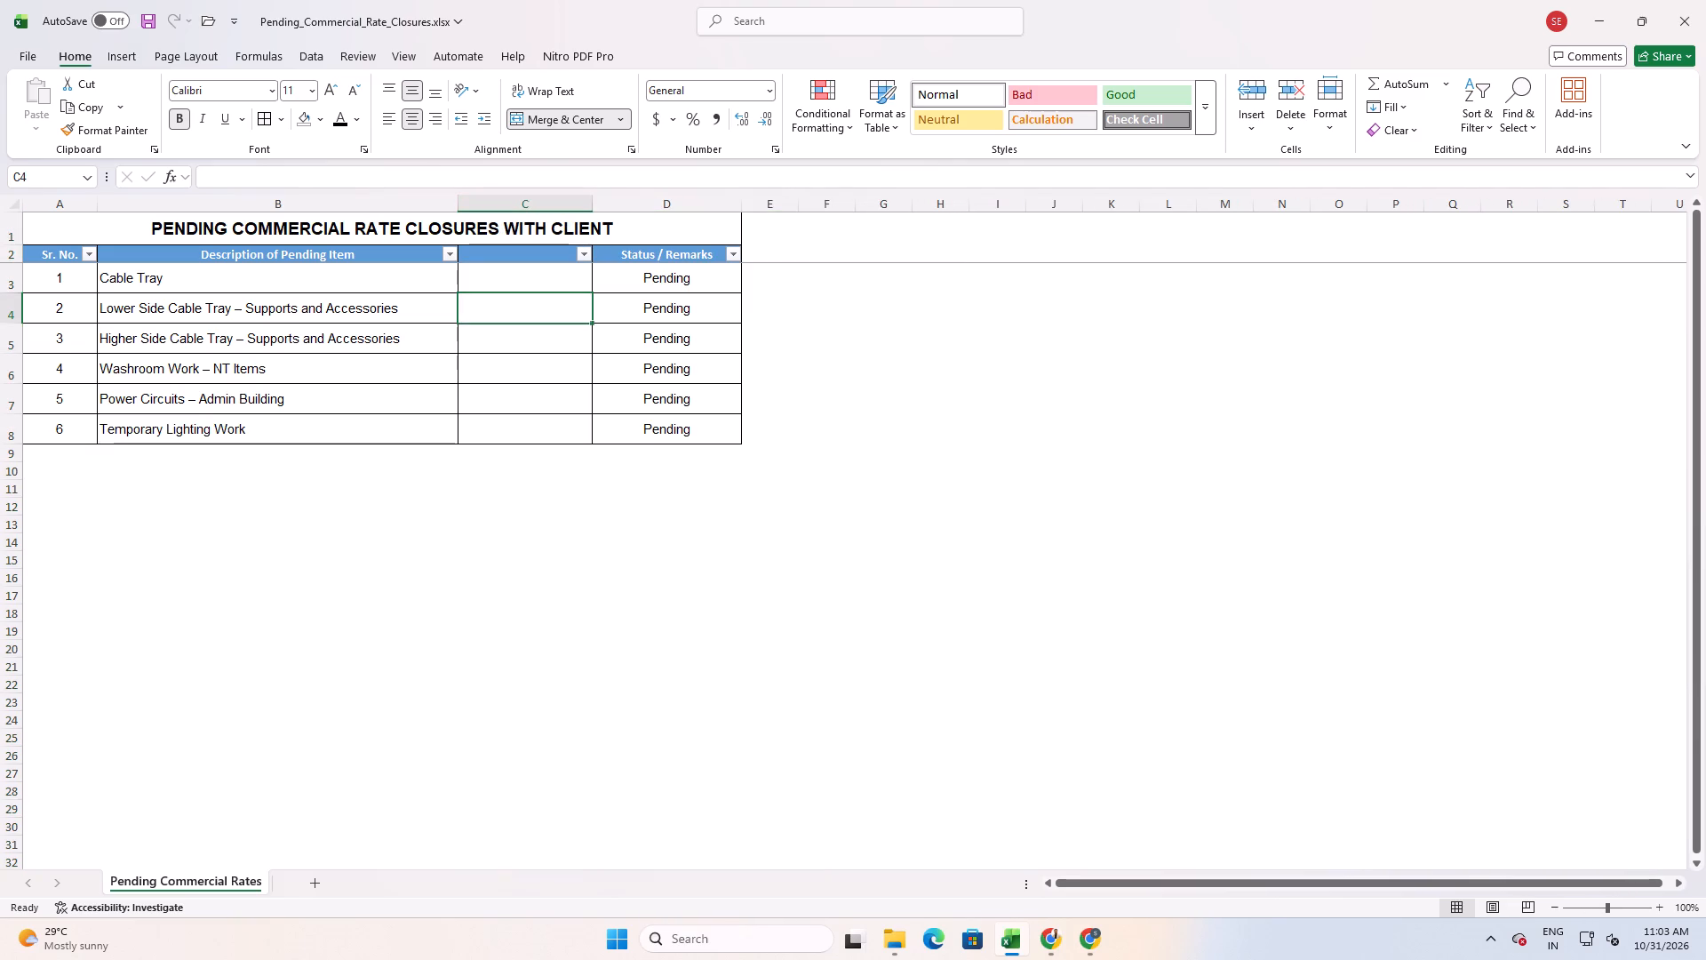
# Enter "Date" as the header of the empty column between Description of Pending Item and Status / Remarks, in cell C2.
pyautogui.click(531, 251)
pyautogui.write('DAtw')
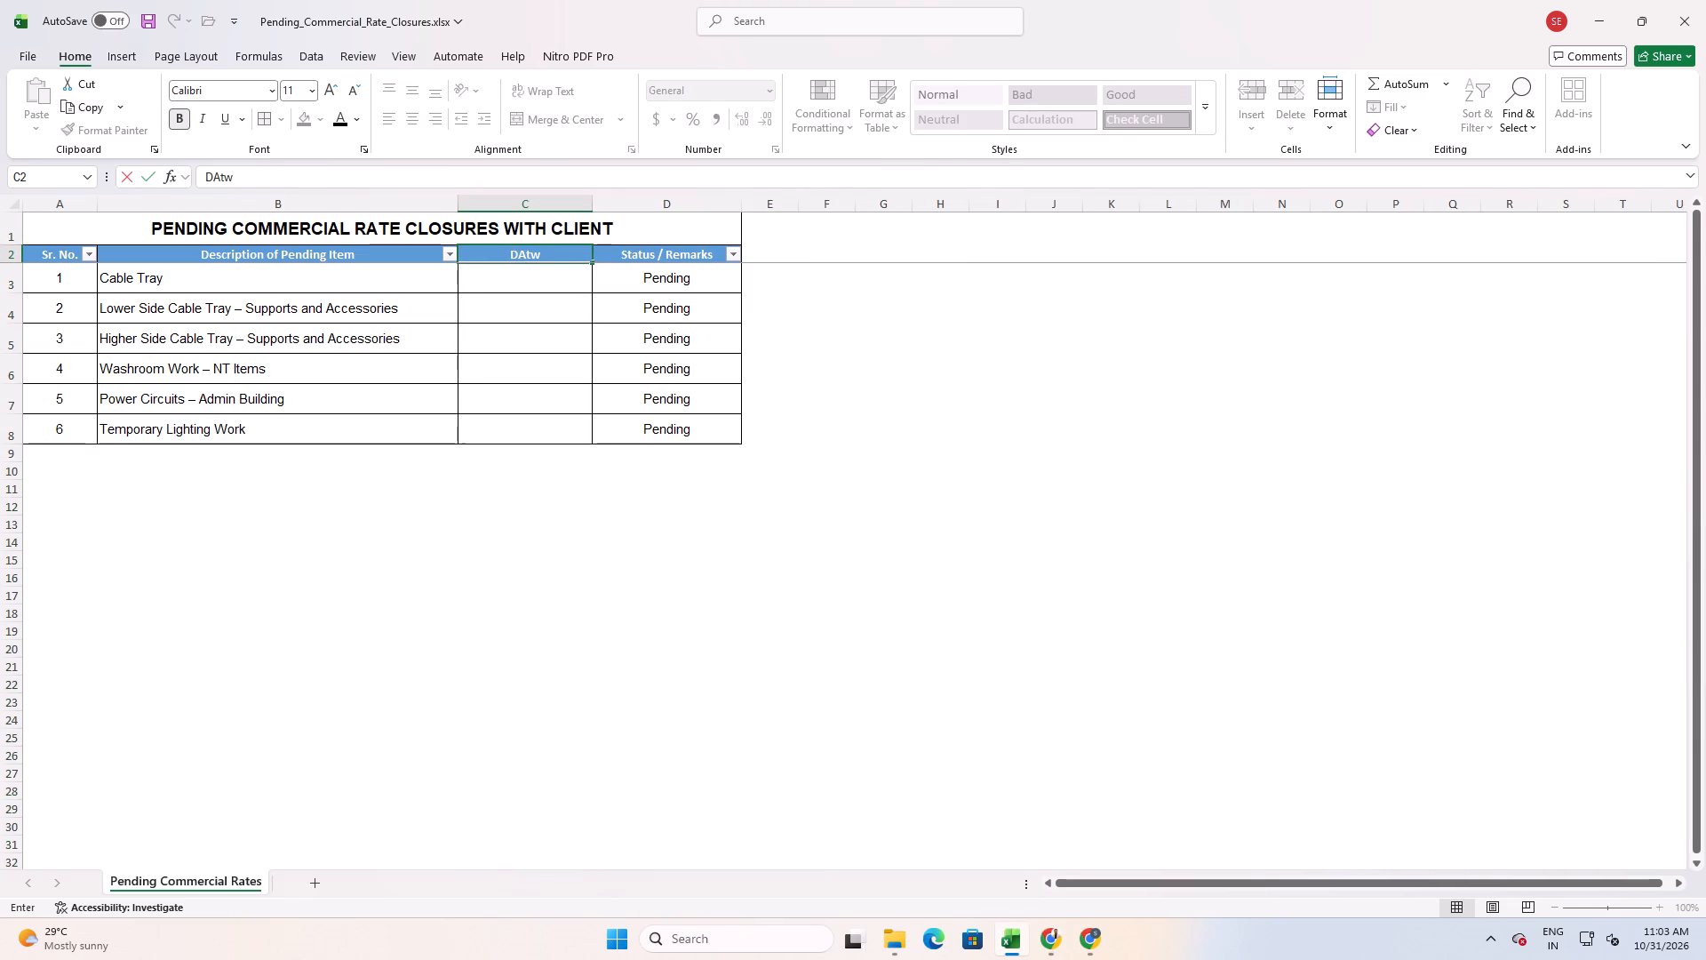
pyautogui.press('BackSpace')
pyautogui.press('BackSpace')
pyautogui.press('BackSpace')
pyautogui.write('ate')
pyautogui.click(594, 299)
pyautogui.click(545, 289)
# Open the "Date" header in cell C2 for editing and add a space after the word.
pyautogui.doubleClick(555, 249)
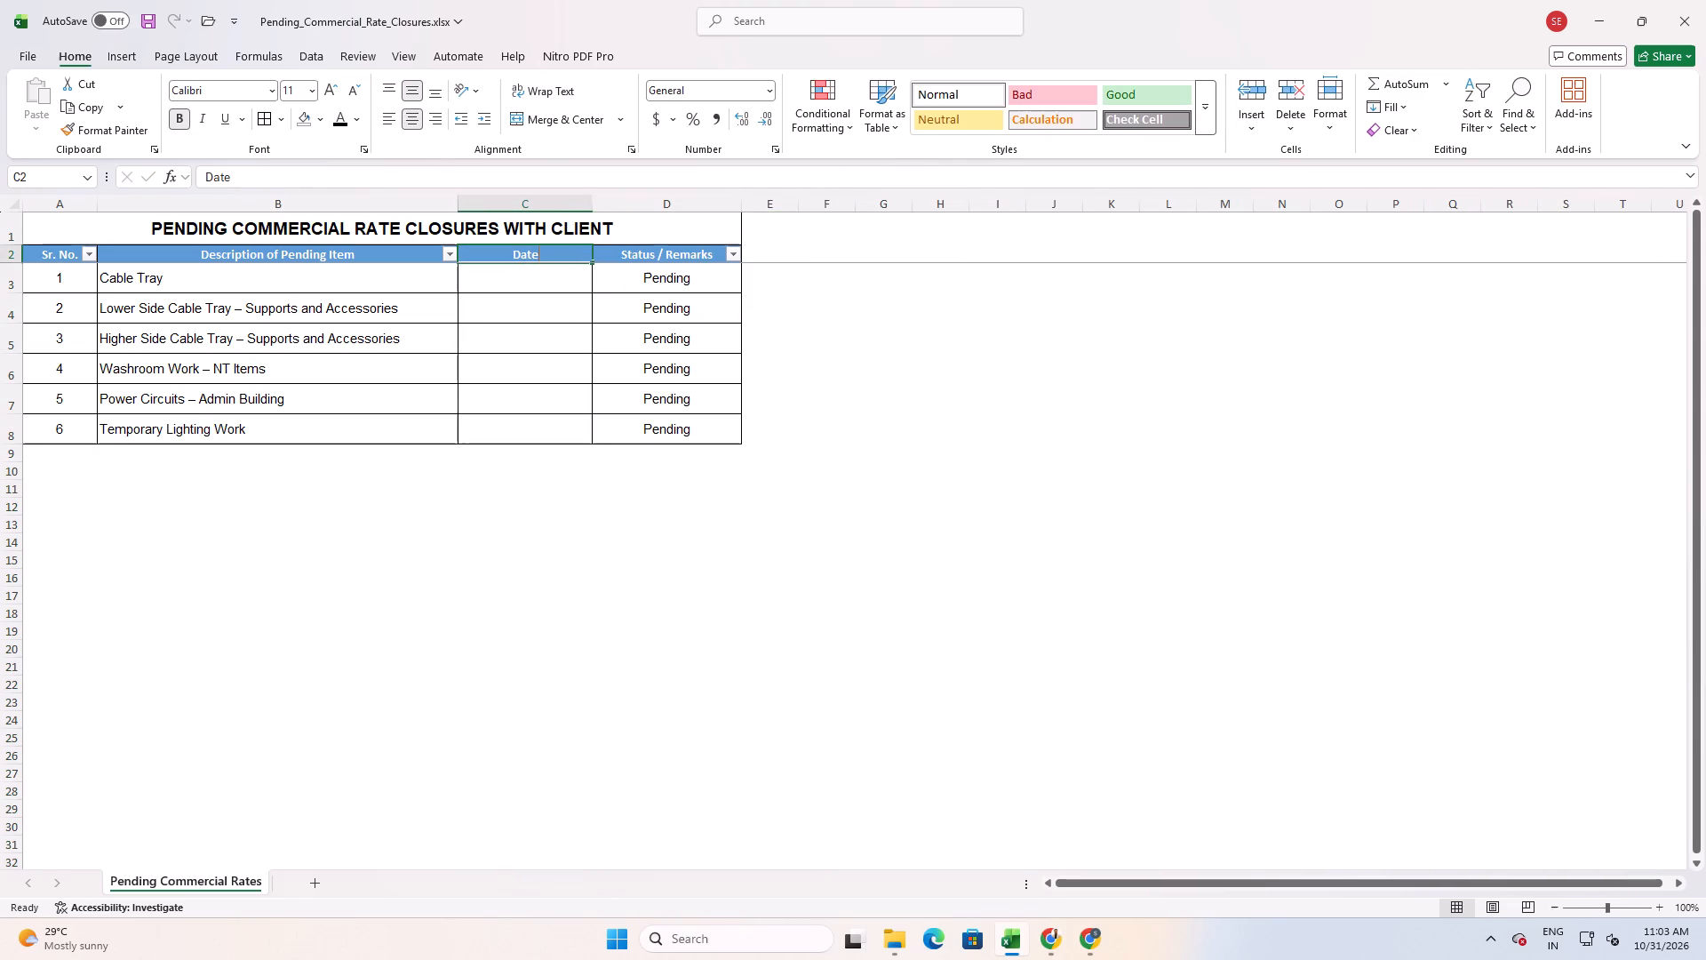
pyautogui.press('space')
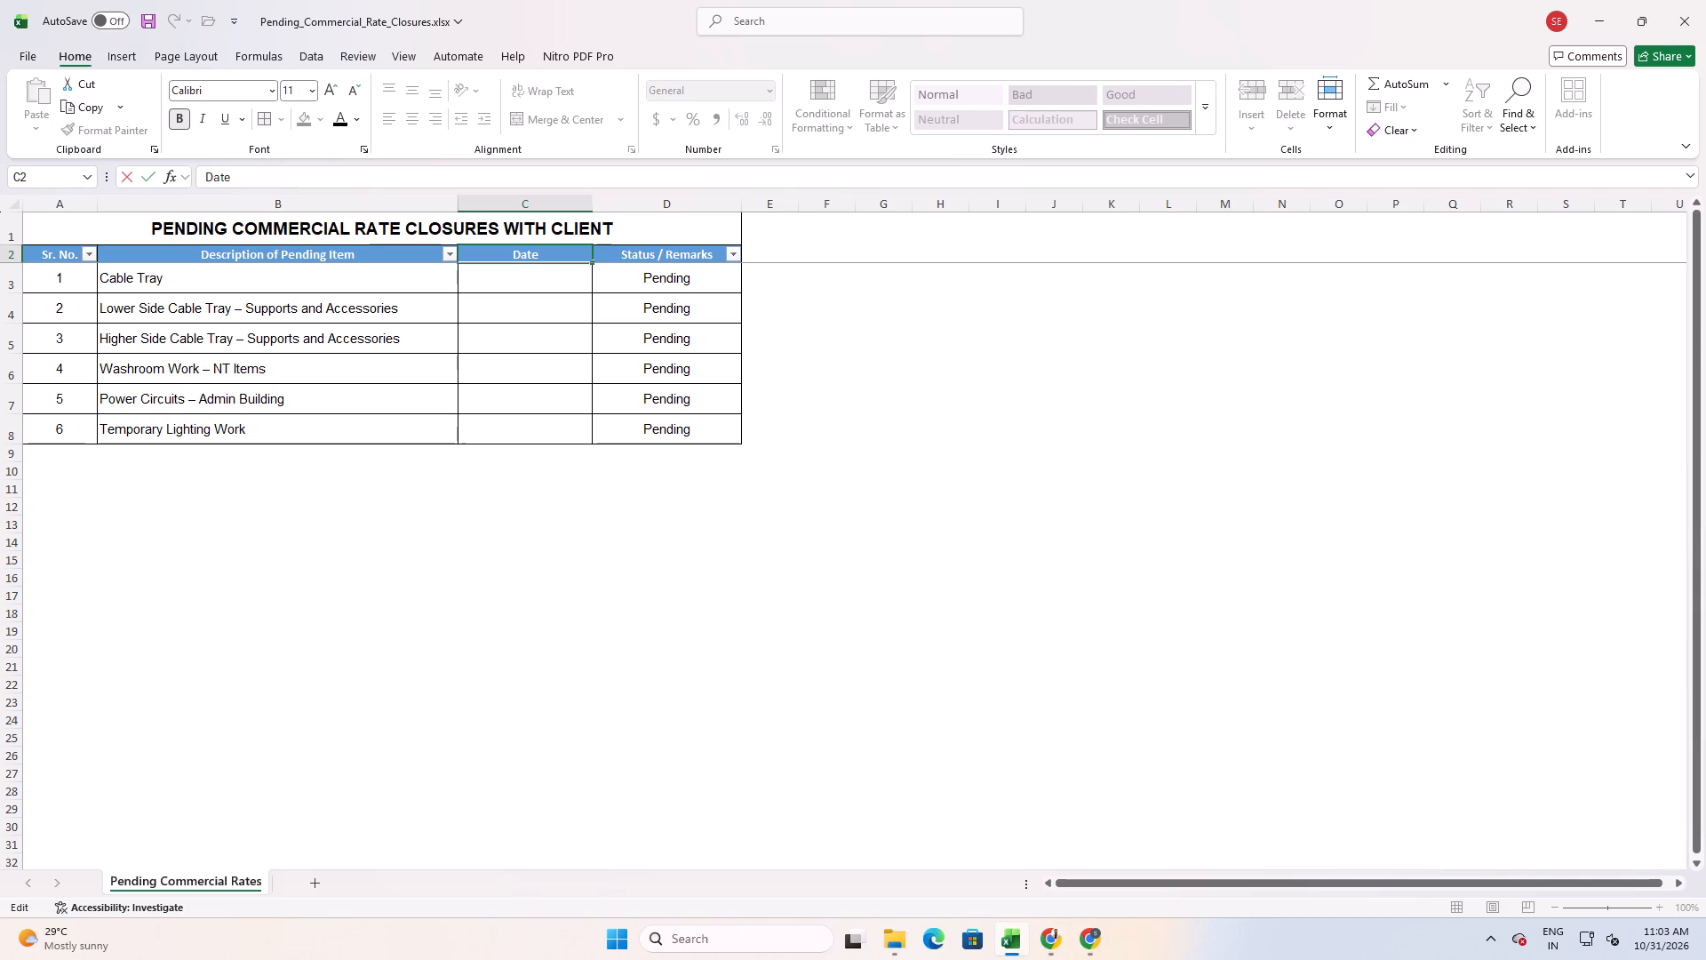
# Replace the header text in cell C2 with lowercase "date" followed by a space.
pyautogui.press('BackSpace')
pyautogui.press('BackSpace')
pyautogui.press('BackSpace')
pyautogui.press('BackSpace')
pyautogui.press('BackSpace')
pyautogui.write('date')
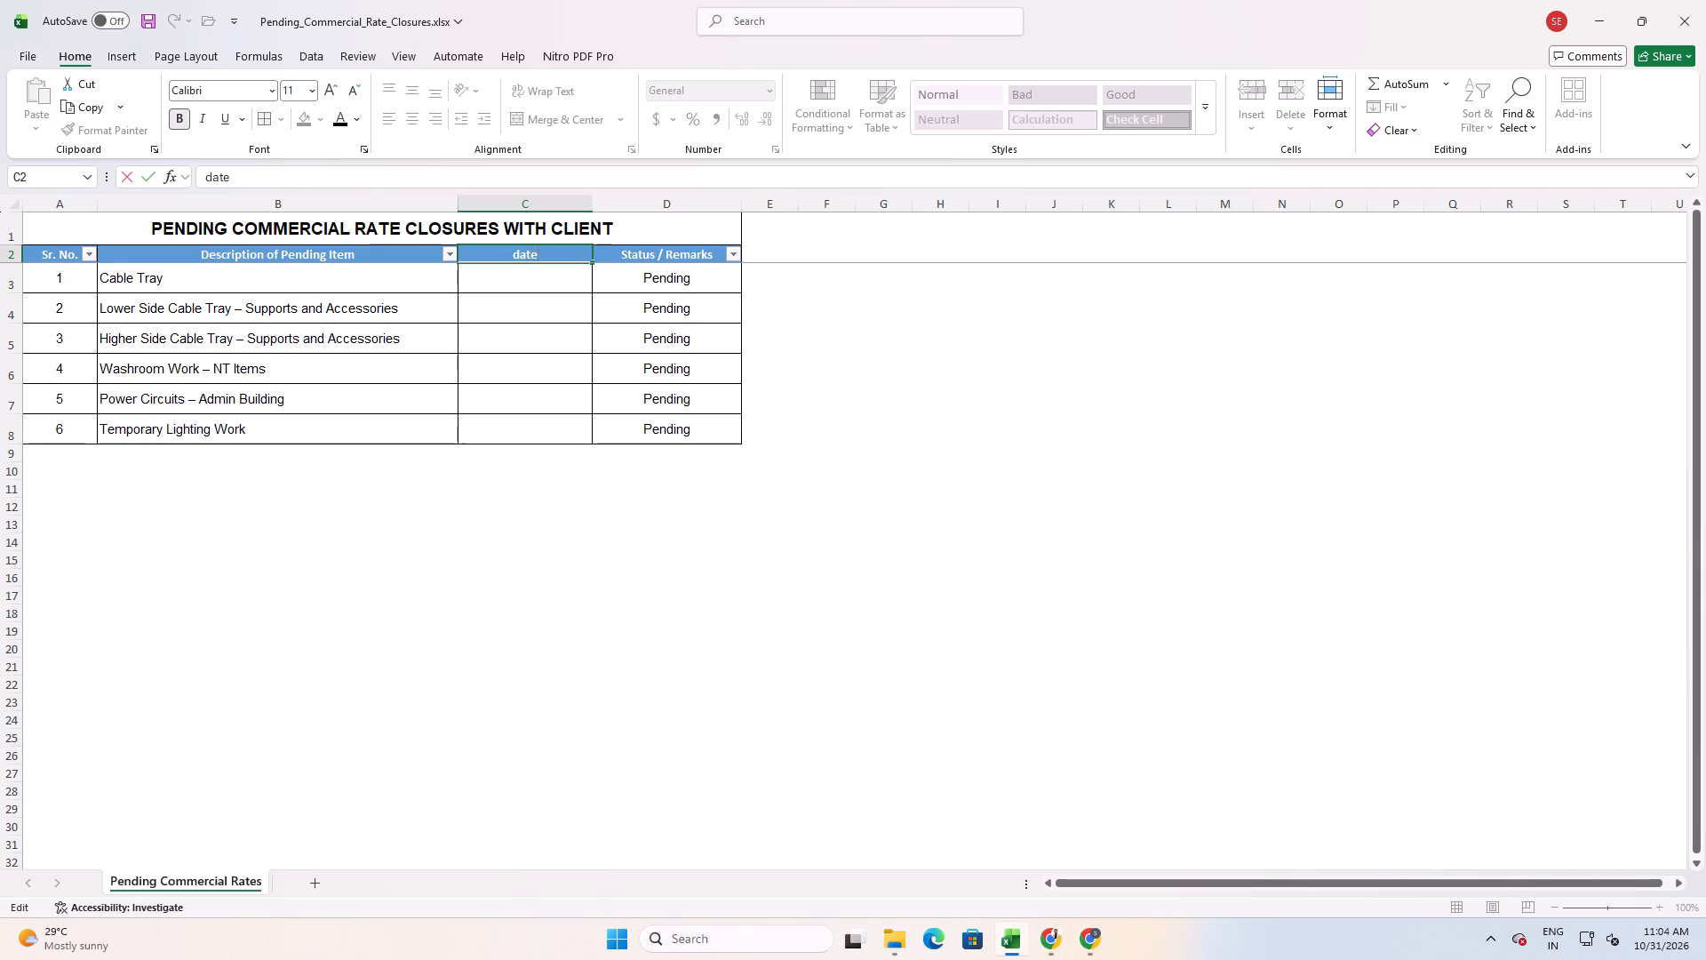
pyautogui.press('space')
# Change the header in cell C2, before Status / Remarks, to "Date of submission".
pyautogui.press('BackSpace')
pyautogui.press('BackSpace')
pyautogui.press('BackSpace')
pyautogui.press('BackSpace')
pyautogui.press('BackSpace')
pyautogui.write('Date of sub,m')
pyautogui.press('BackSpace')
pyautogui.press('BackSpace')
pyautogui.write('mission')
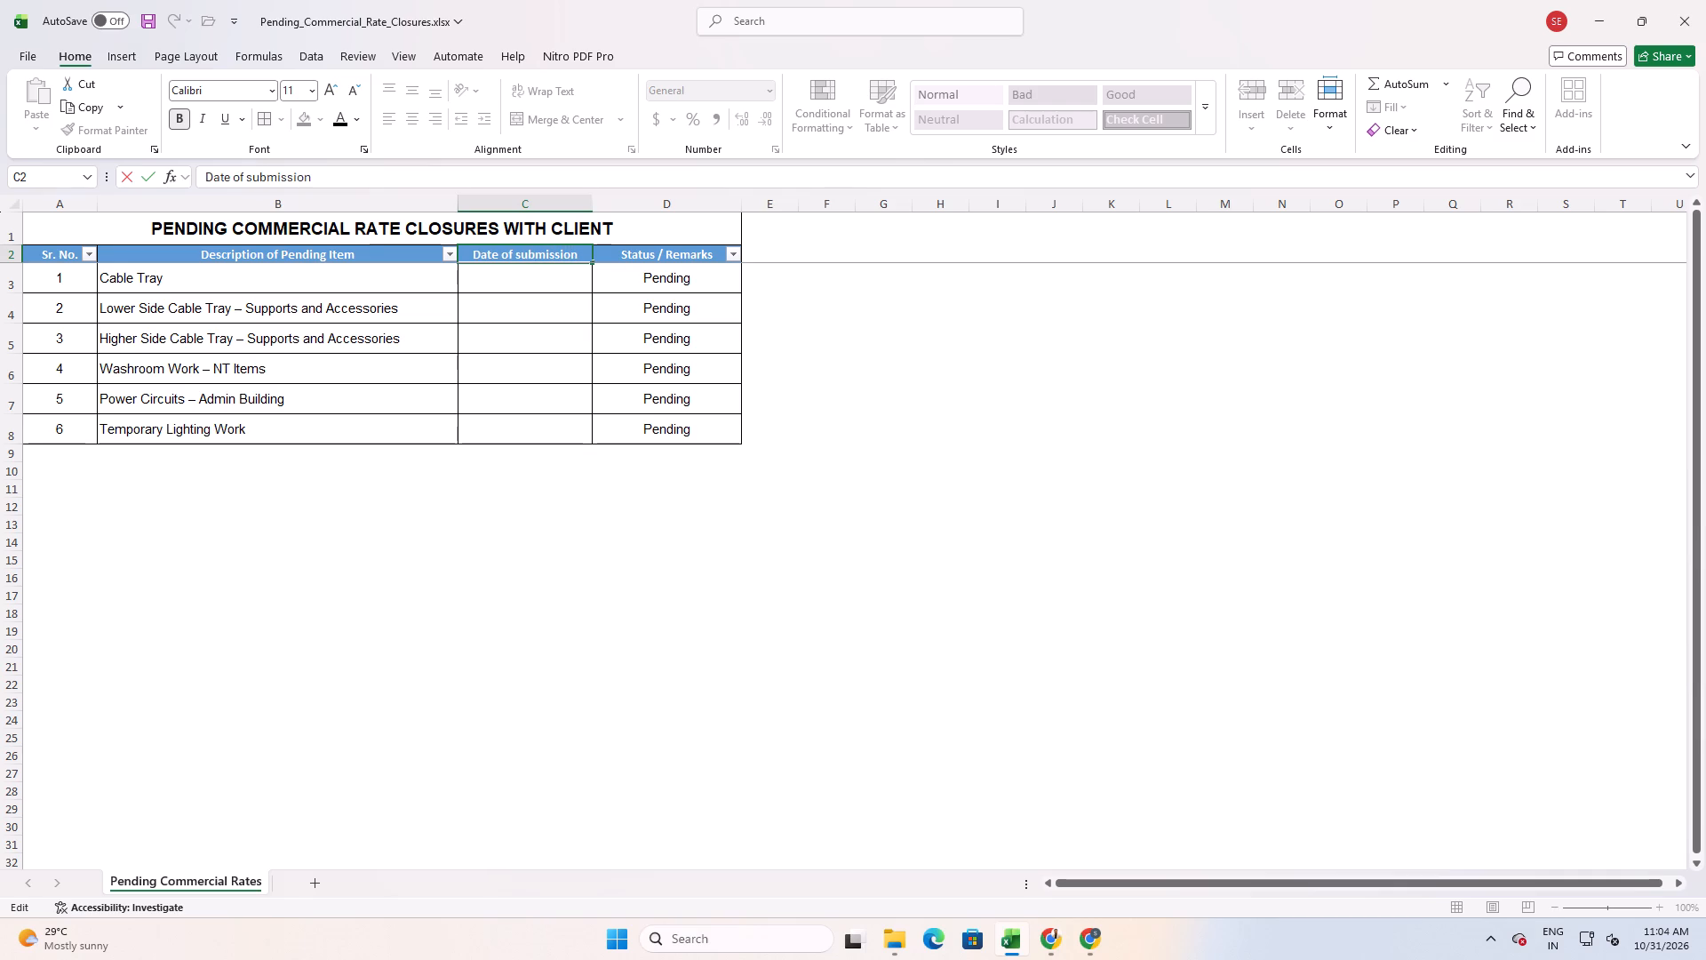
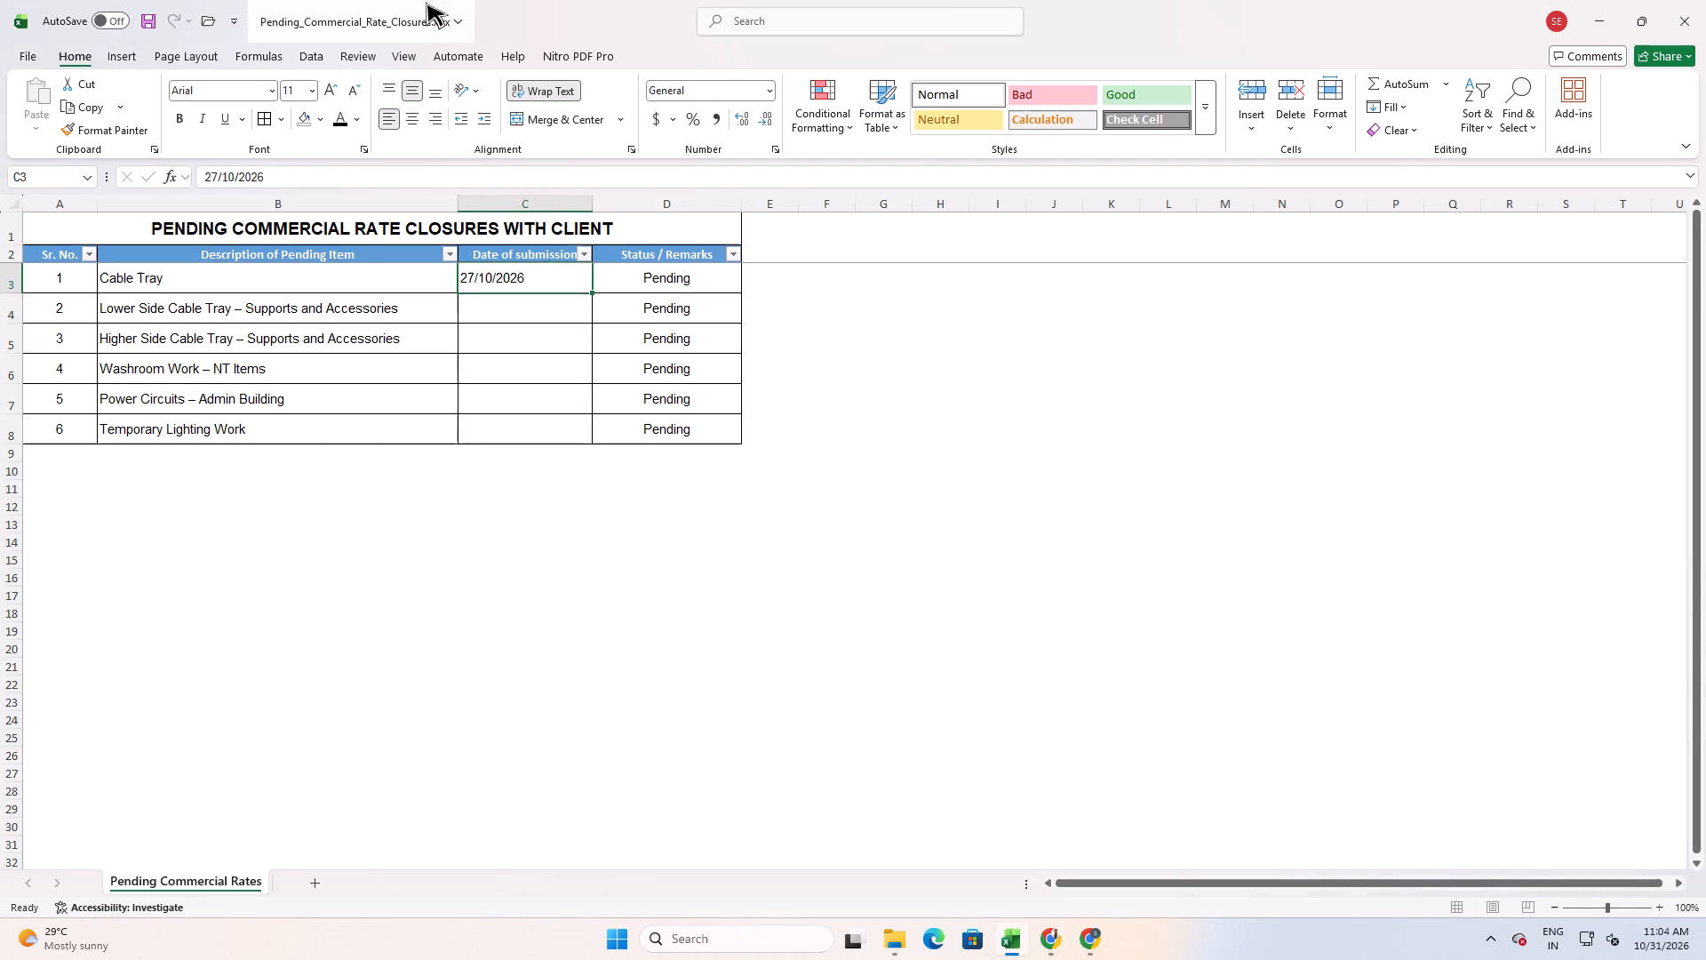
# Centre the submission date 27/10/2026 in cell C3 and fill it down through C8 for all listed items.
pyautogui.click(415, 109)
pyautogui.moveTo(576, 284); pyautogui.dragTo(577, 423)
pyautogui.hotkey('ctrl', 'd')
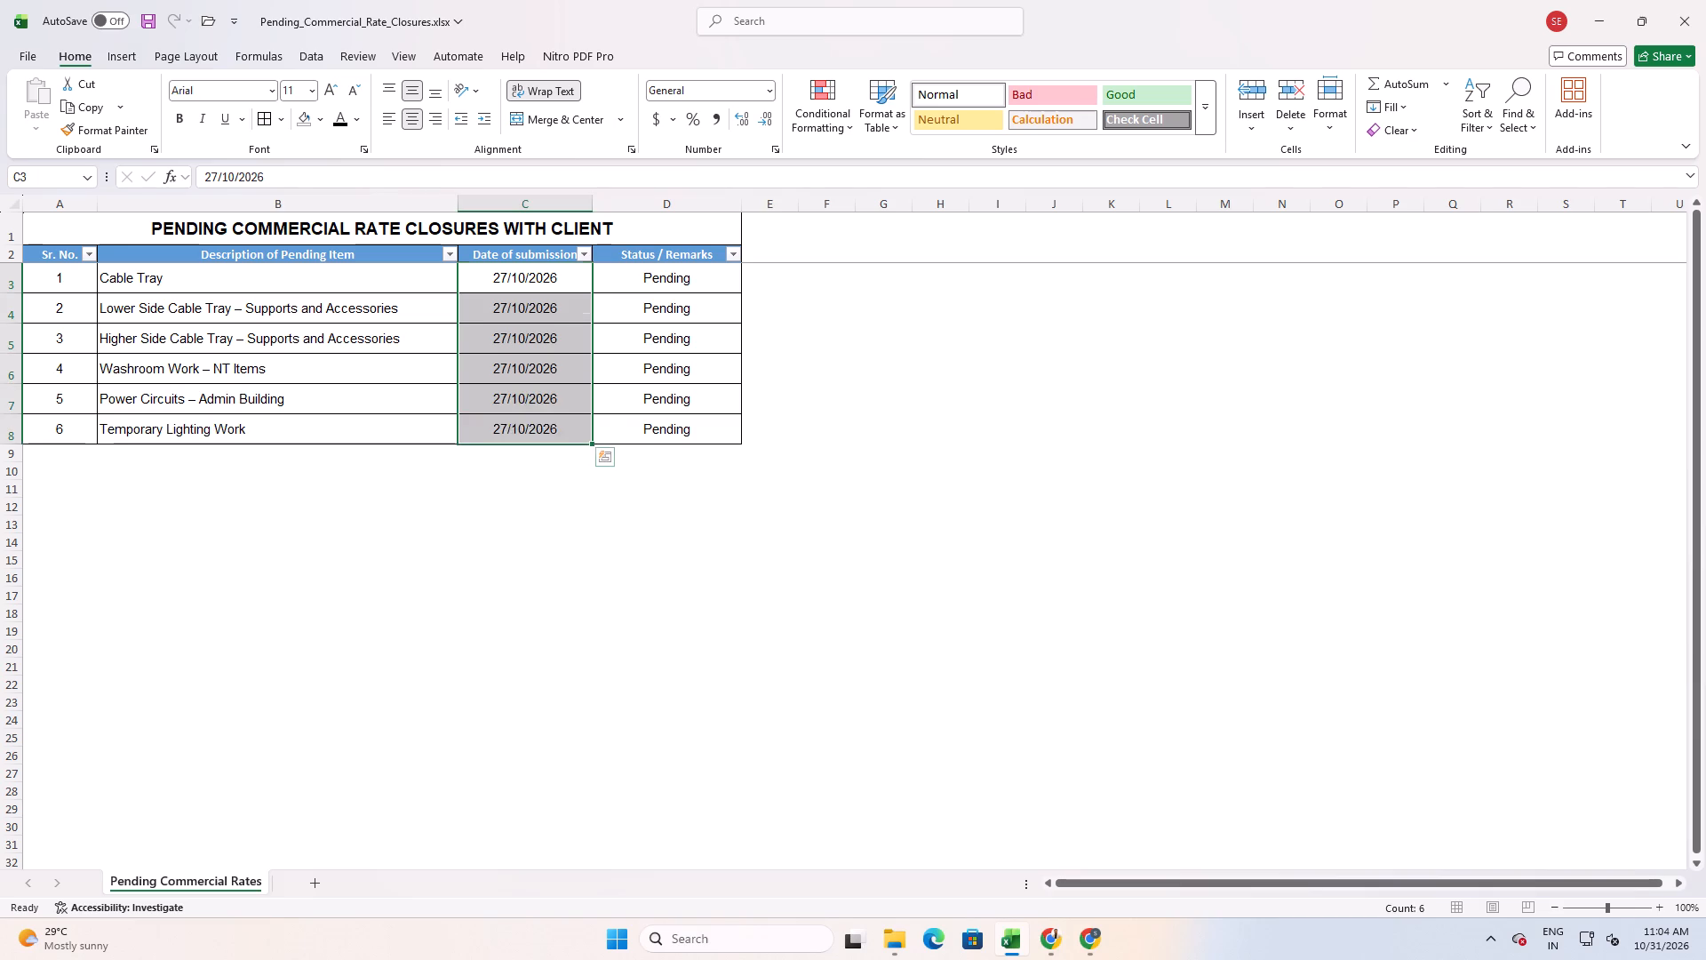
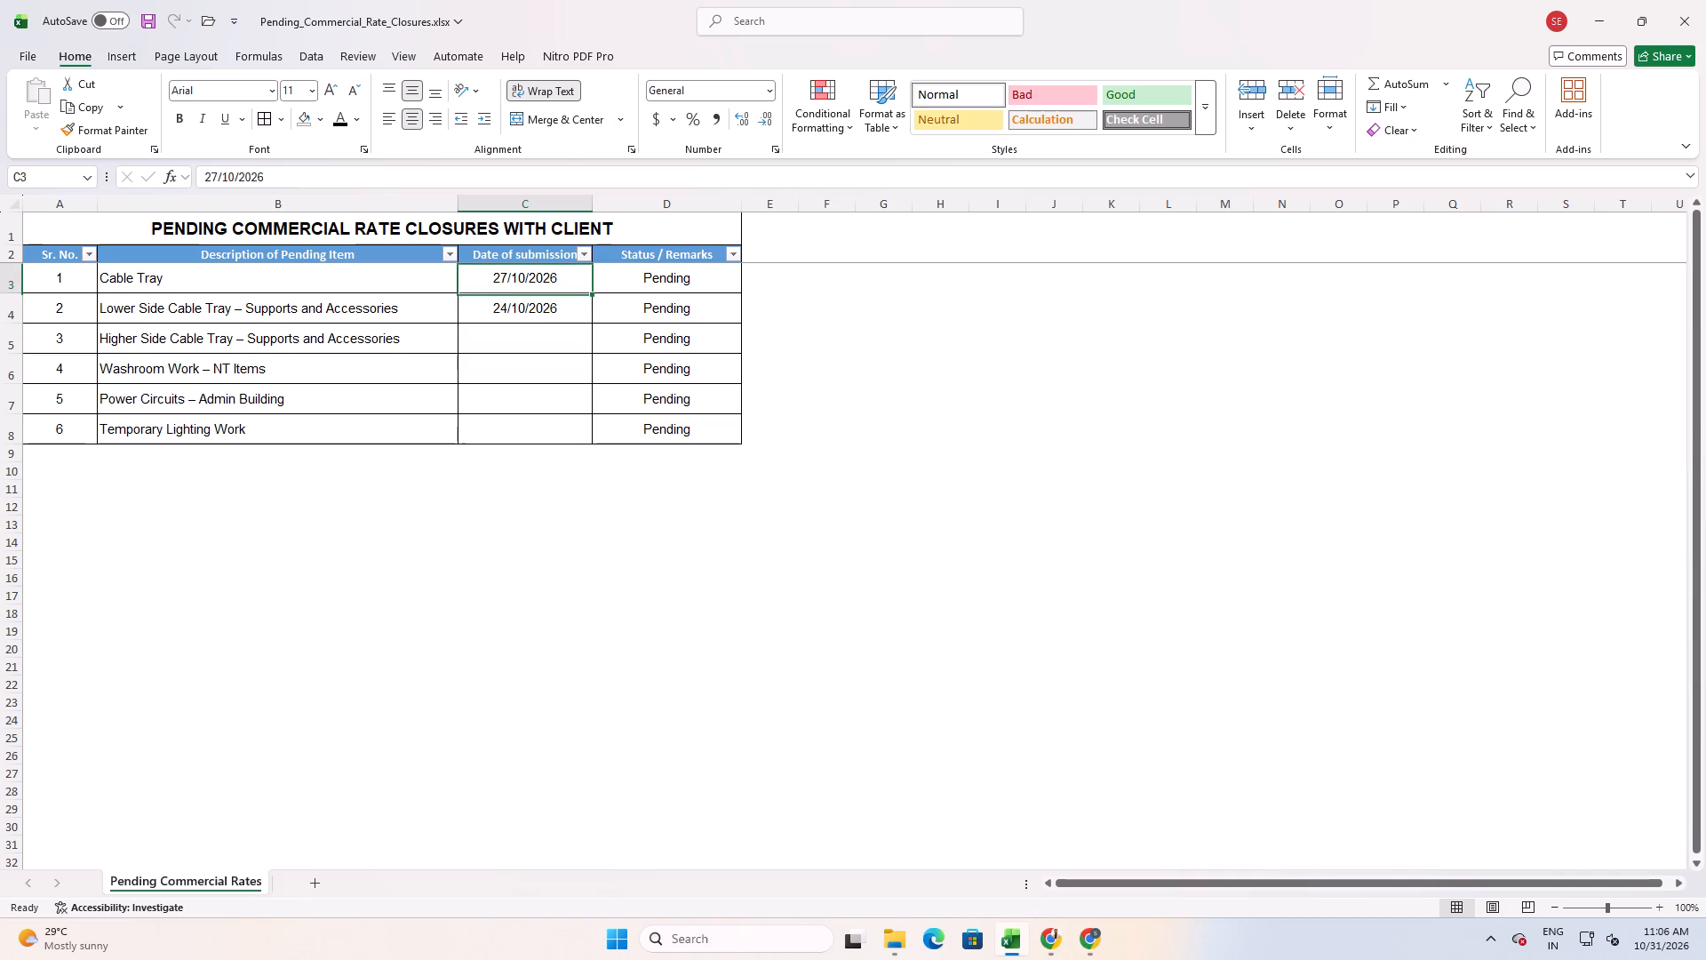
# Copy the Cable Tray submission date 27/10/2026 from C3 into the Power Circuits – Admin Building row, cell C7.
pyautogui.hotkey('ctrl', 'c')
pyautogui.click(498, 402)
pyautogui.hotkey('ctrl', 'v')
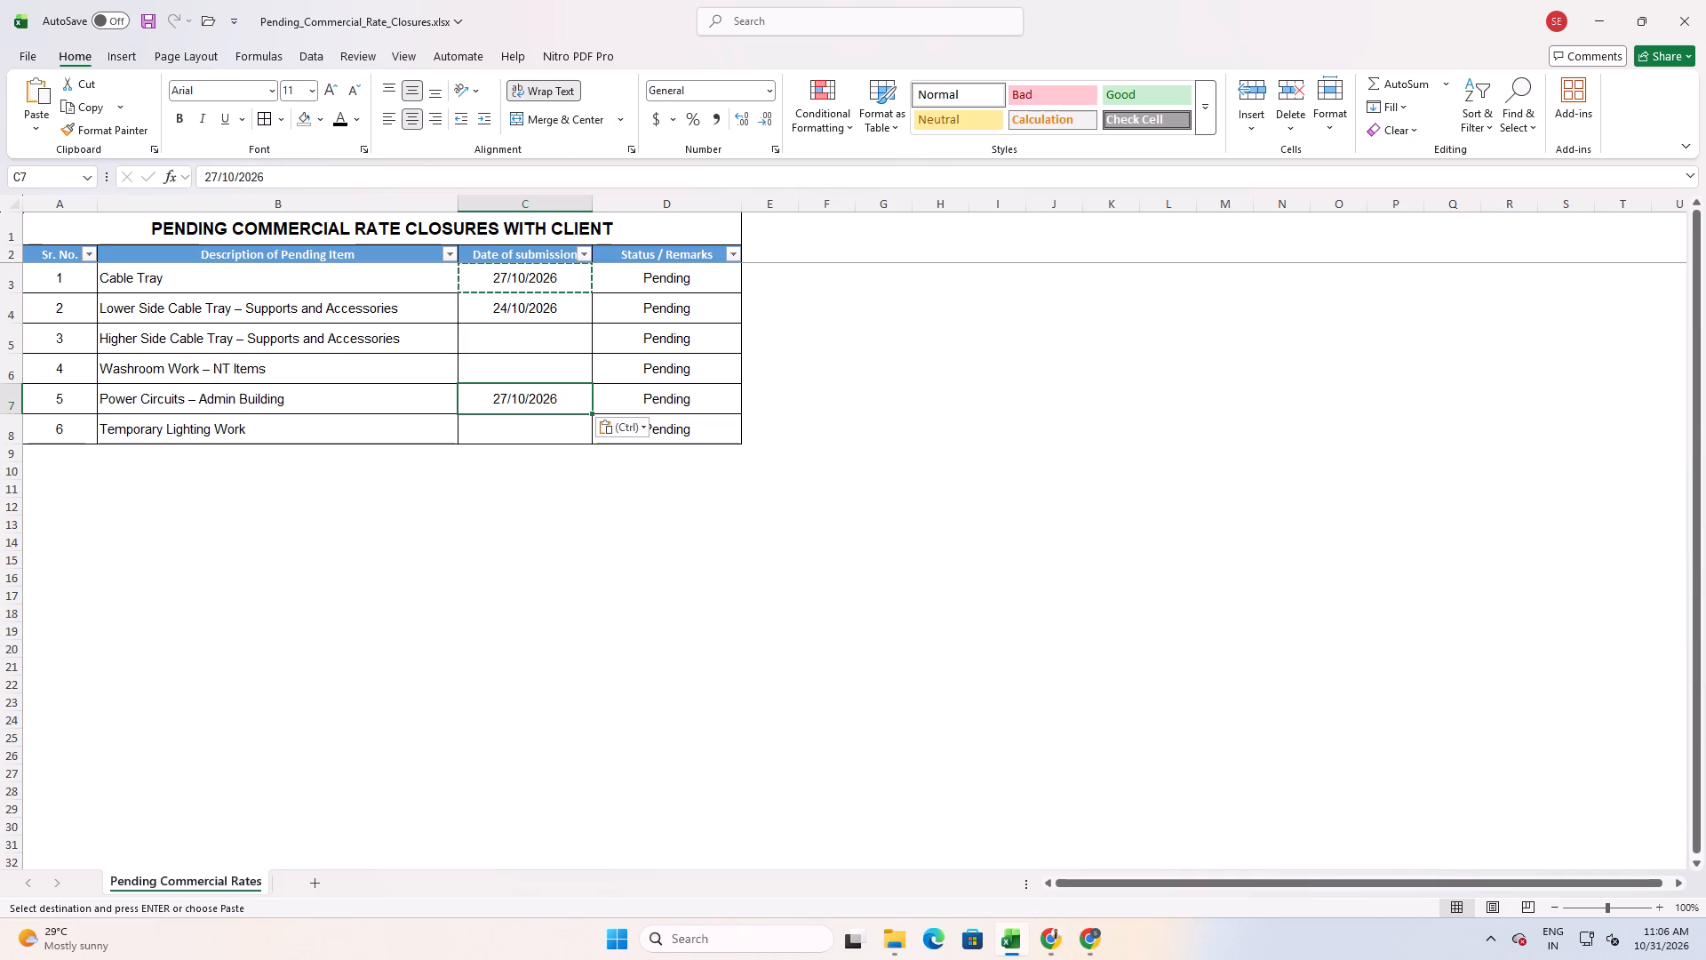
pyautogui.press('Escape')
# Select the empty Date of submission cell in the Temporary Lighting Work row, C8.
pyautogui.click(497, 432)
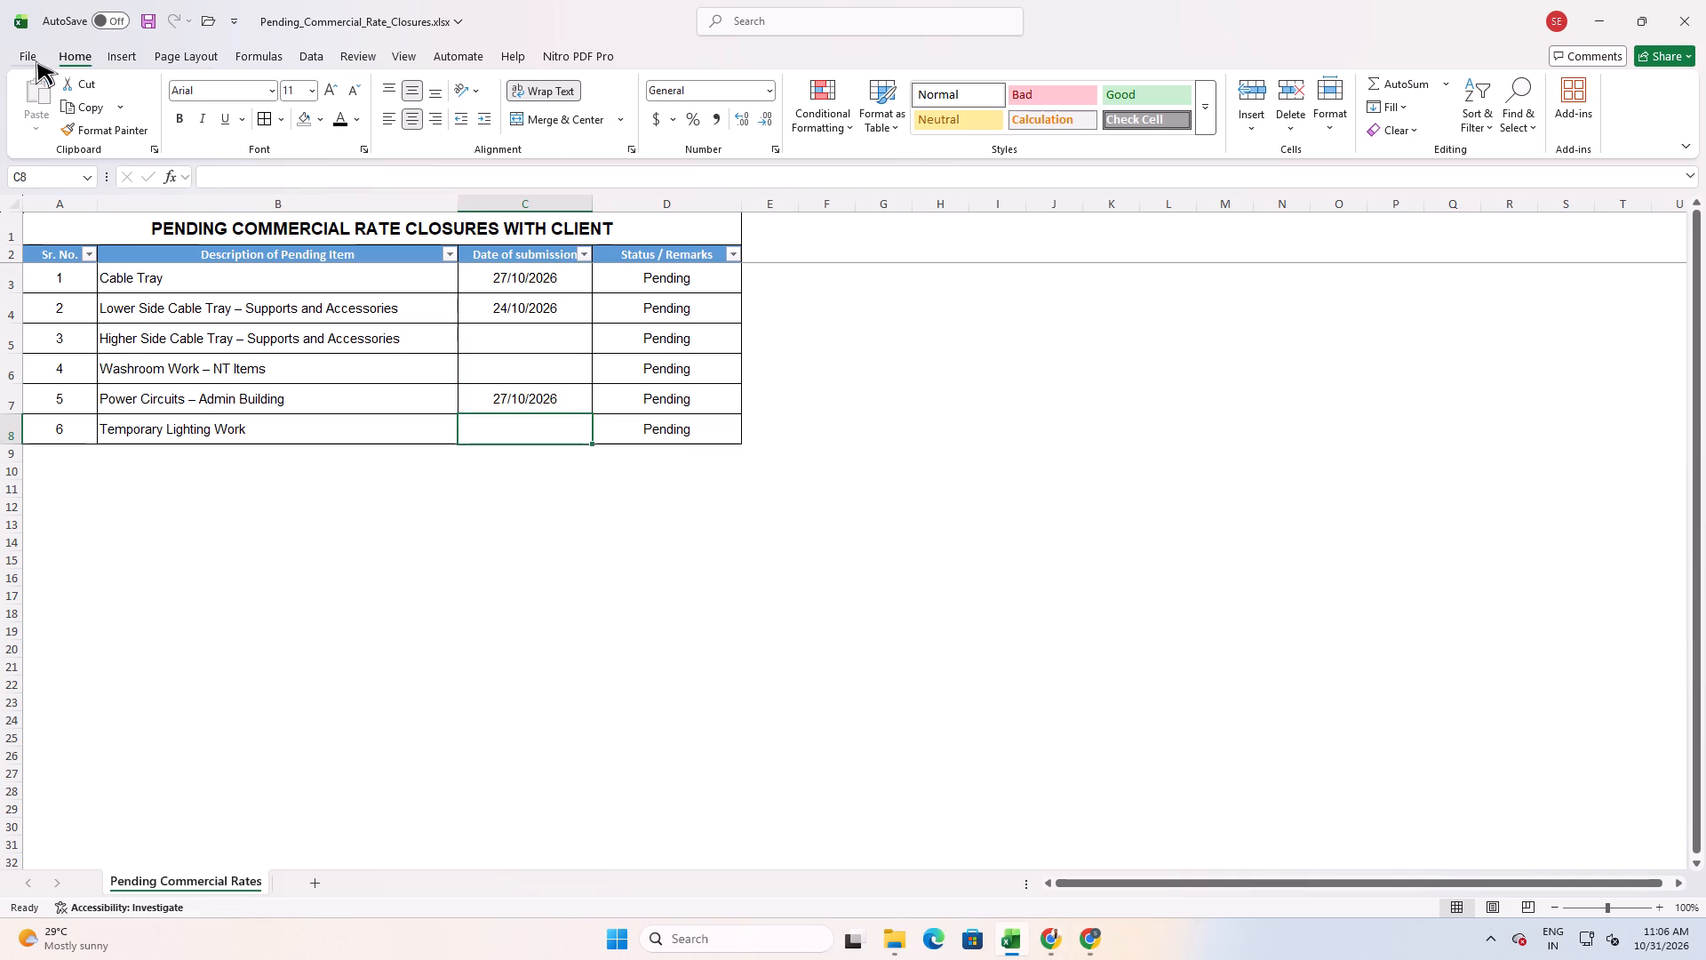
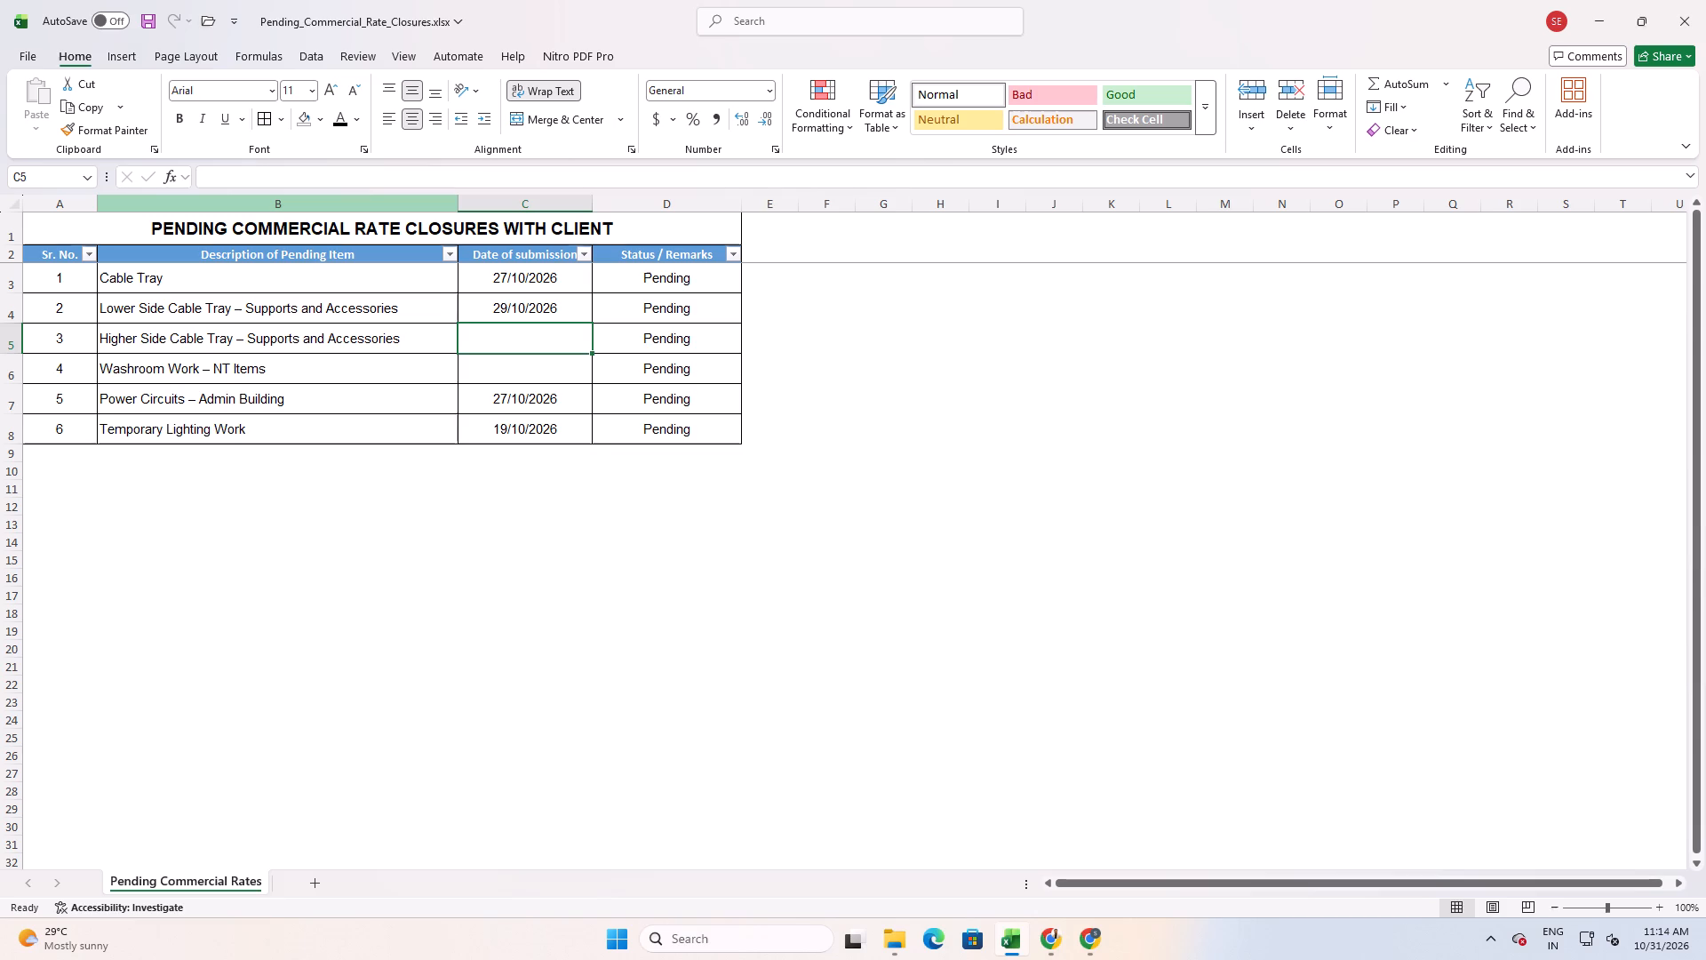
# Switch from the workbook to the "Re: Requirement Modular Support..." email in Chrome.
pyautogui.scroll(2, 522, 401)
pyautogui.hotkey('alt', 'Tab')
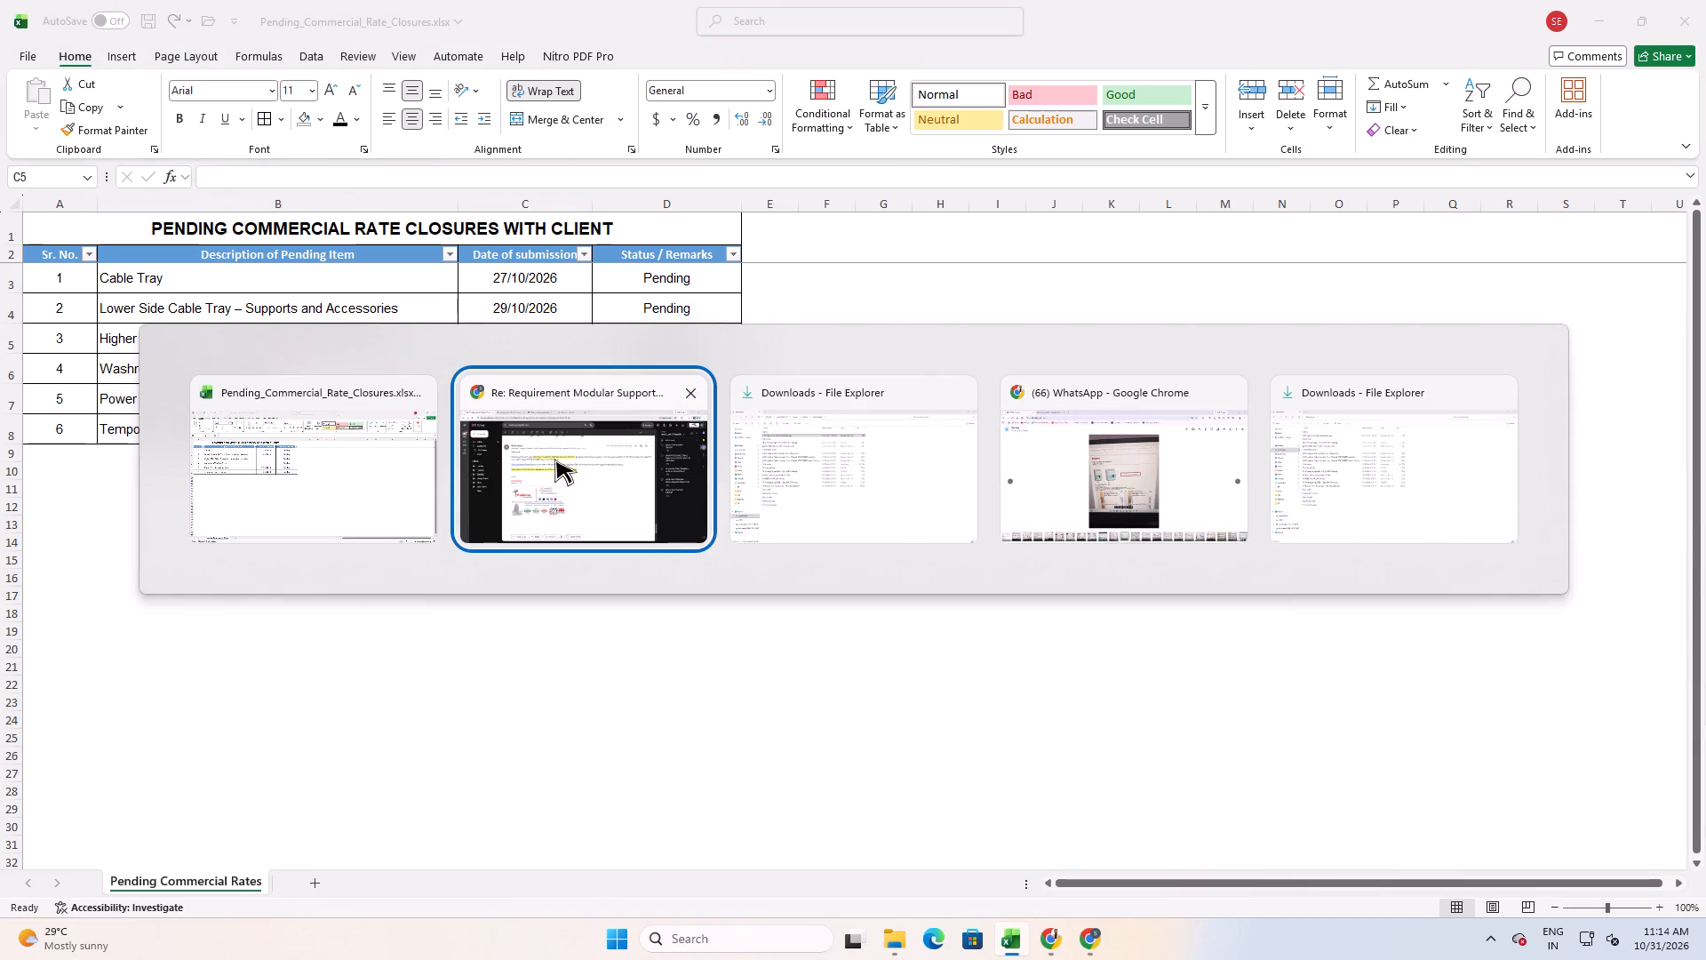
# Return to the Pending_Commercial_Rate_Closures workbook in Excel.
pyautogui.keyDown('alt'); pyautogui.click(403, 478); pyautogui.keyUp('alt')
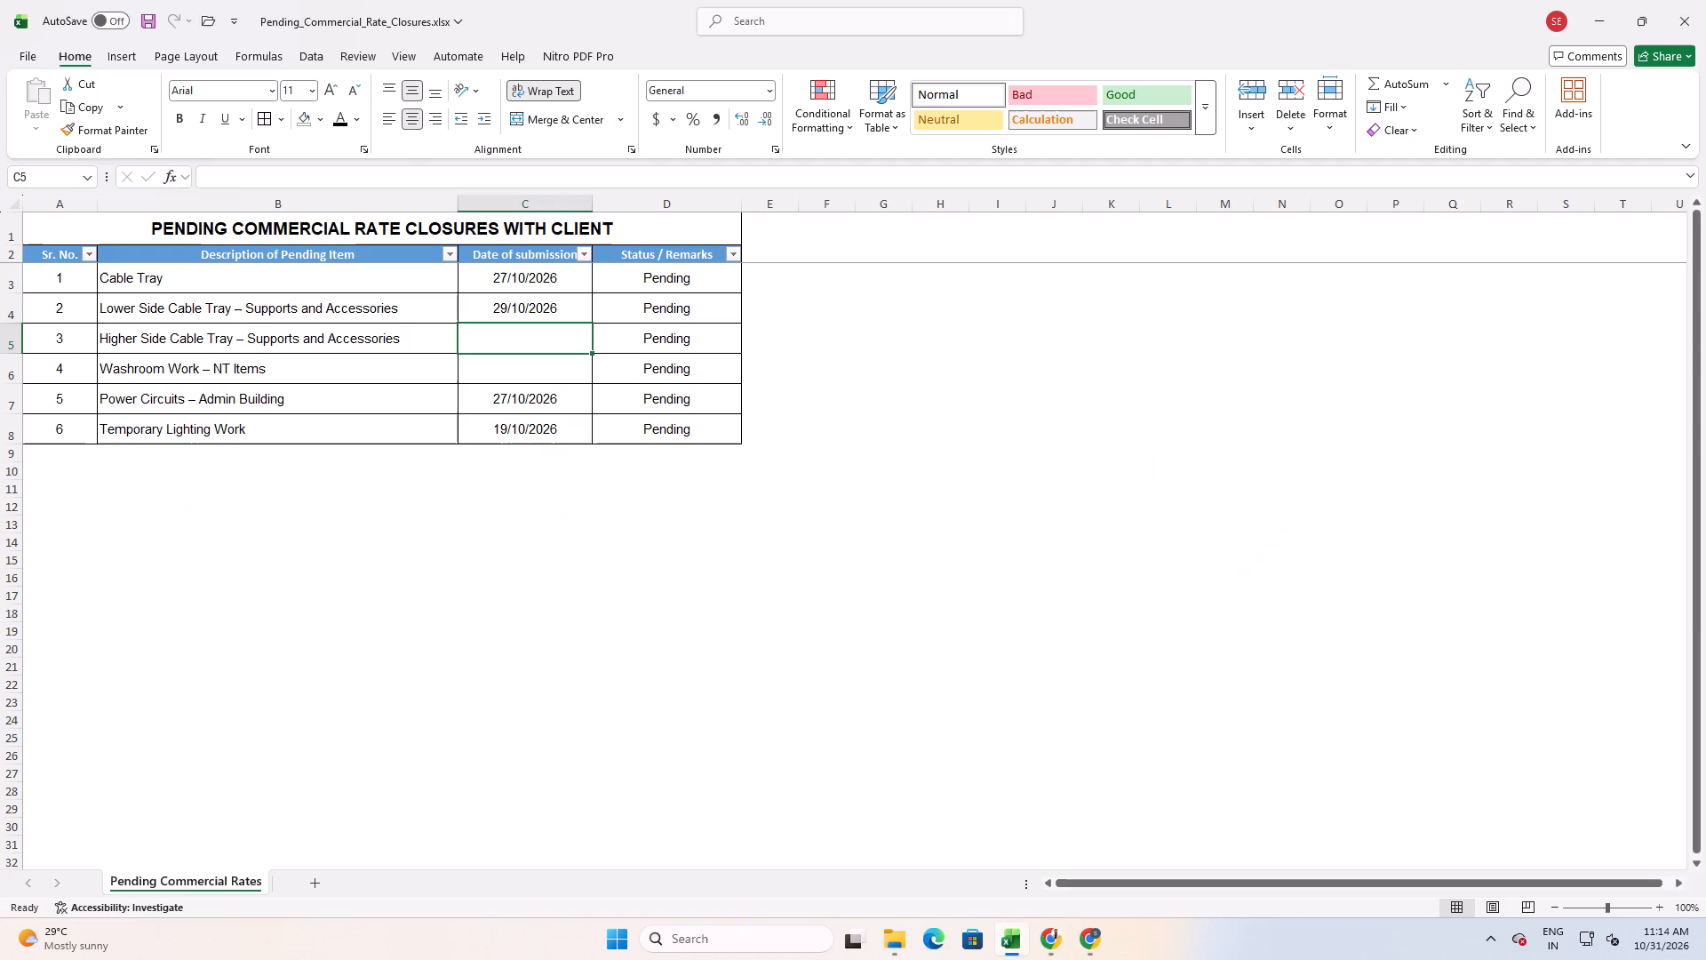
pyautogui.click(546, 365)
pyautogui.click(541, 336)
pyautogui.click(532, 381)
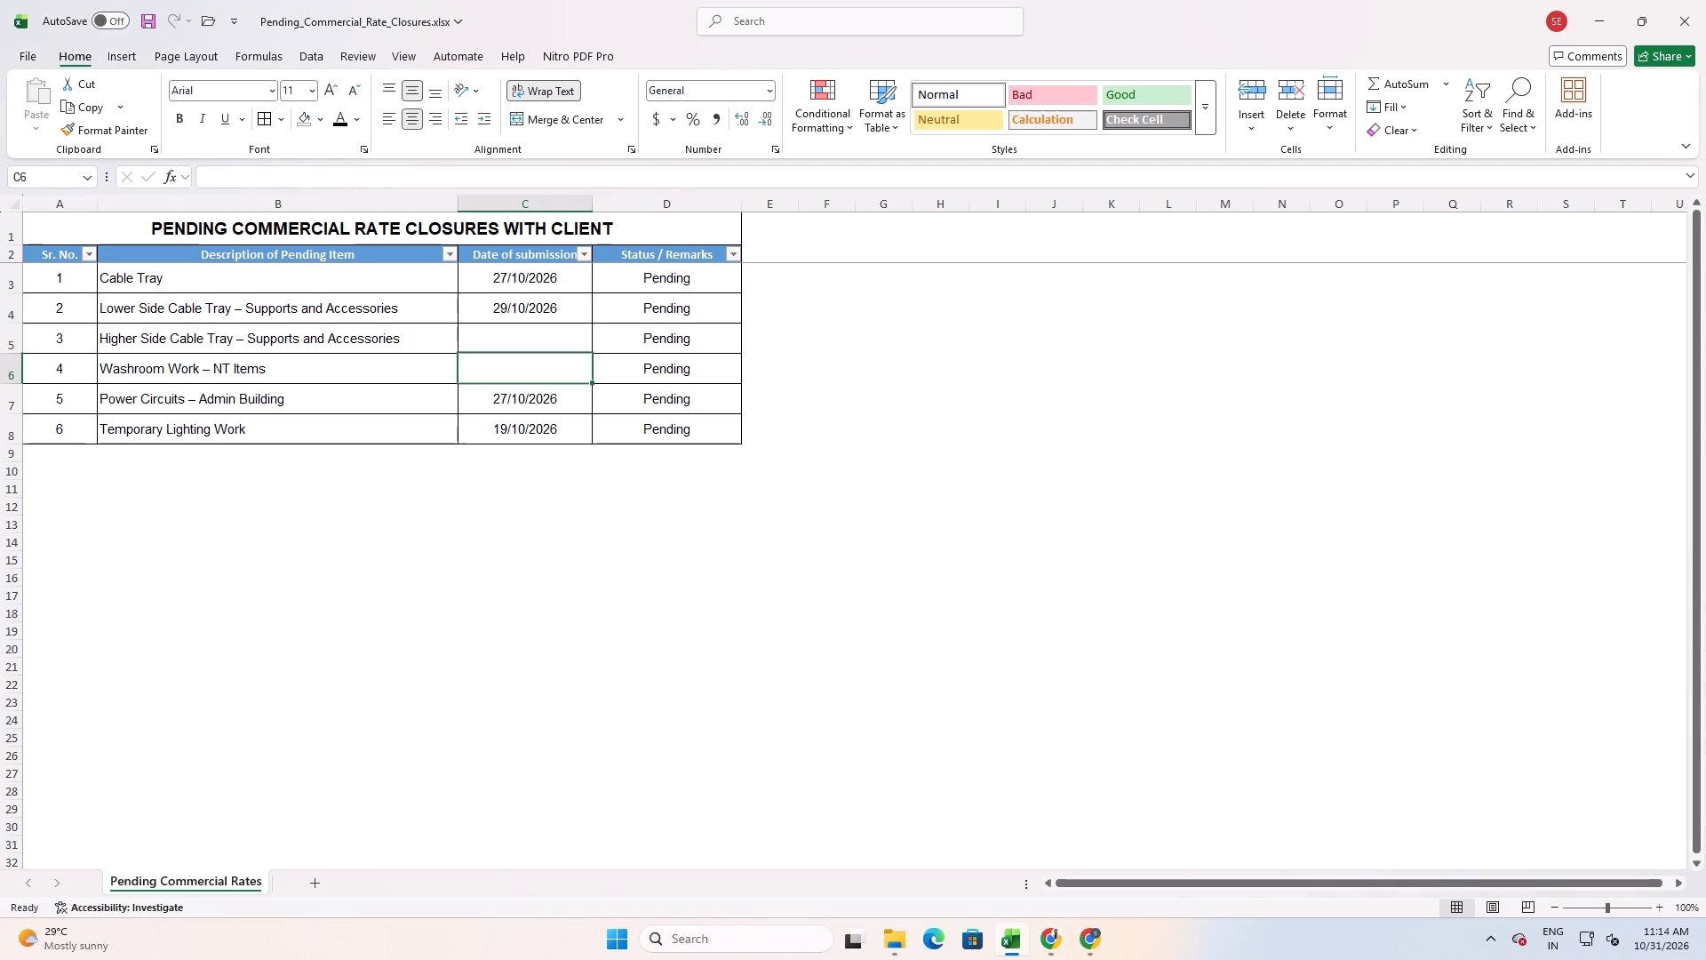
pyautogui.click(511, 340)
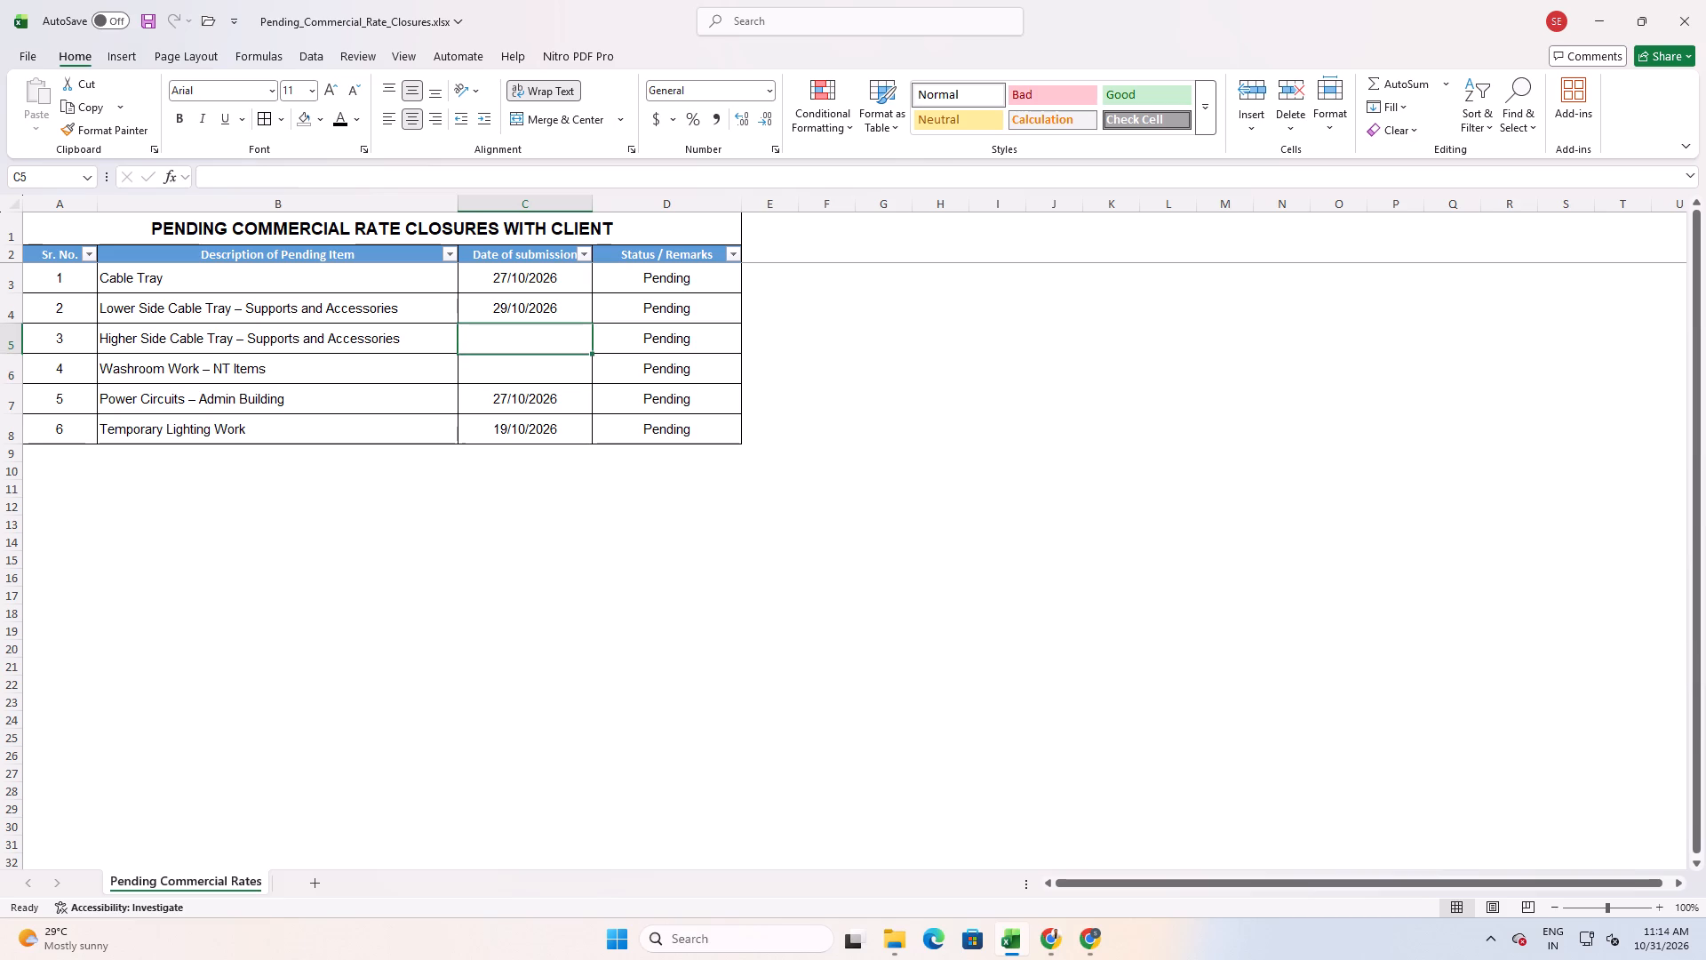
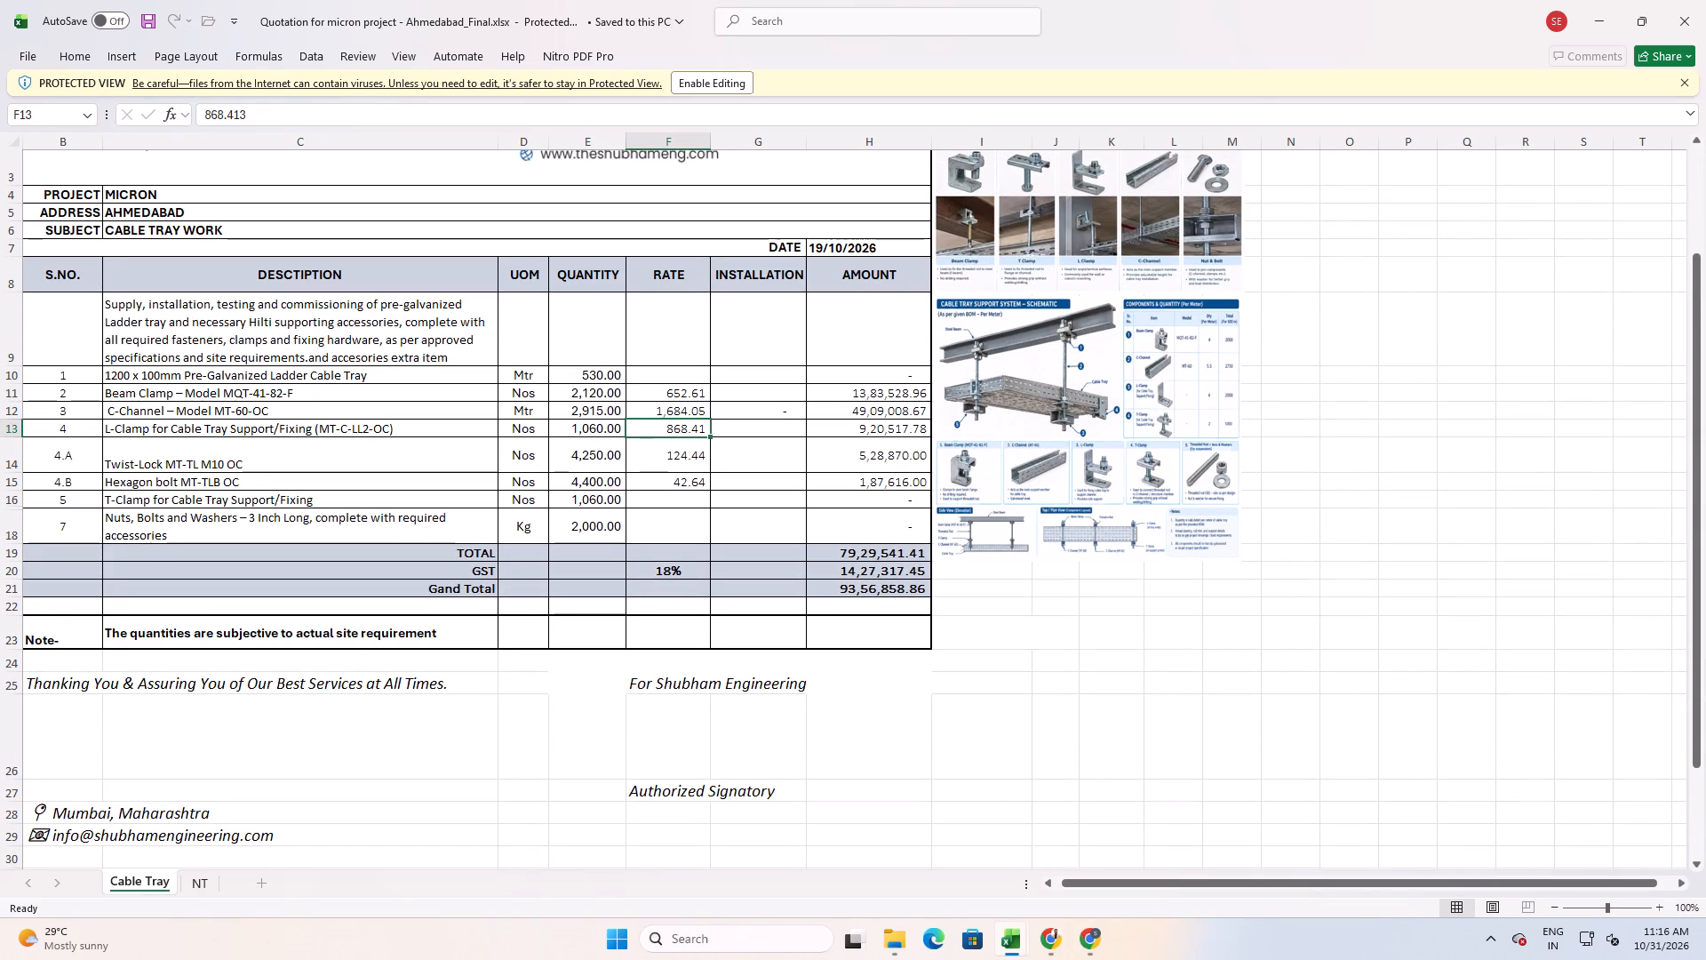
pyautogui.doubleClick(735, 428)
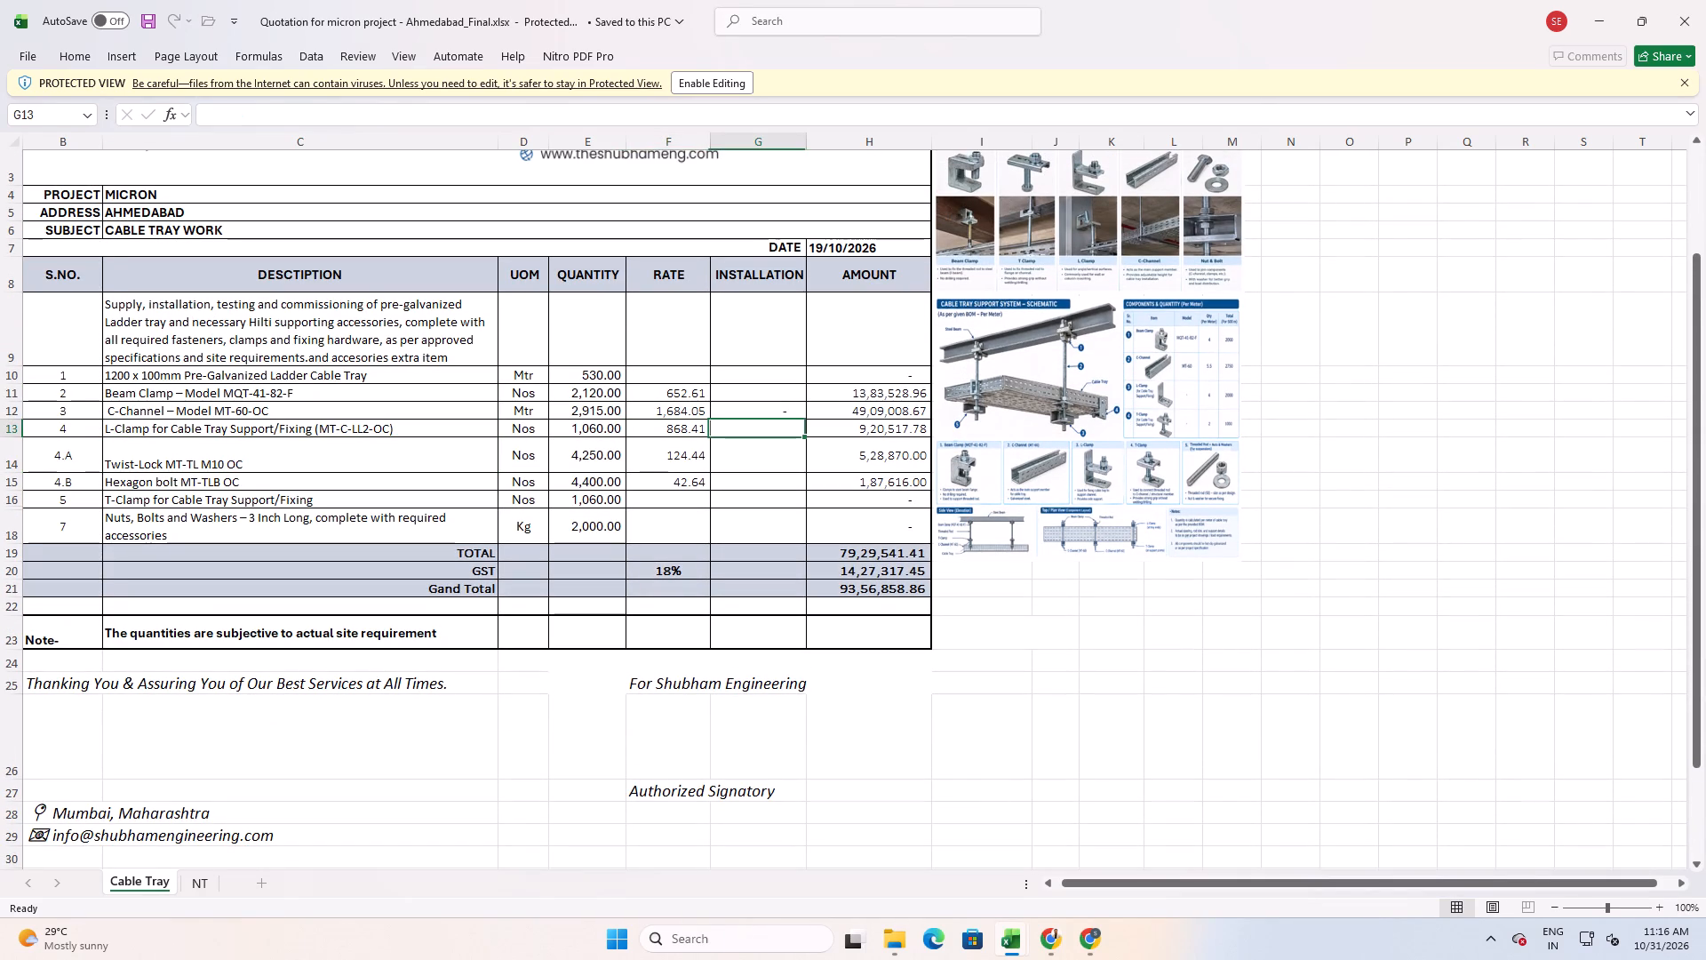
# Review the Cable Tray and NT sheets of the Micron Ahmedabad quotation.
pyautogui.press('Escape')
pyautogui.click(722, 469)
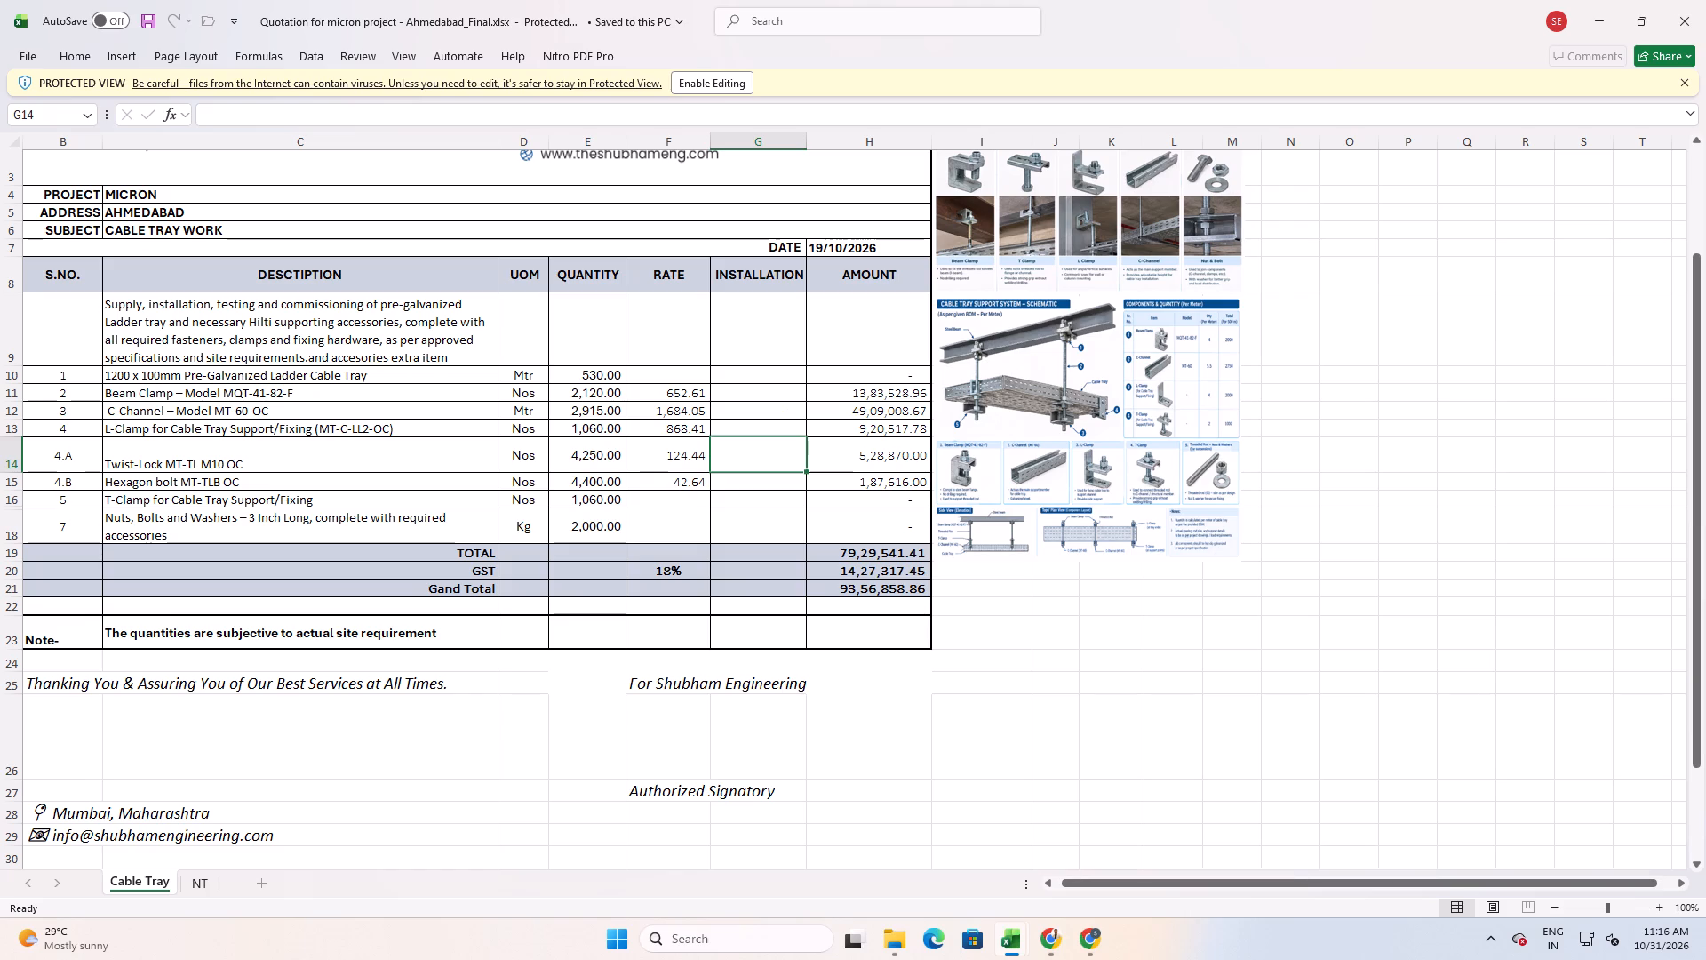
pyautogui.click(191, 878)
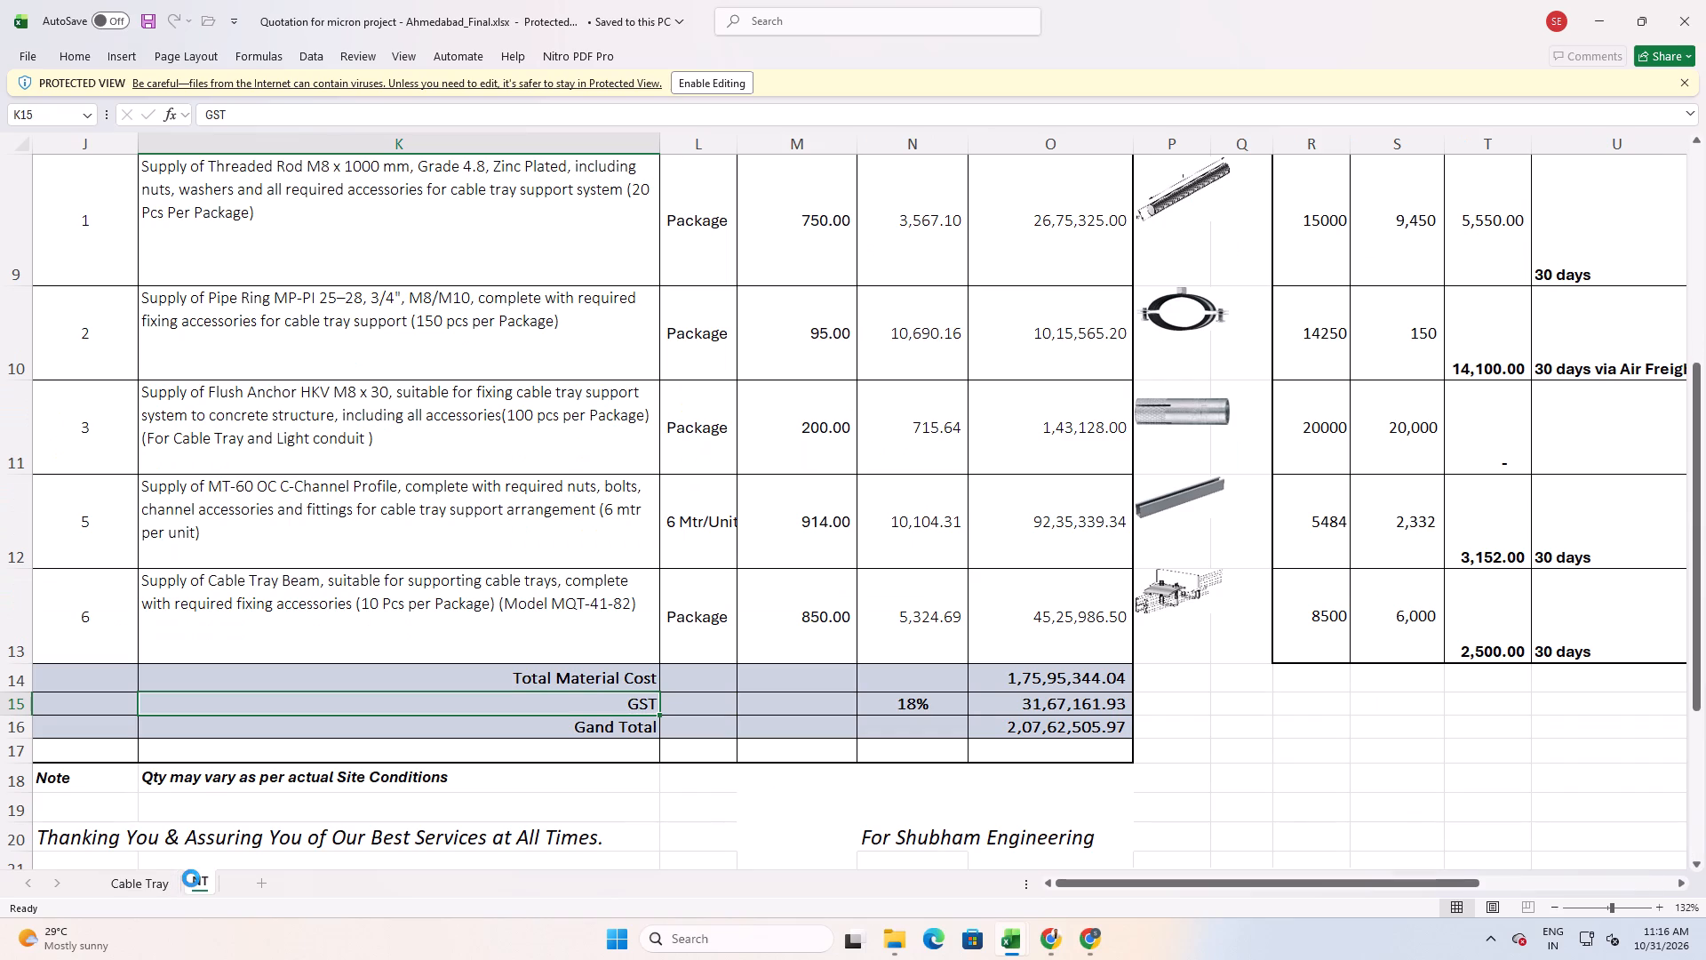
pyautogui.keyDown('ctrl'); pyautogui.scroll(-2, 289, 787); pyautogui.keyUp('ctrl')
pyautogui.scroll(1, 289, 787)
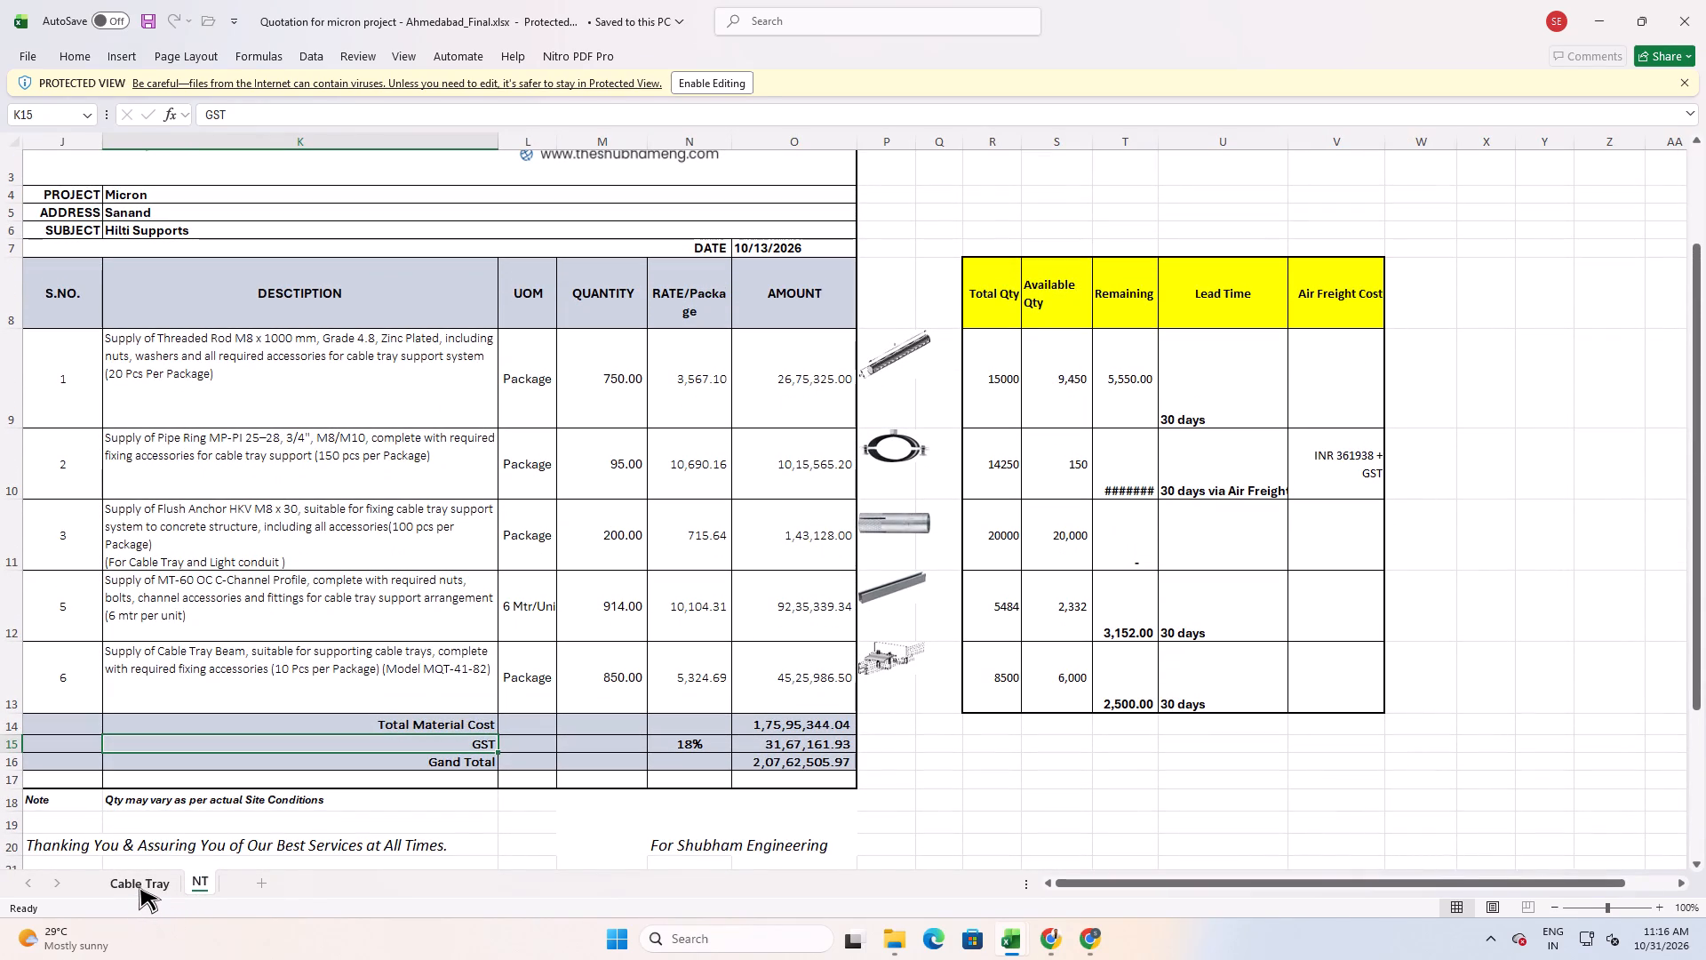
pyautogui.click(142, 882)
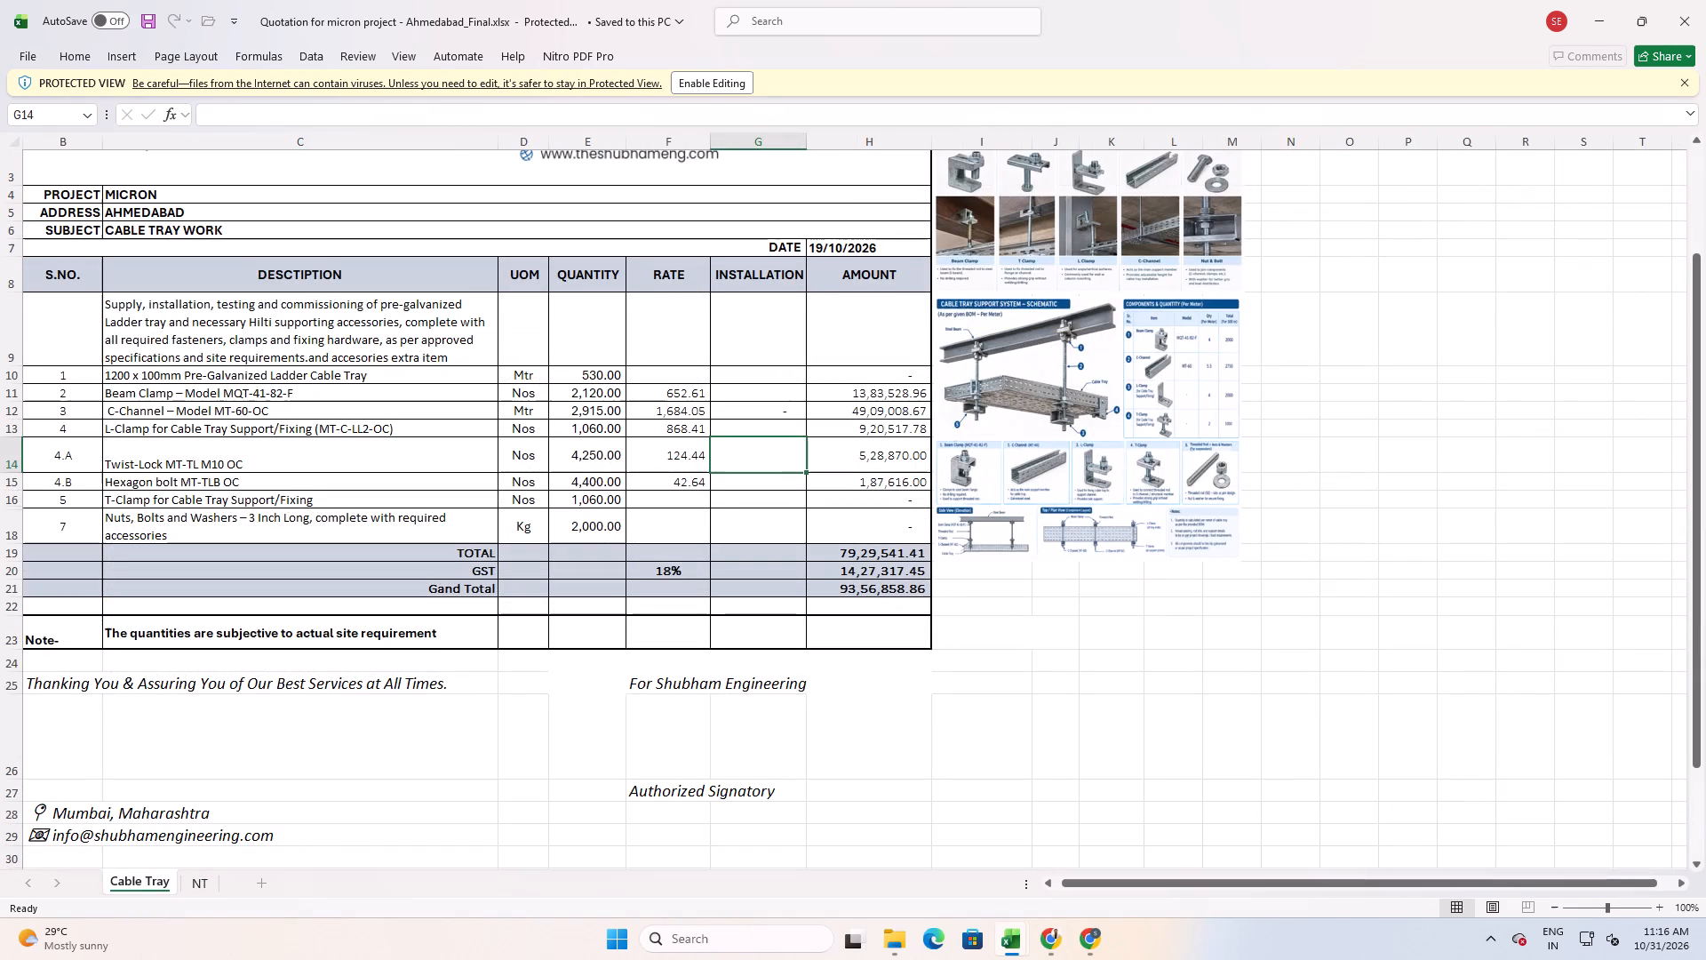
# Enable editing and delete the cable tray support system schematic picture beside the quotation table on the Cable Tray sheet.
pyautogui.scroll(1, 874, 642)
pyautogui.click(1031, 453)
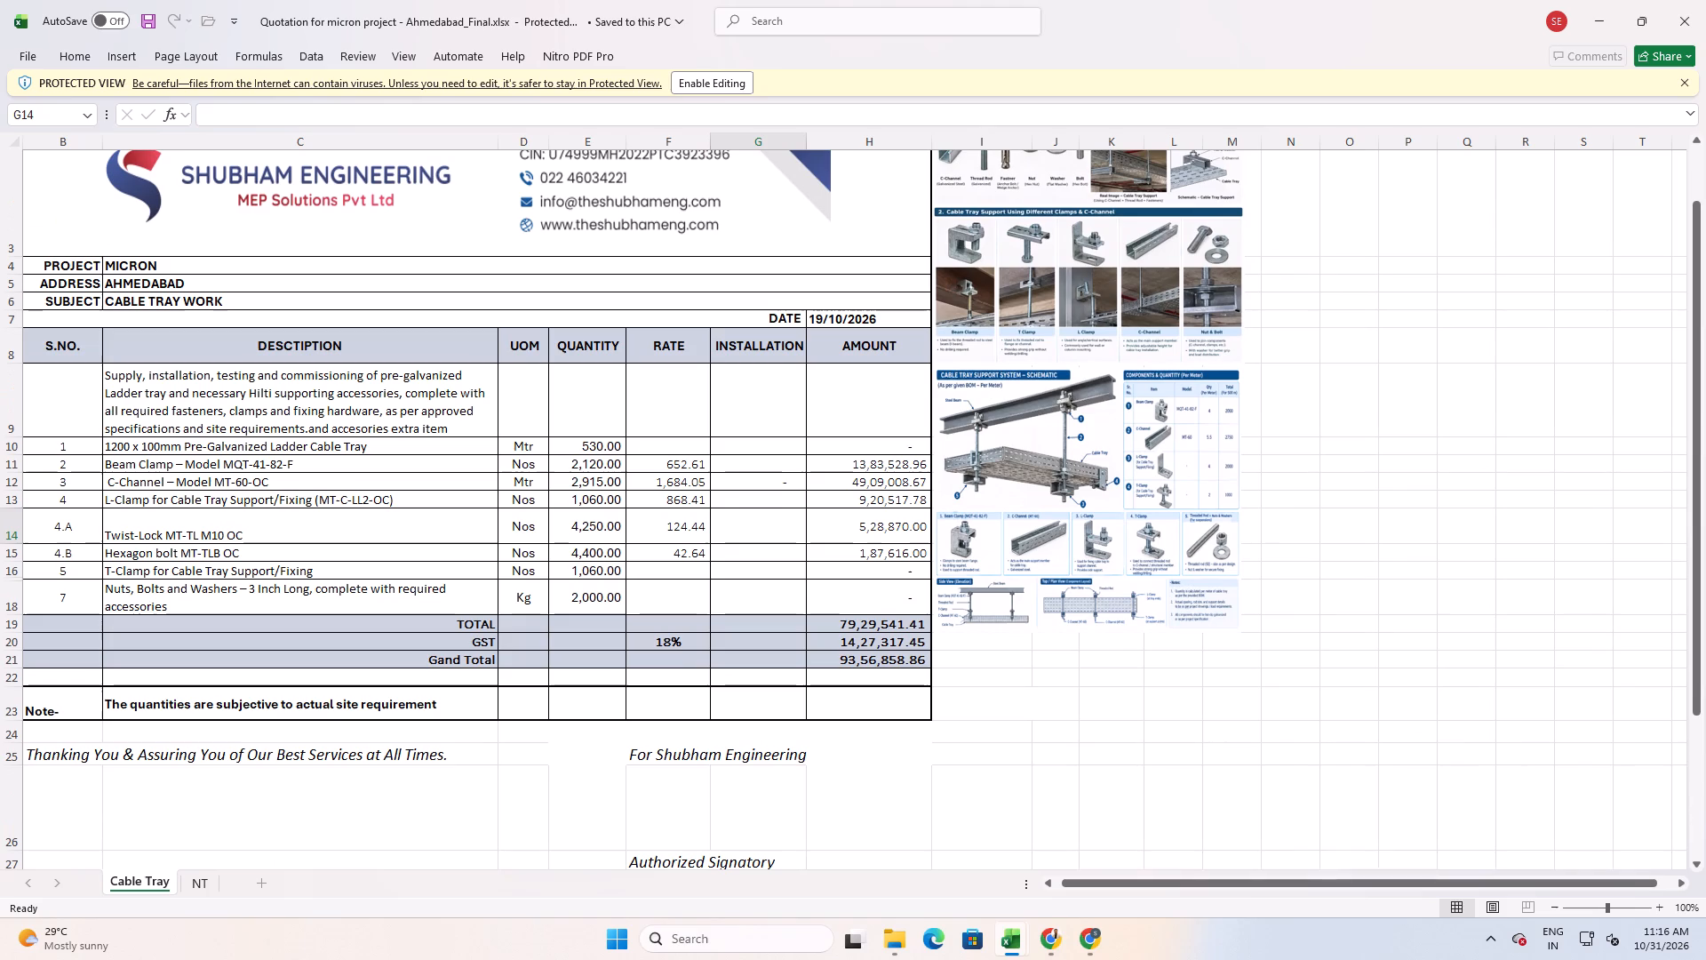
pyautogui.click(737, 86)
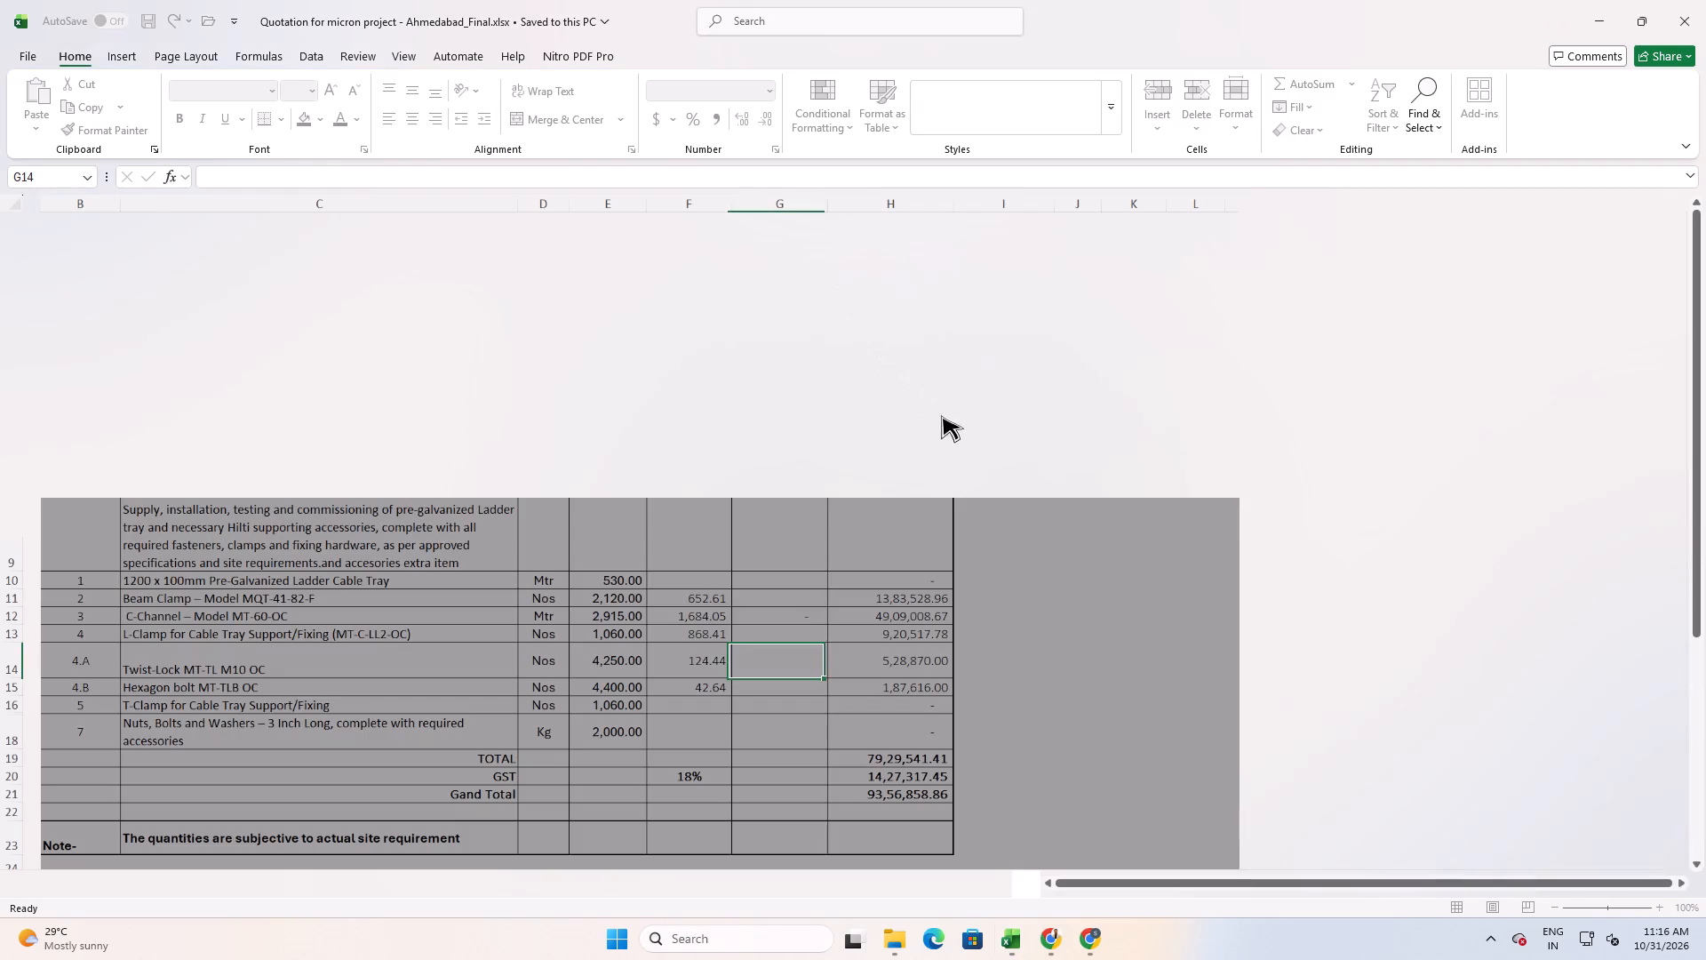
pyautogui.click(1025, 572)
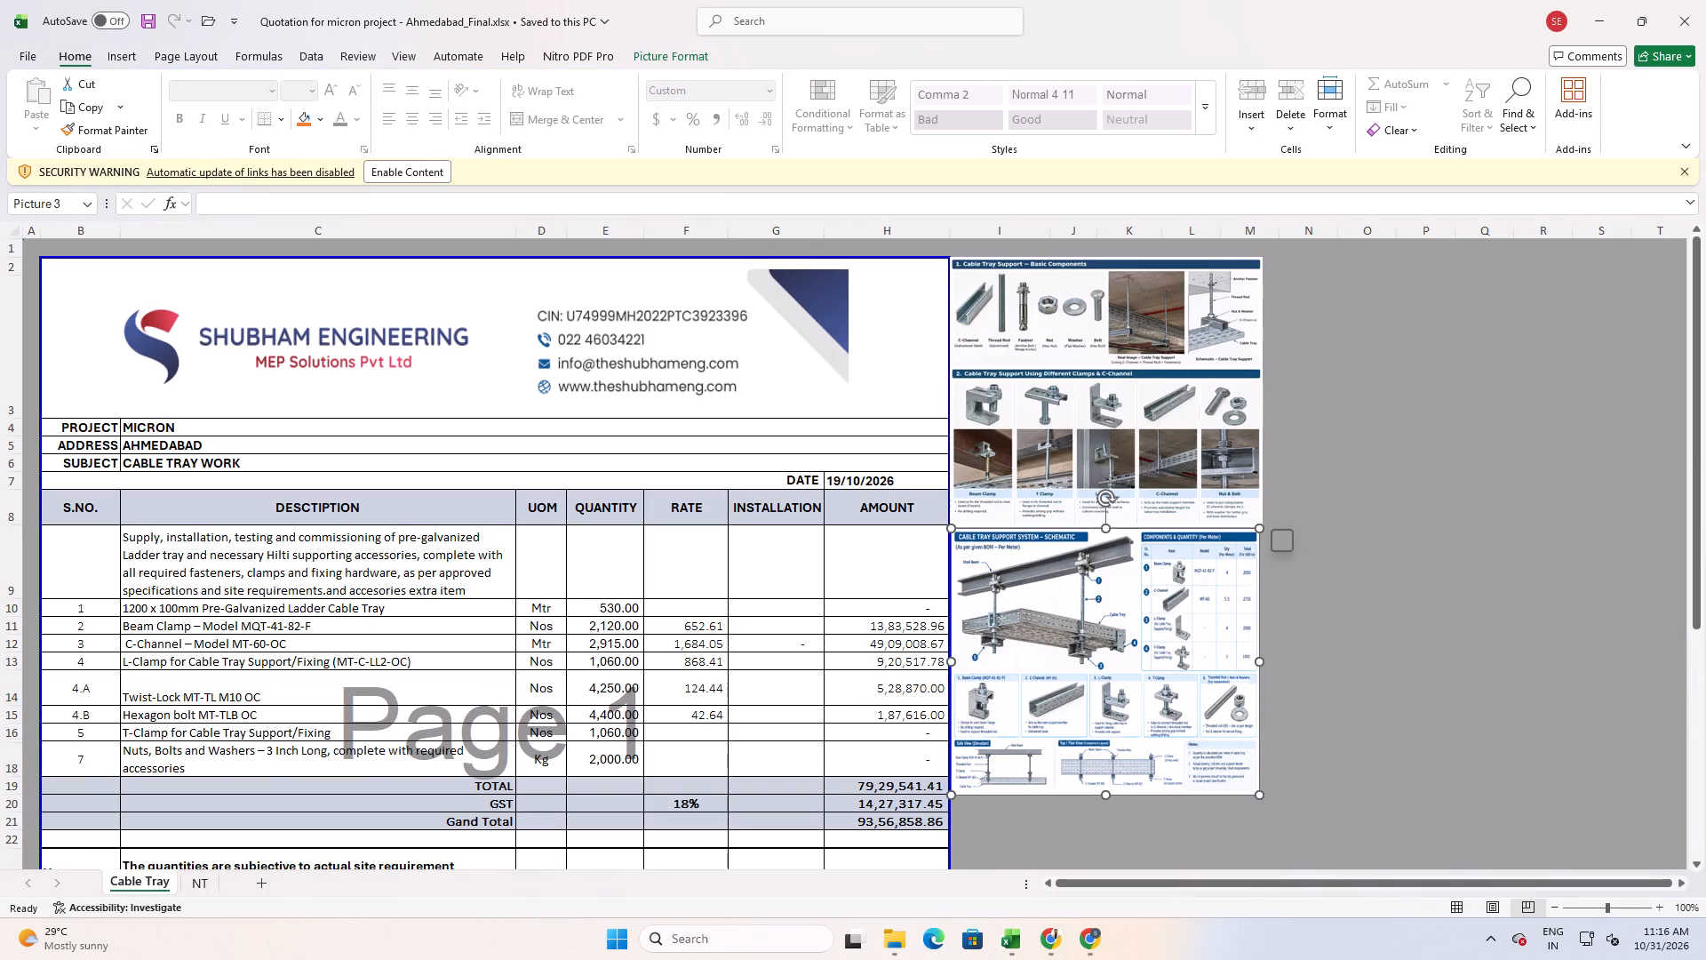
pyautogui.press('Delete')
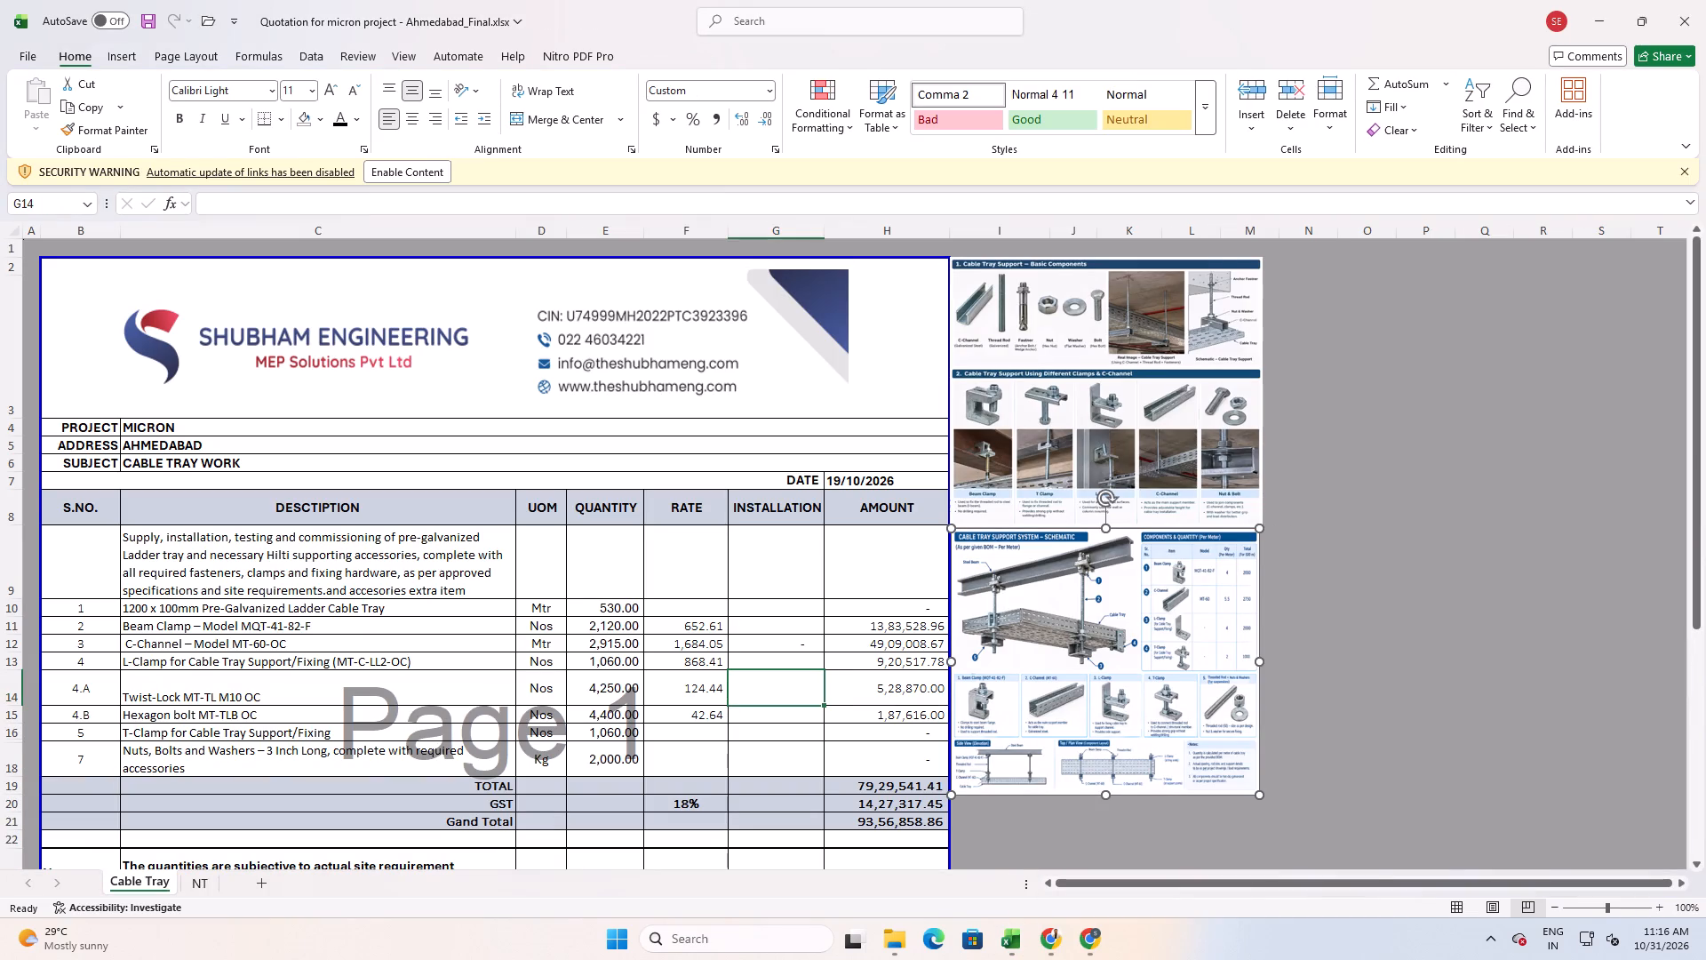
pyautogui.click(1018, 550)
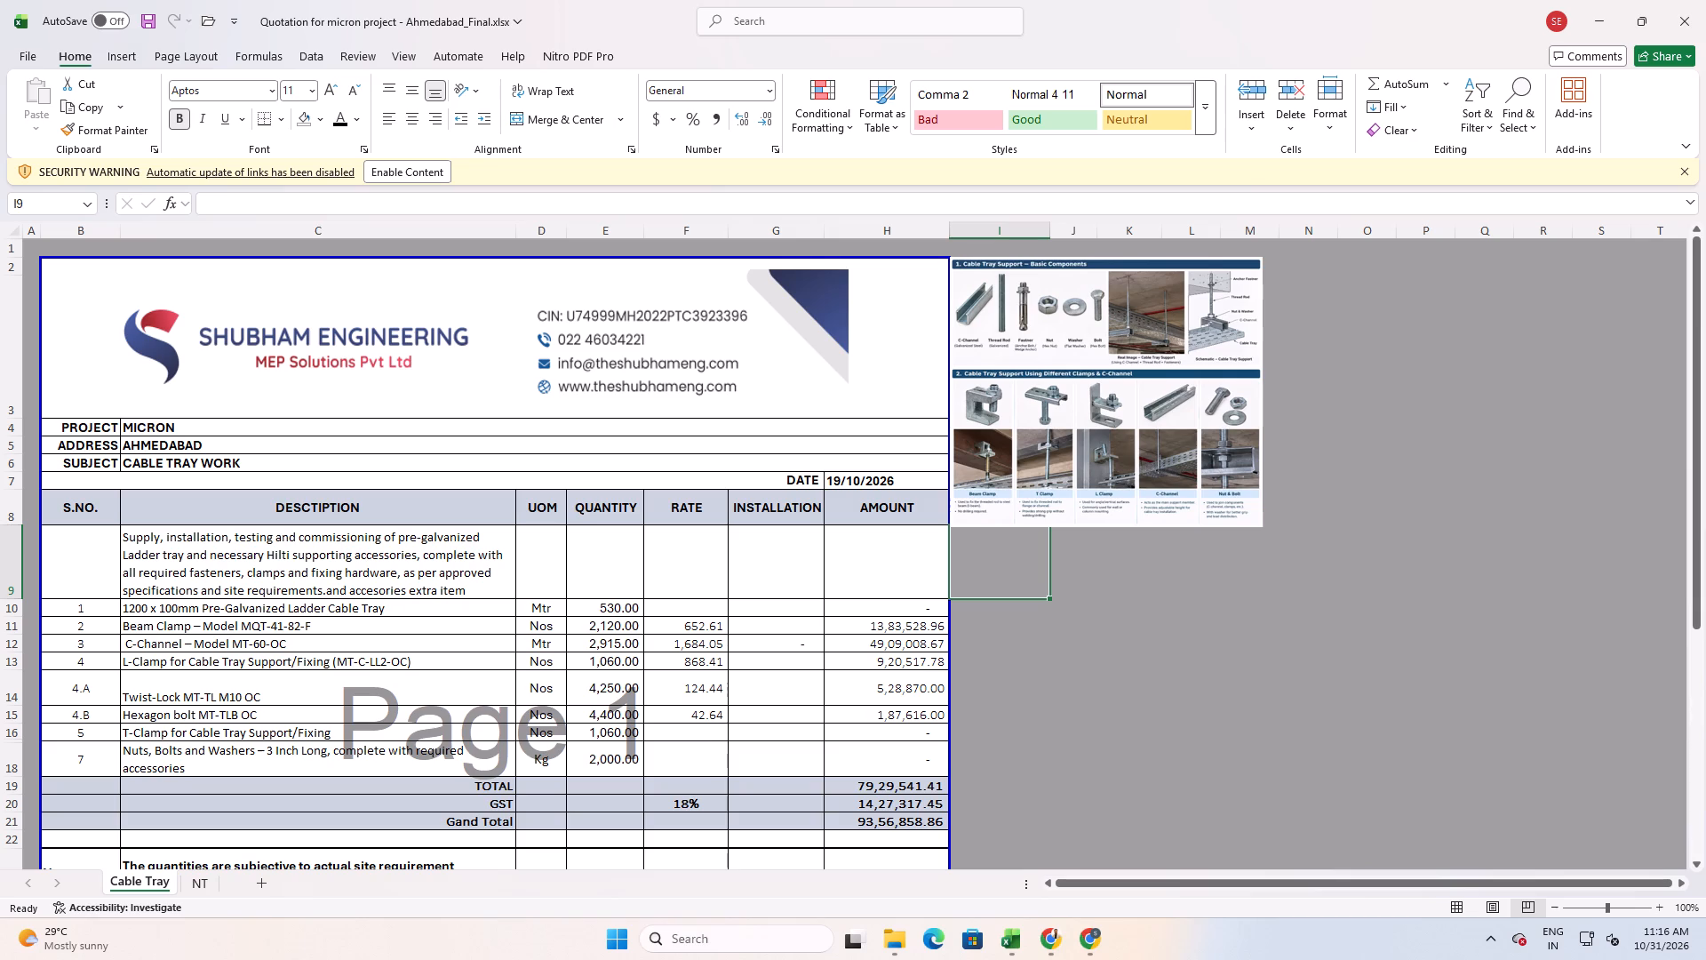
# Move the remaining cable tray support components picture lower beside the quotation table, ending around the C-Channel row.
pyautogui.scroll(-1, 1005, 708)
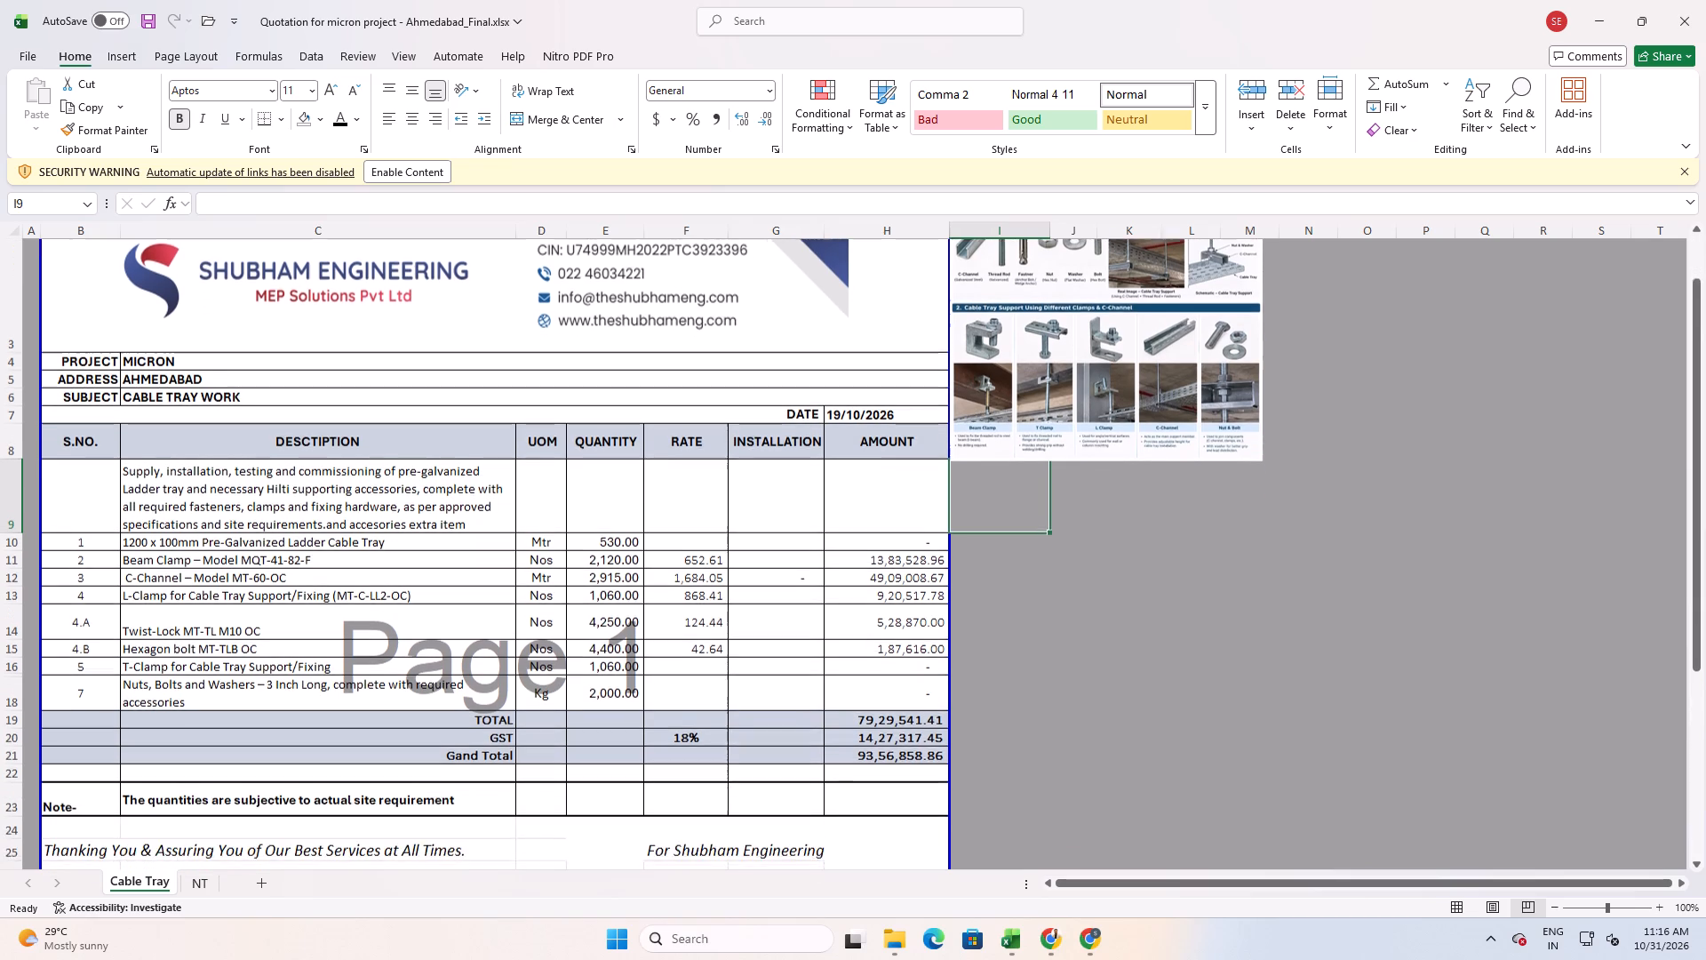
pyautogui.scroll(-1, 1005, 708)
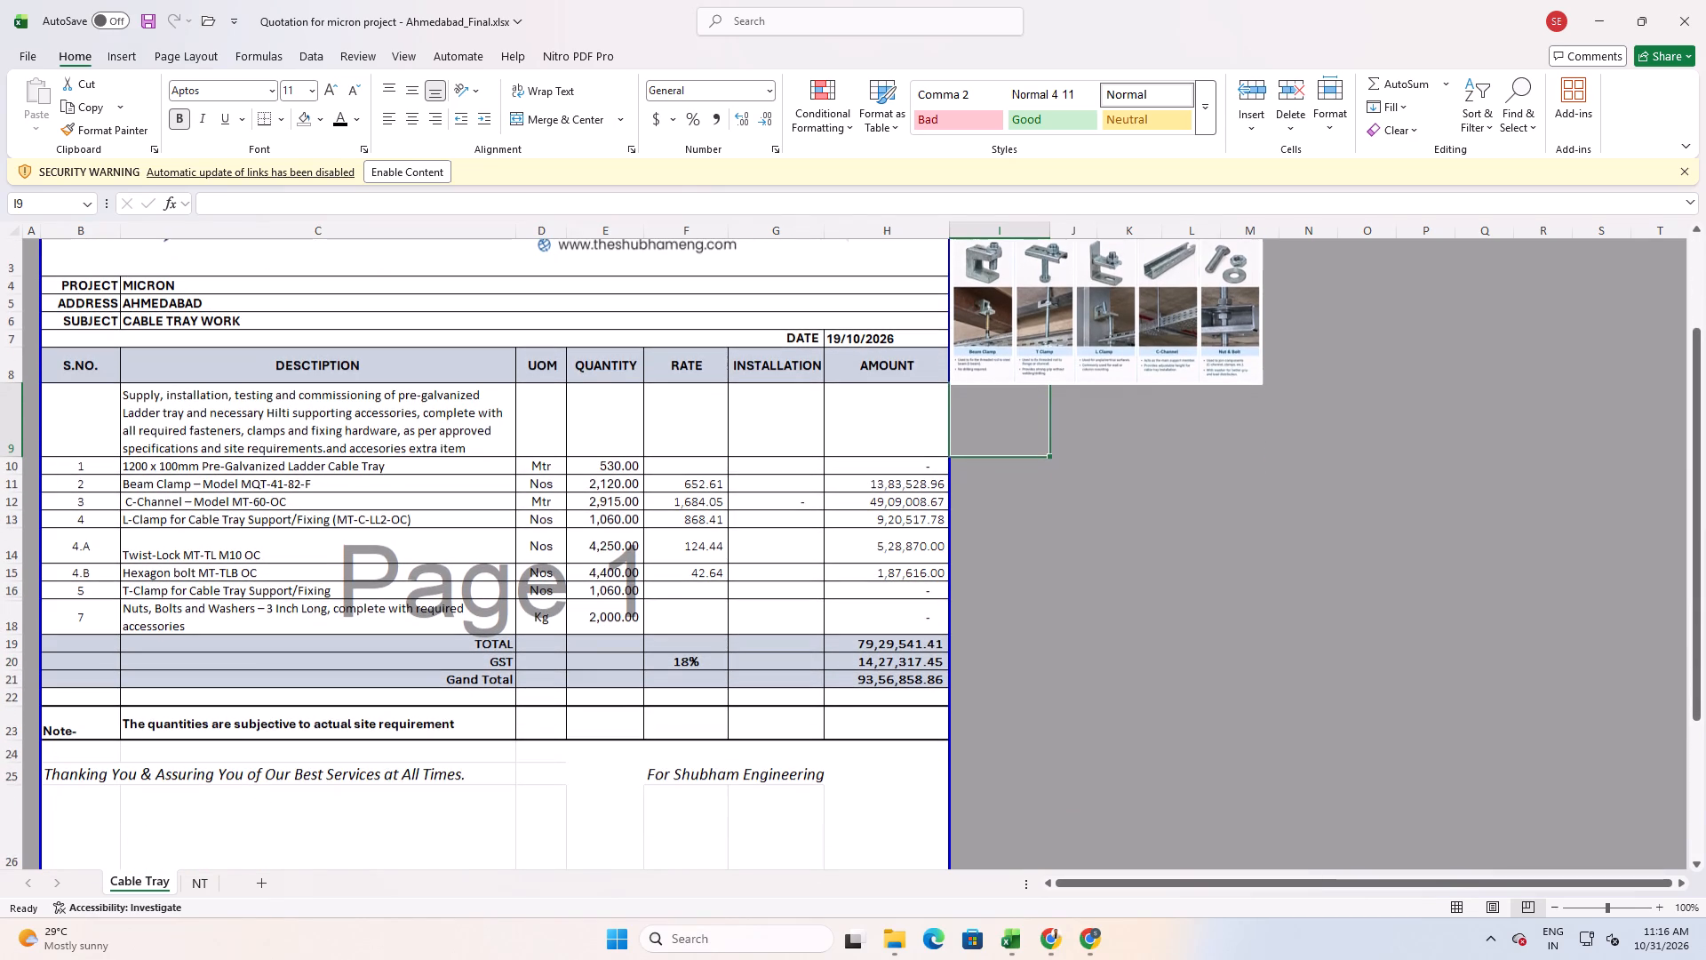
pyautogui.moveTo(1071, 354); pyautogui.dragTo(1073, 473)
pyautogui.click(1048, 664)
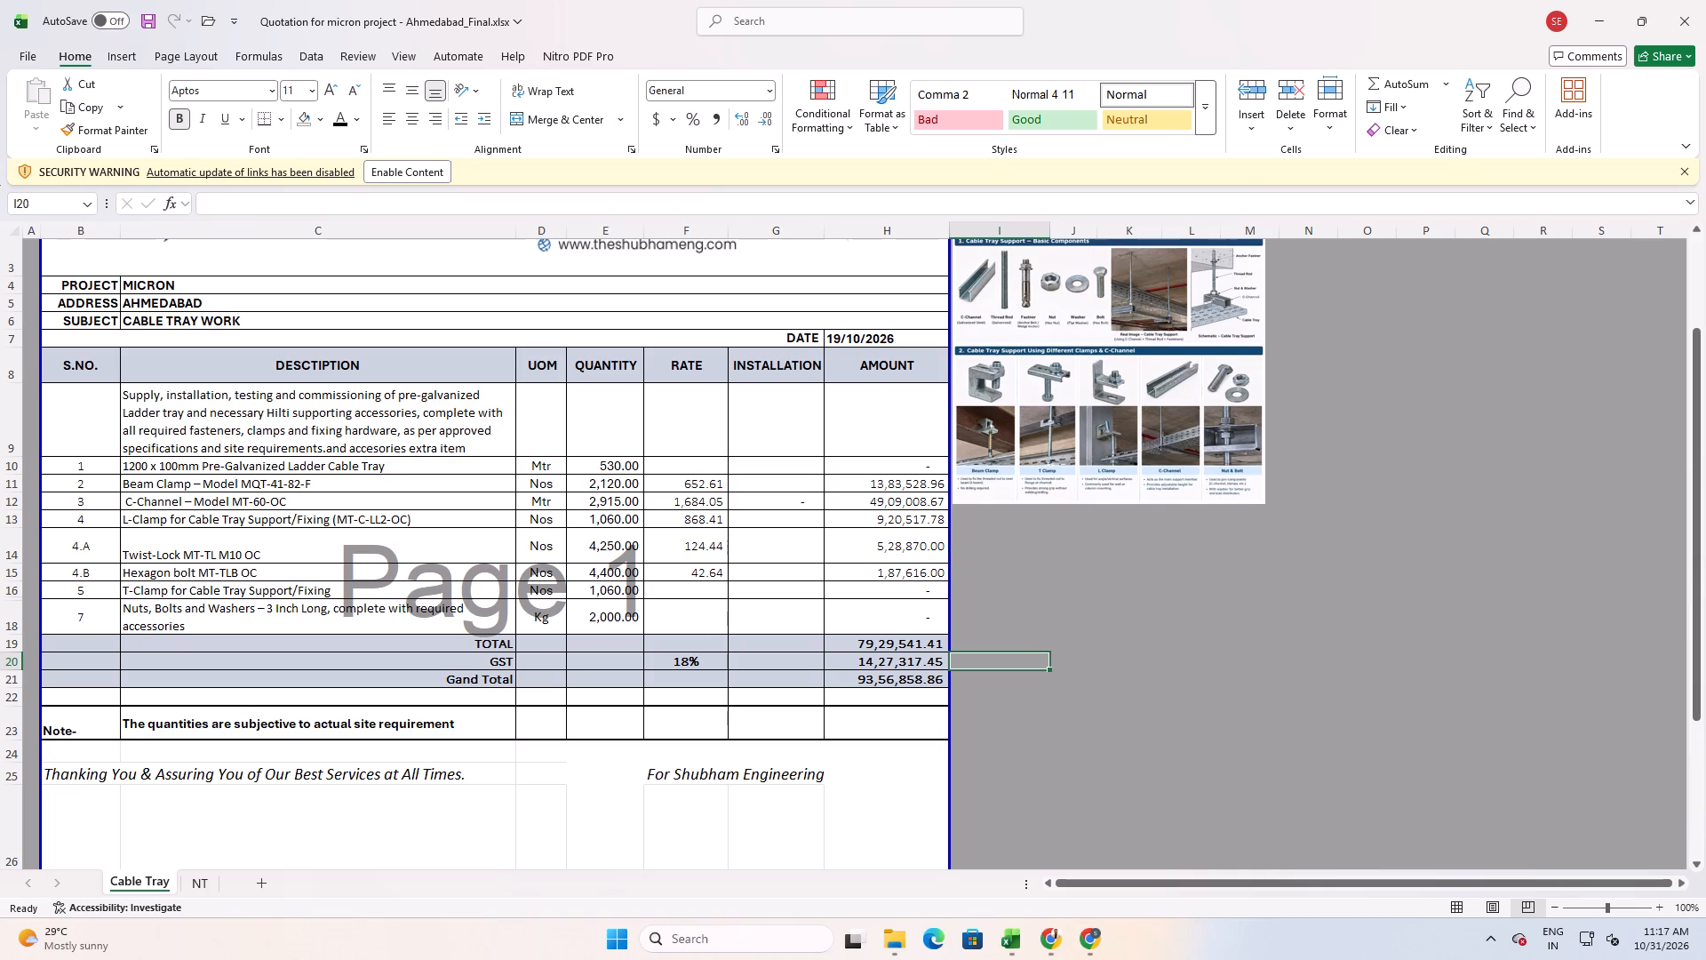
# Check the NT sheet's Hilti supports quotation against the Cable Tray sheet, returning to Cable Tray.
pyautogui.click(195, 886)
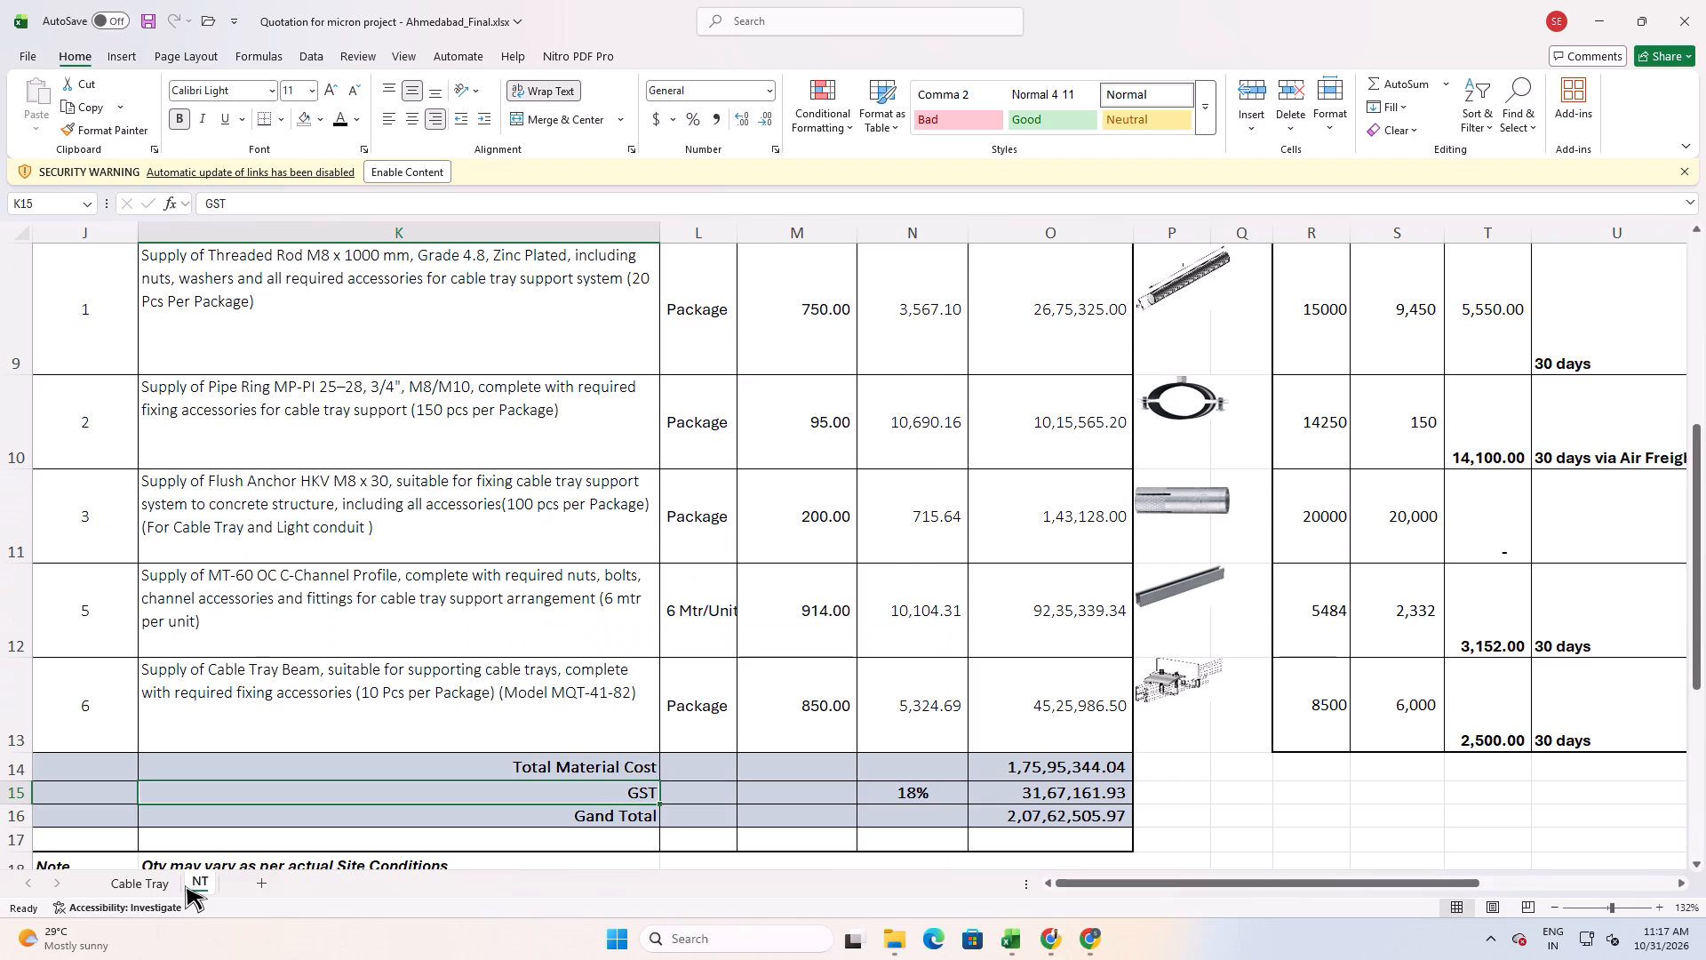
pyautogui.click(141, 885)
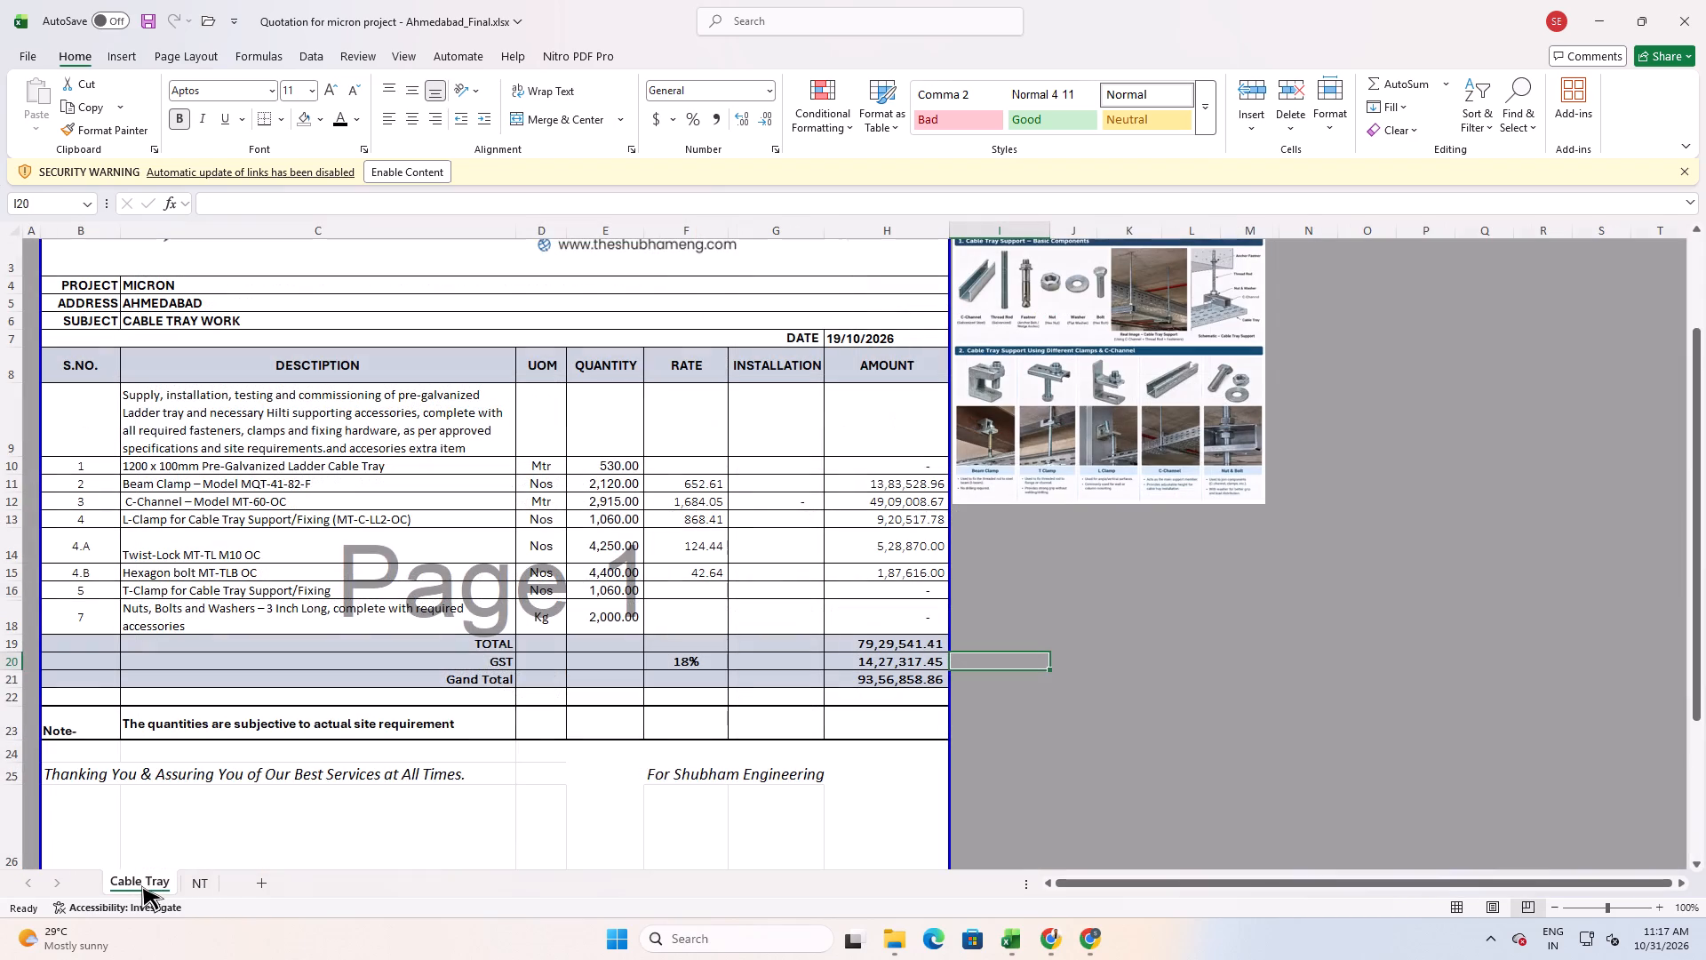
pyautogui.click(190, 883)
pyautogui.scroll(4, 562, 756)
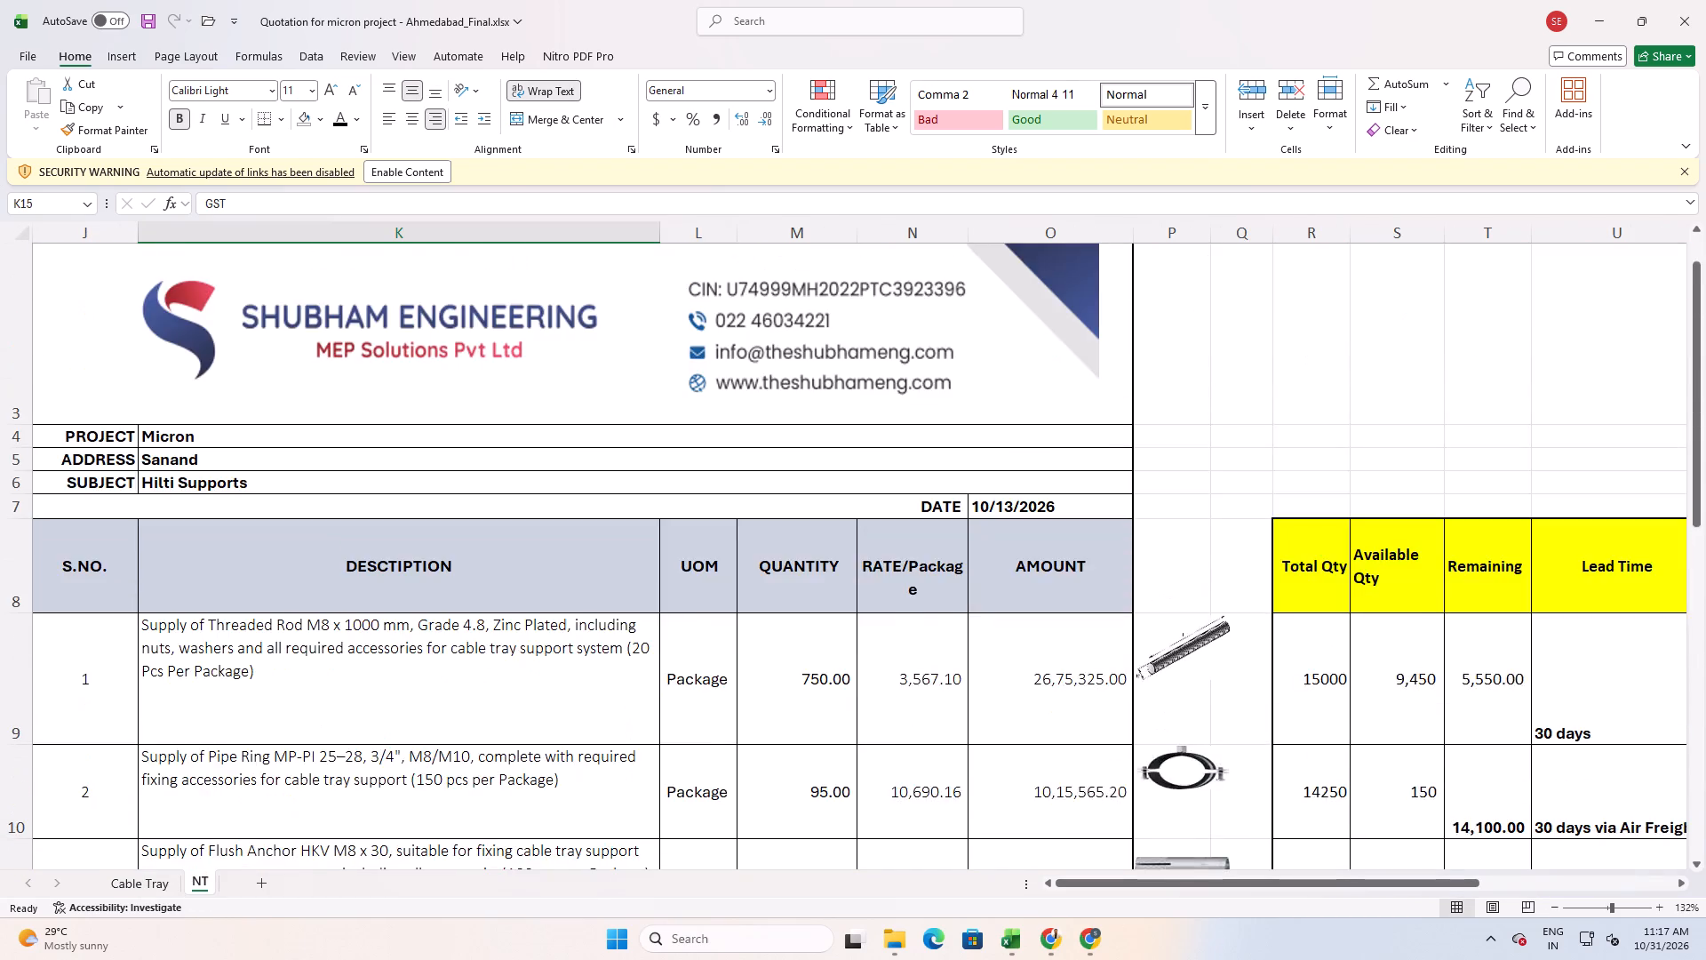
pyautogui.scroll(-2, 562, 756)
pyautogui.click(162, 868)
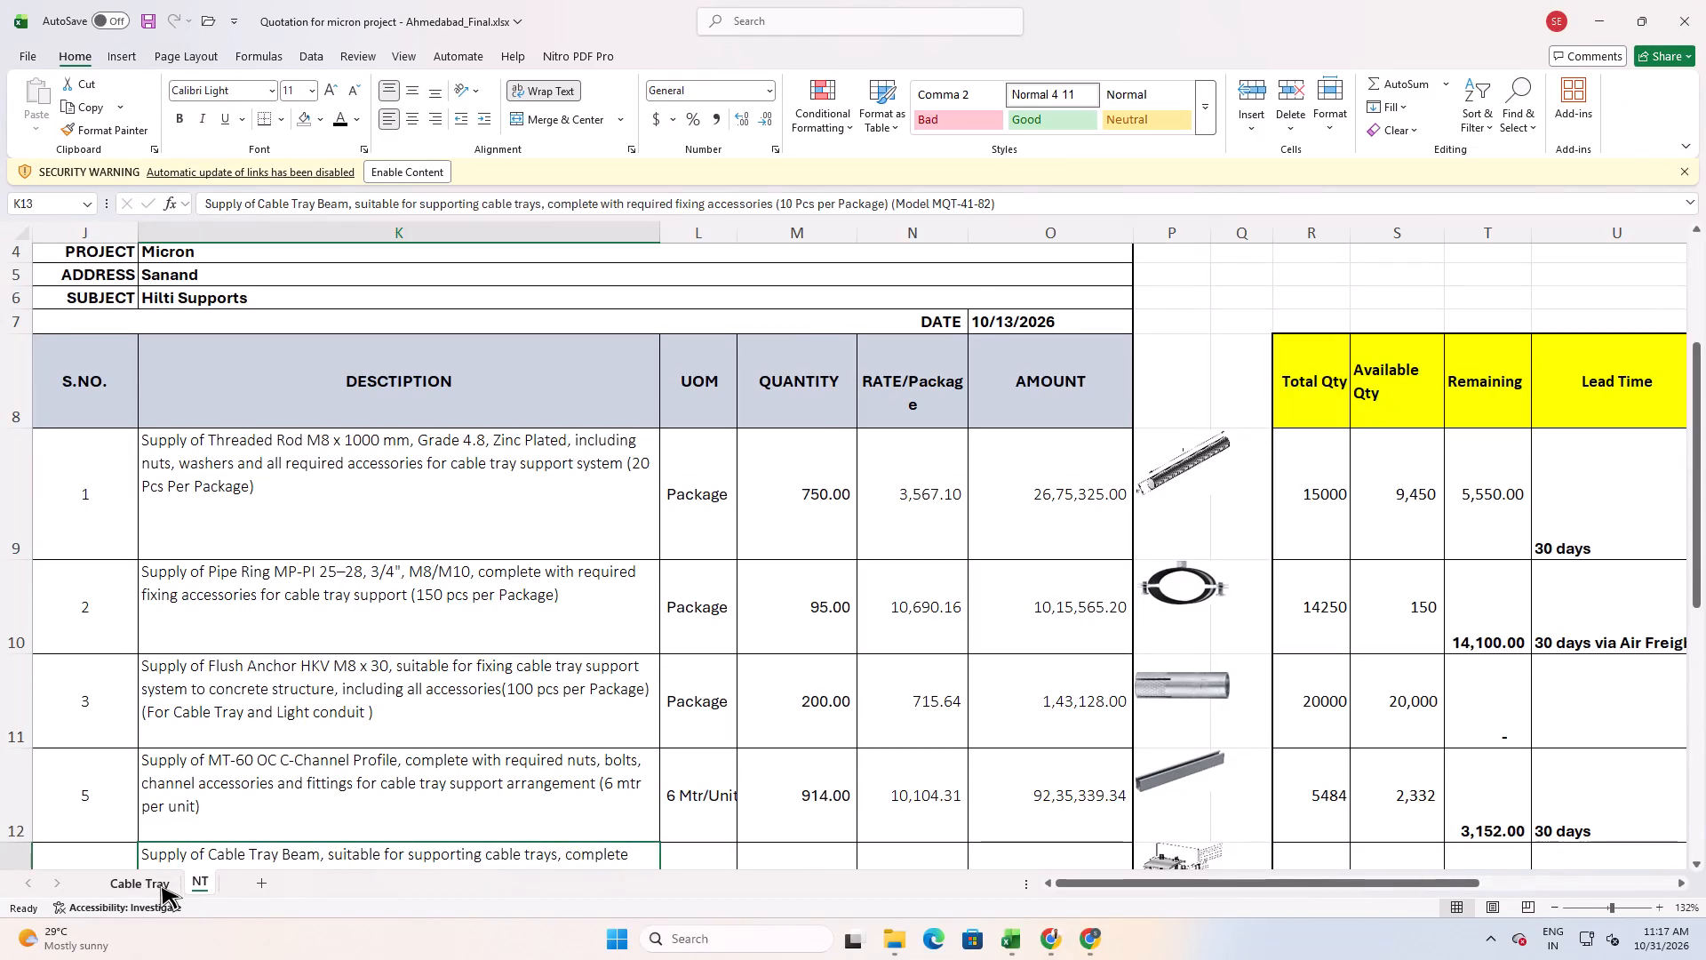
pyautogui.click(160, 884)
# Delete the entire INSTALLATION column from the Cable Tray sheet.
pyautogui.click(797, 222)
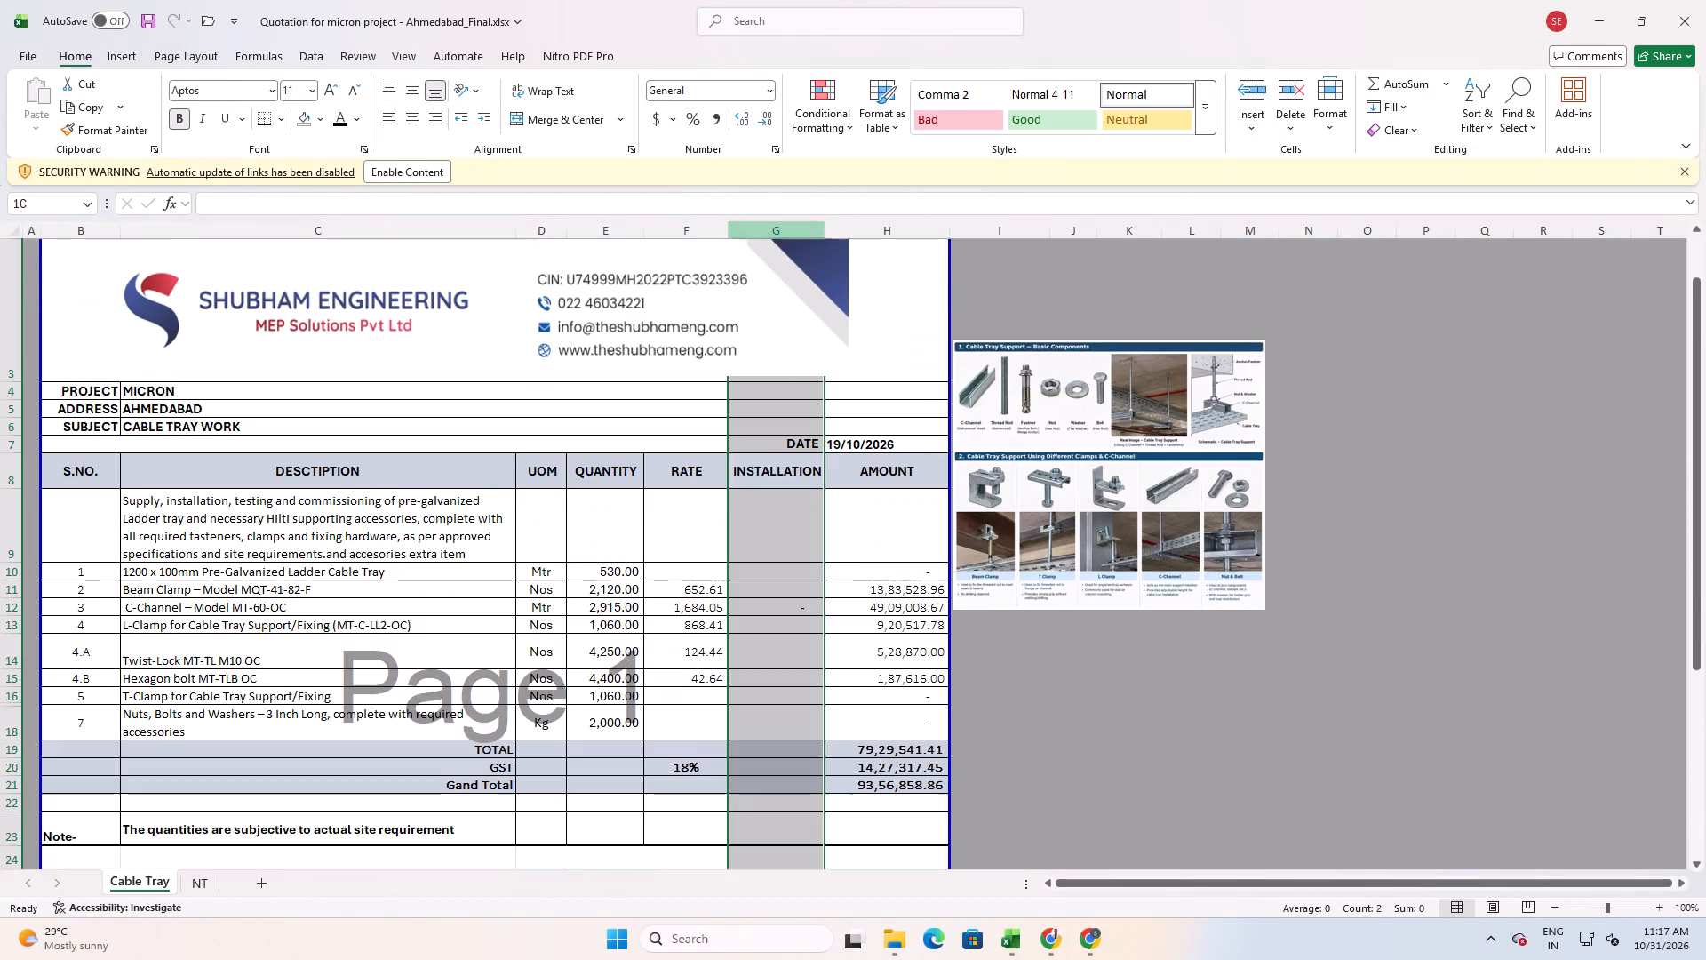
pyautogui.scroll(-2, 753, 414)
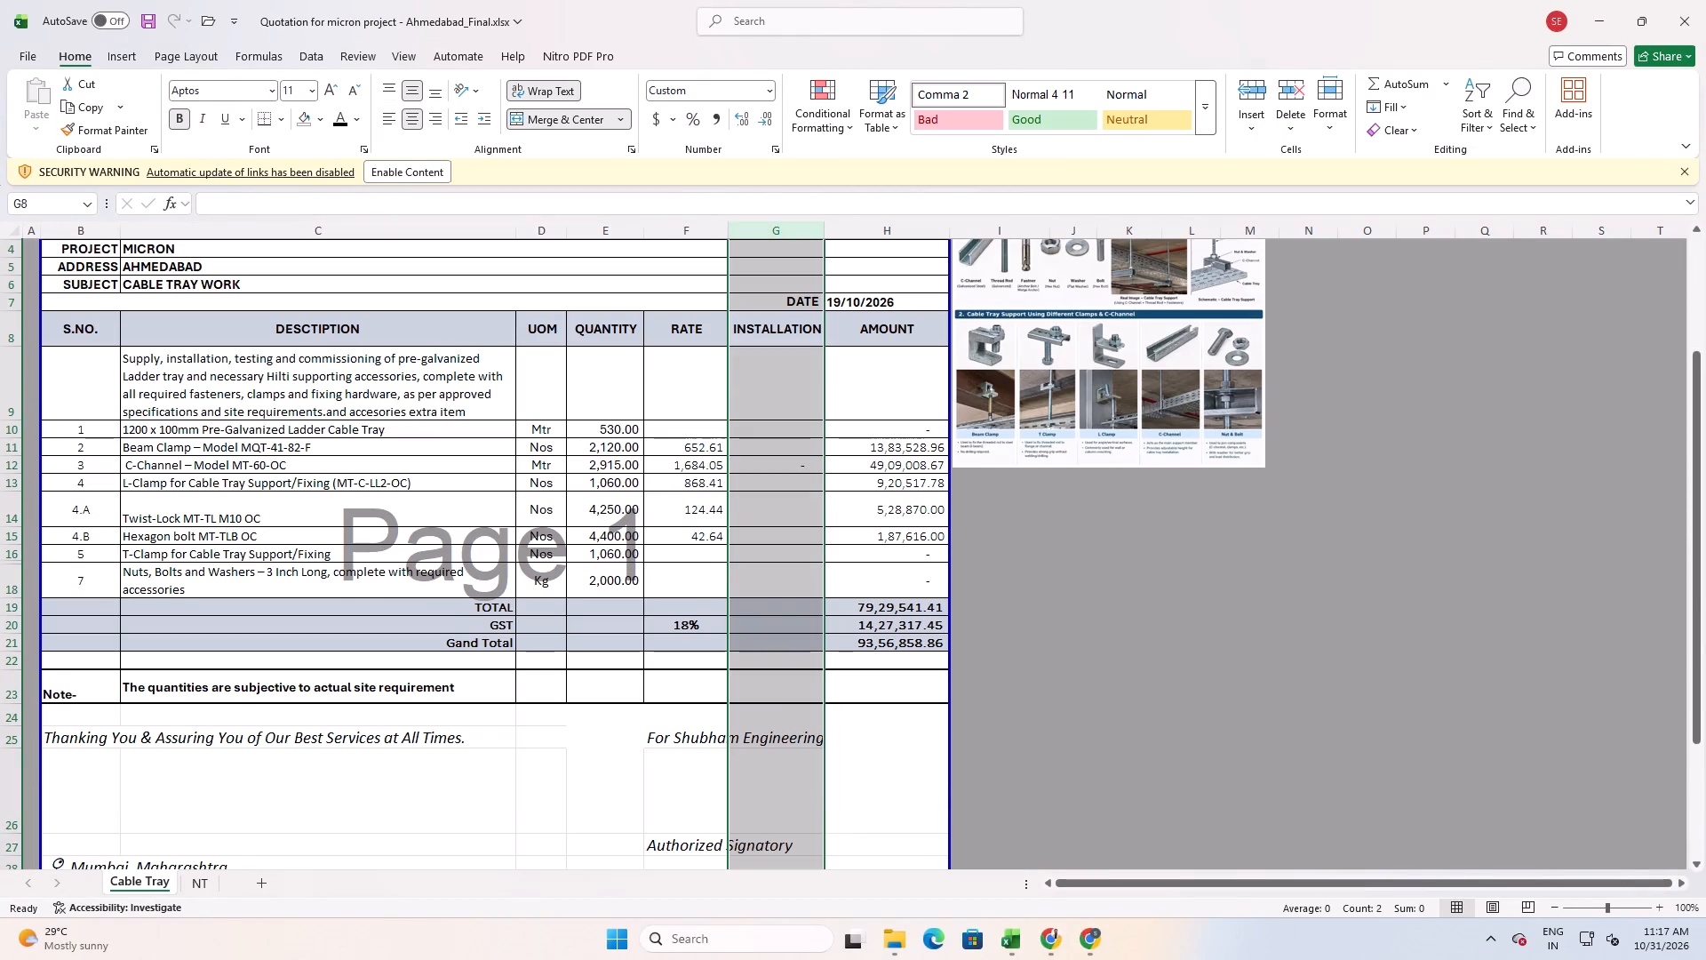
pyautogui.hotkey('ctrl', '-')
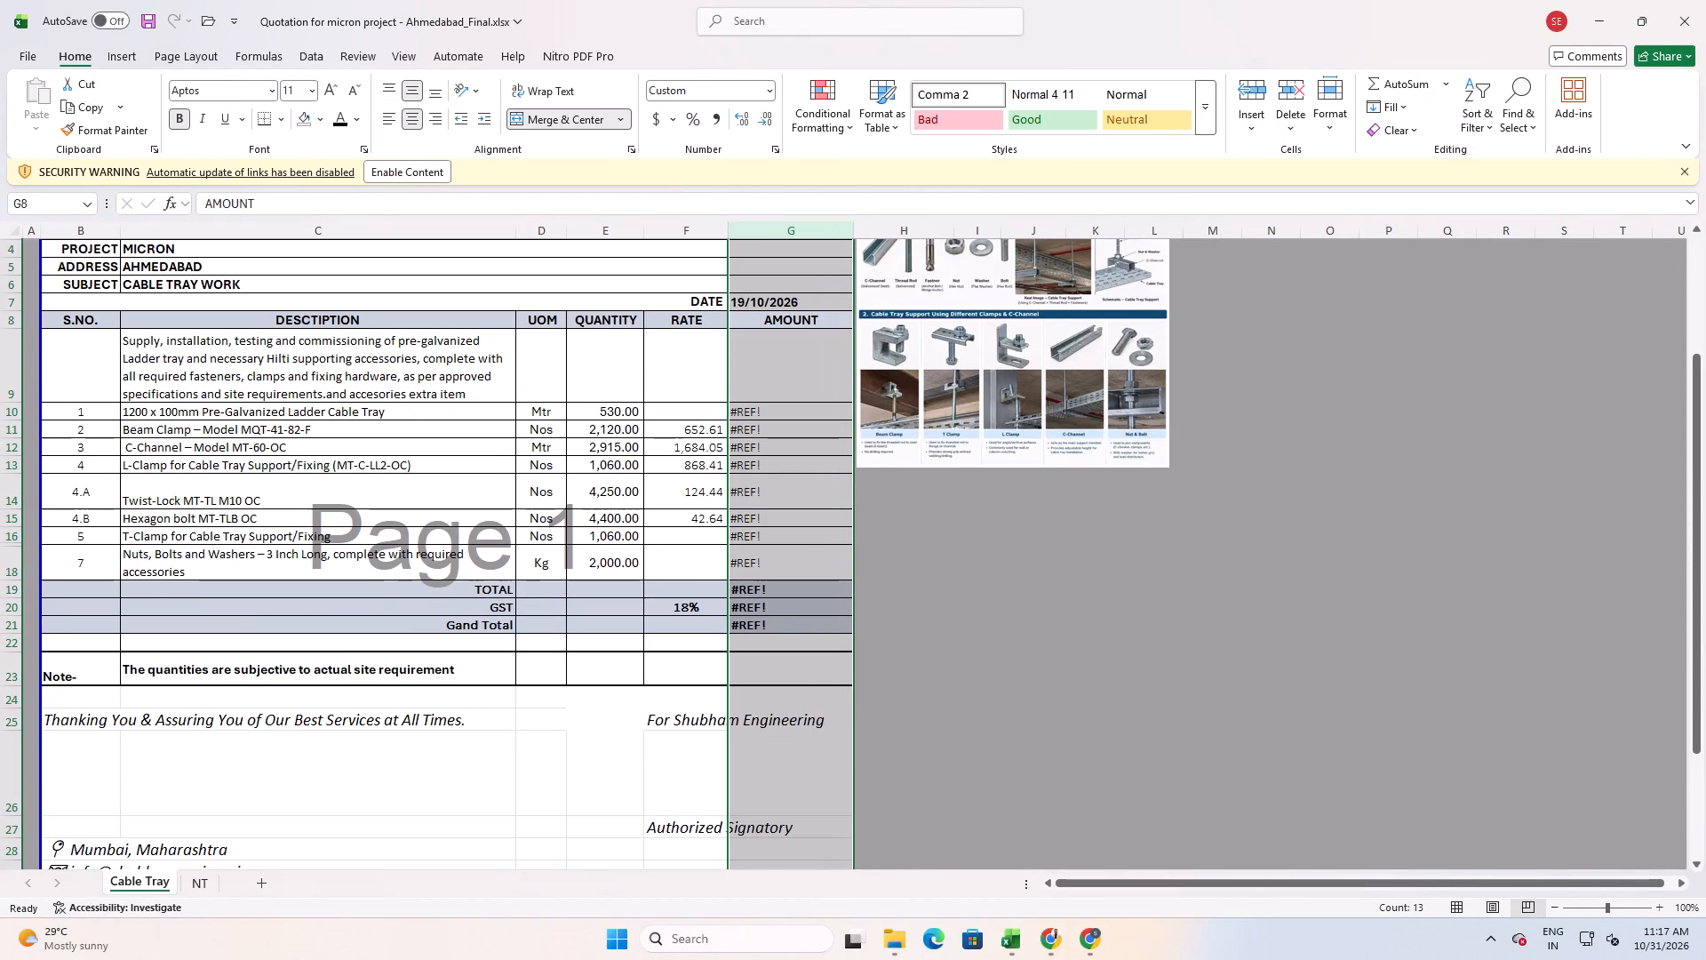
# Enter the formula =F10*E10 as the amount for the pre-galvanized ladder cable tray in G10.
pyautogui.click(784, 407)
pyautogui.press('=')
pyautogui.press('Left')
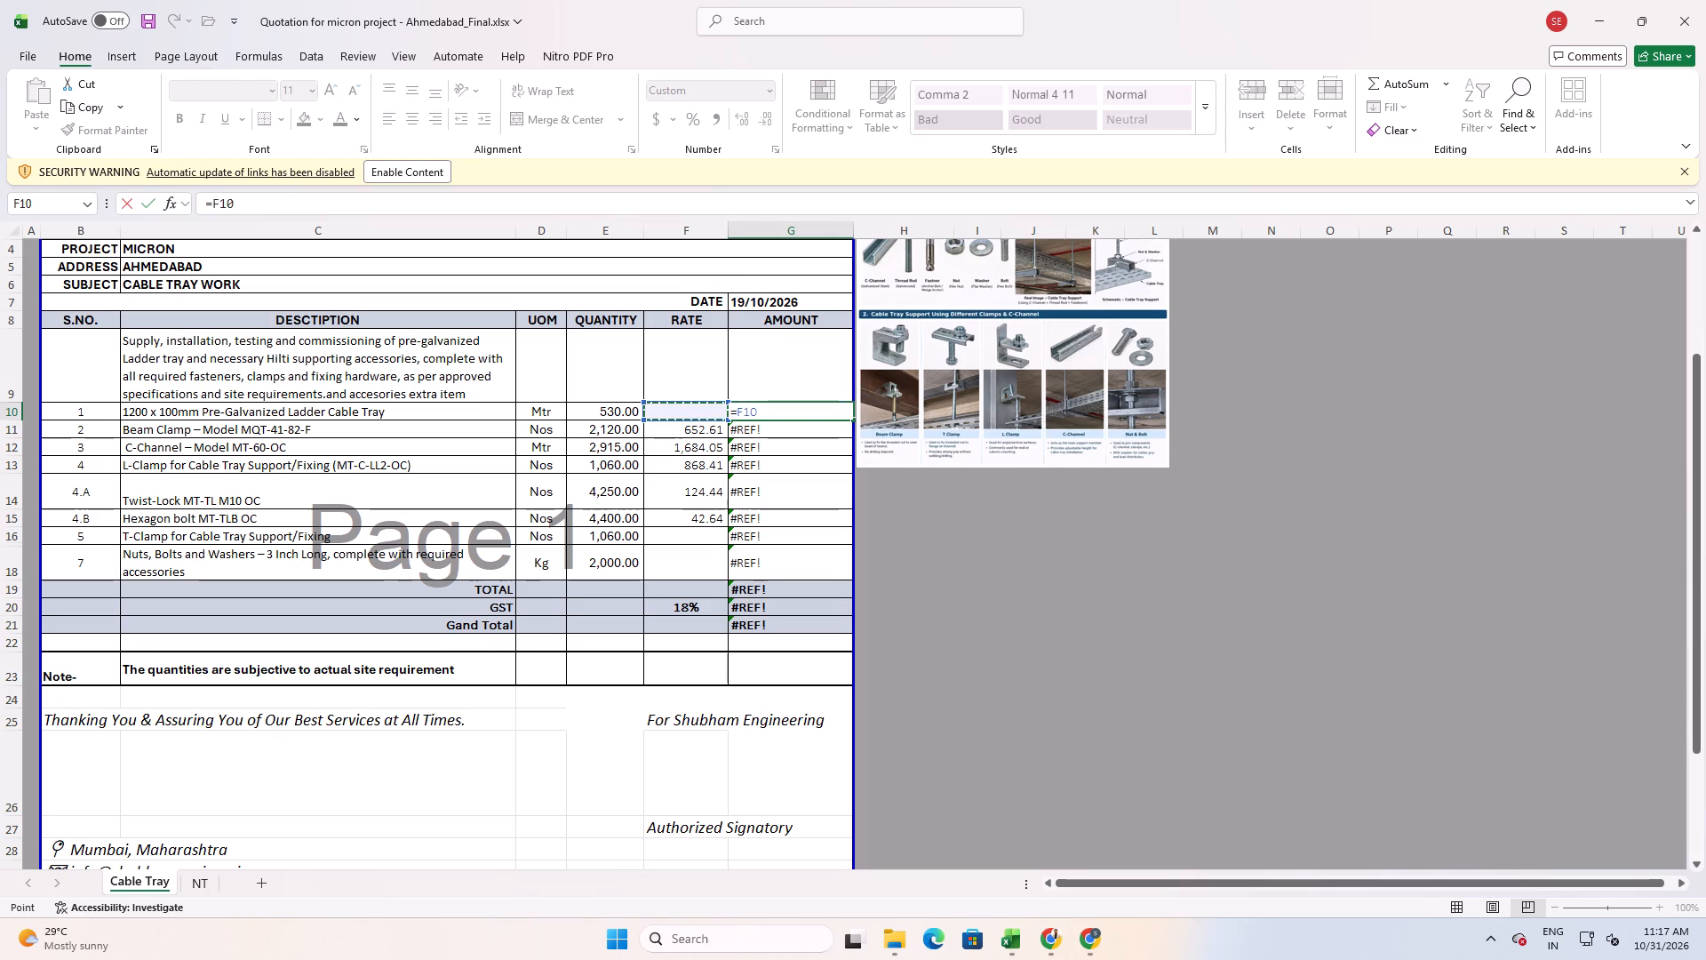
pyautogui.press('*')
pyautogui.press('Left')
pyautogui.press('Left')
pyautogui.press('Return')
# Fill the G10 amount formula down through G18 for all remaining items.
pyautogui.press('Up')
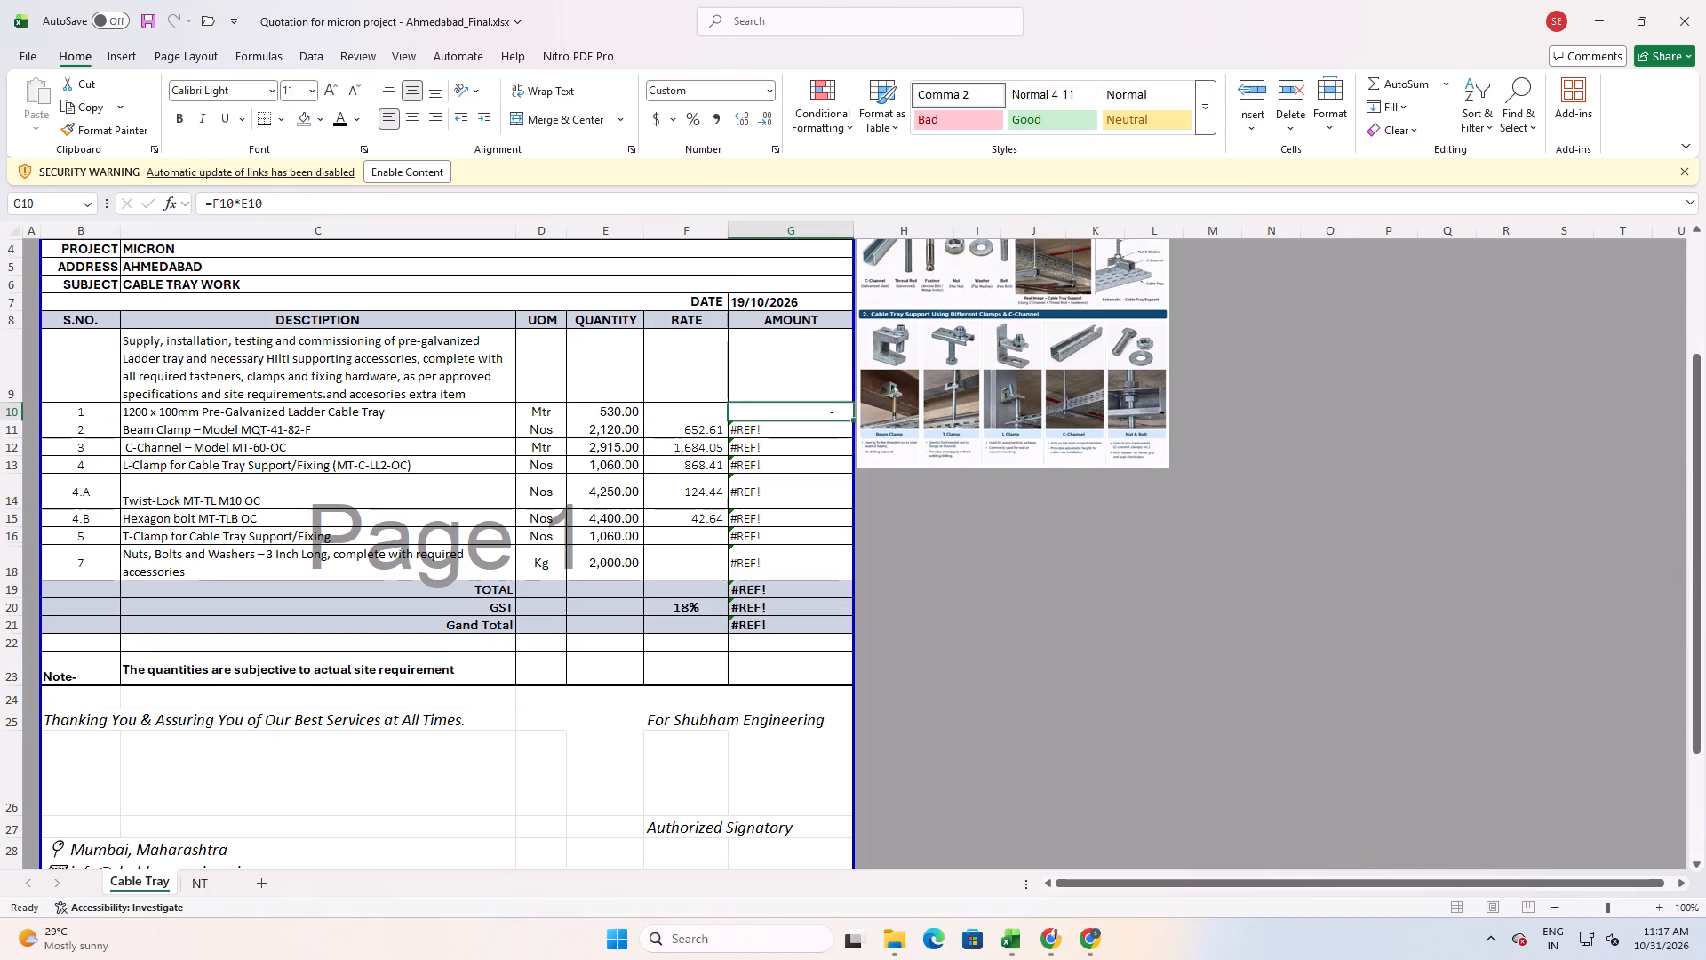
pyautogui.hotkey('shift', 'Down')
pyautogui.hotkey('shift', 'Down')
pyautogui.hotkey('shift', 'Down')
pyautogui.hotkey('shift', 'Down')
pyautogui.hotkey('shift', 'Down')
pyautogui.hotkey('shift', 'Down')
pyautogui.hotkey('shift', 'Down')
pyautogui.hotkey('ctrl', 'd')
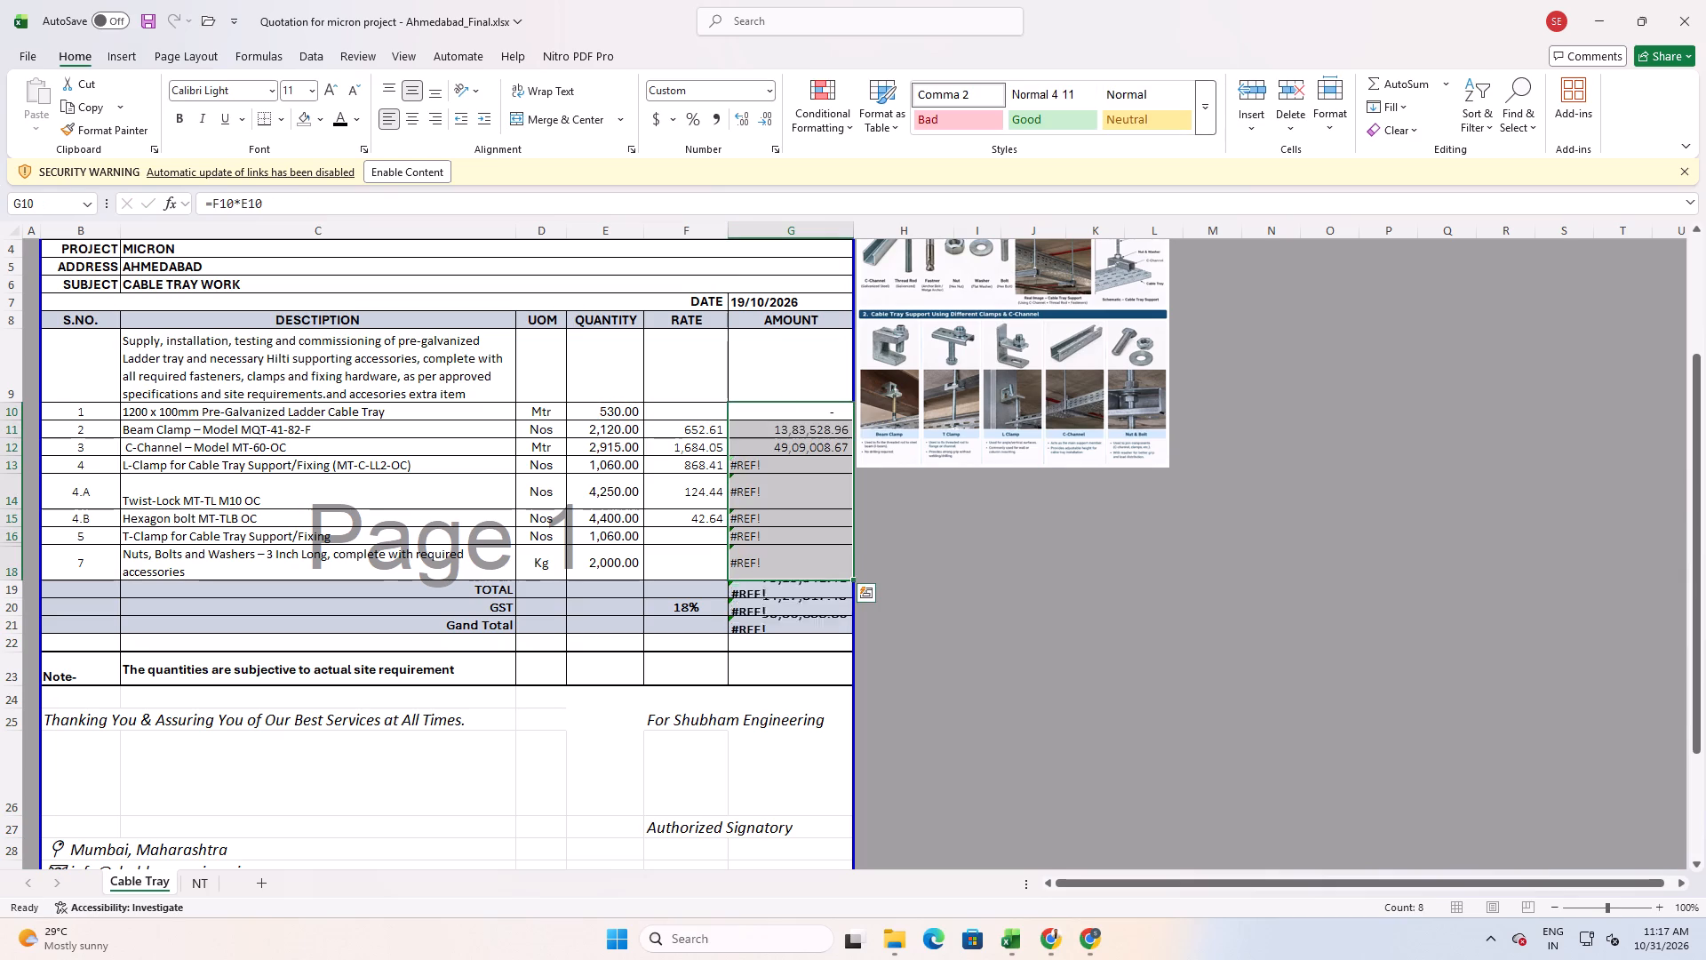
pyautogui.press('Down')
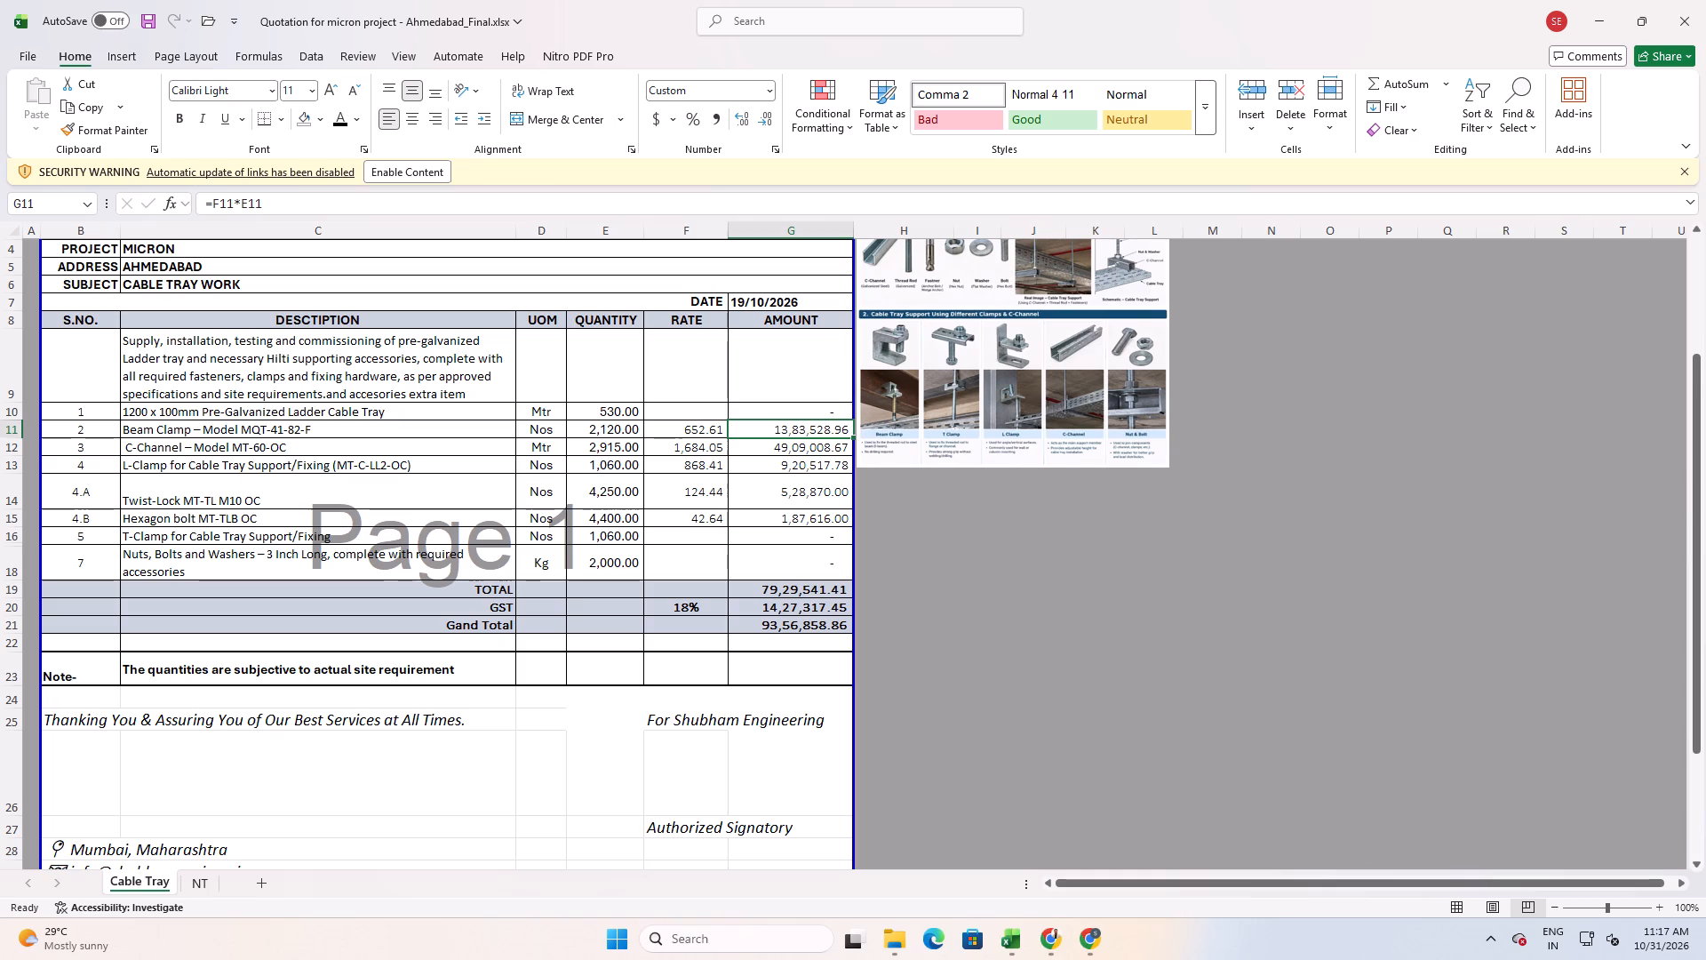
# Save the Quotation for micron project - Ahmedabad_Final workbook.
pyautogui.hotkey('ctrl', 's')
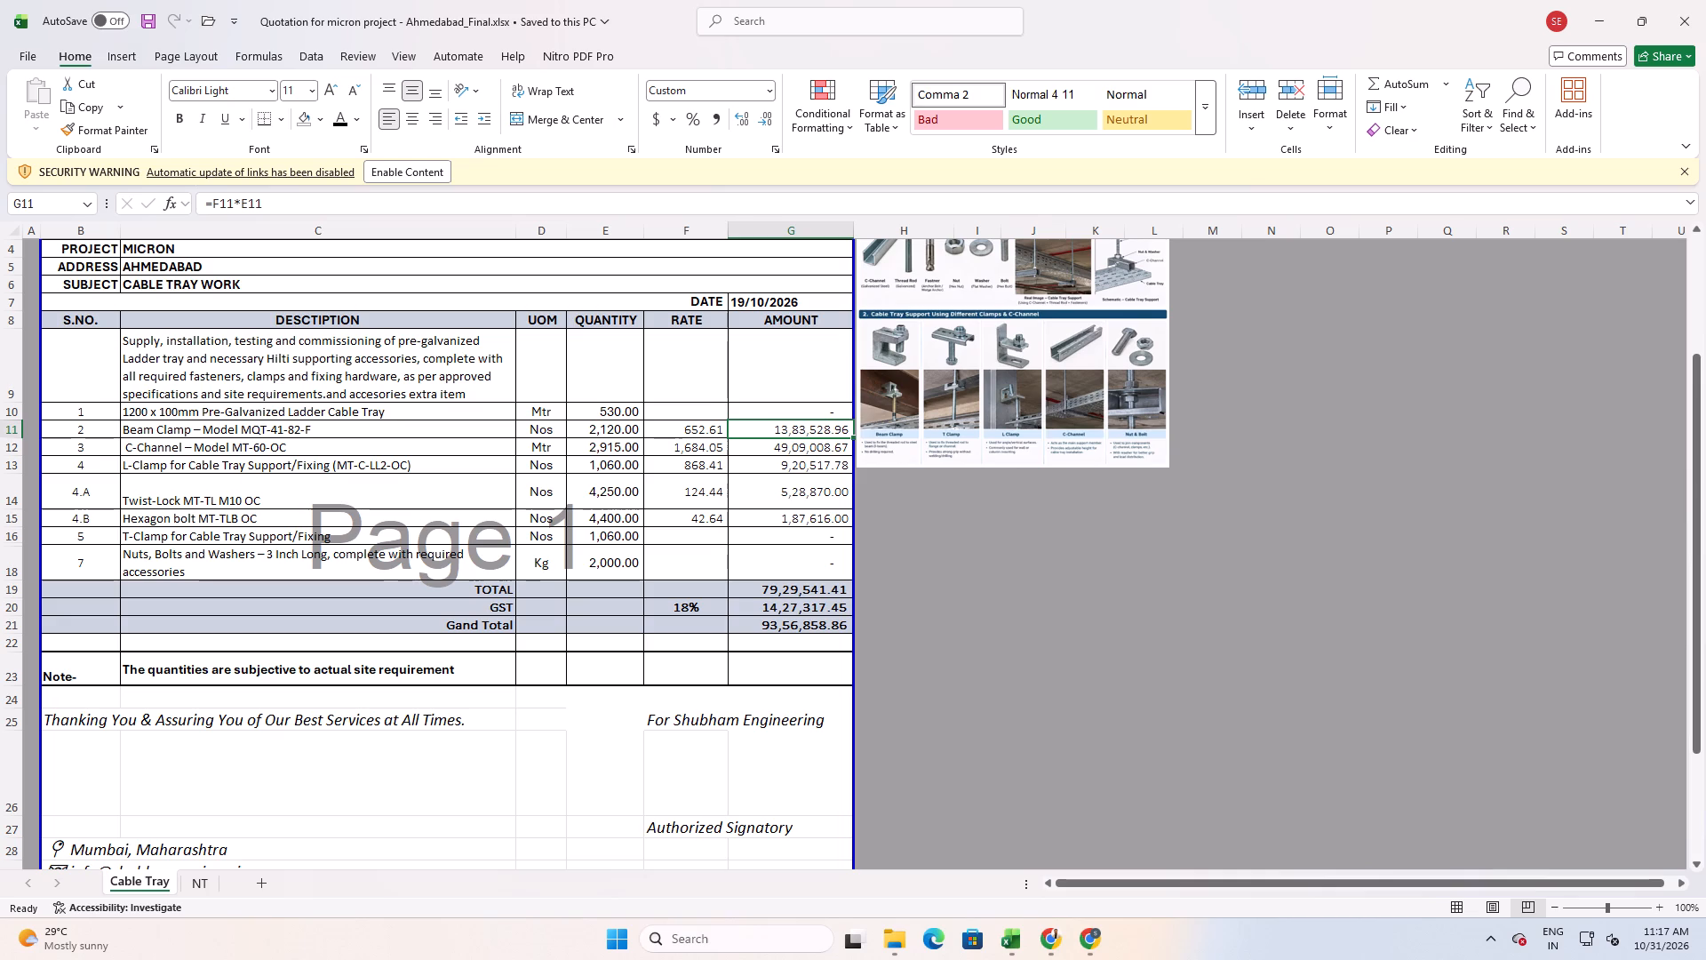
pyautogui.scroll(2, 712, 562)
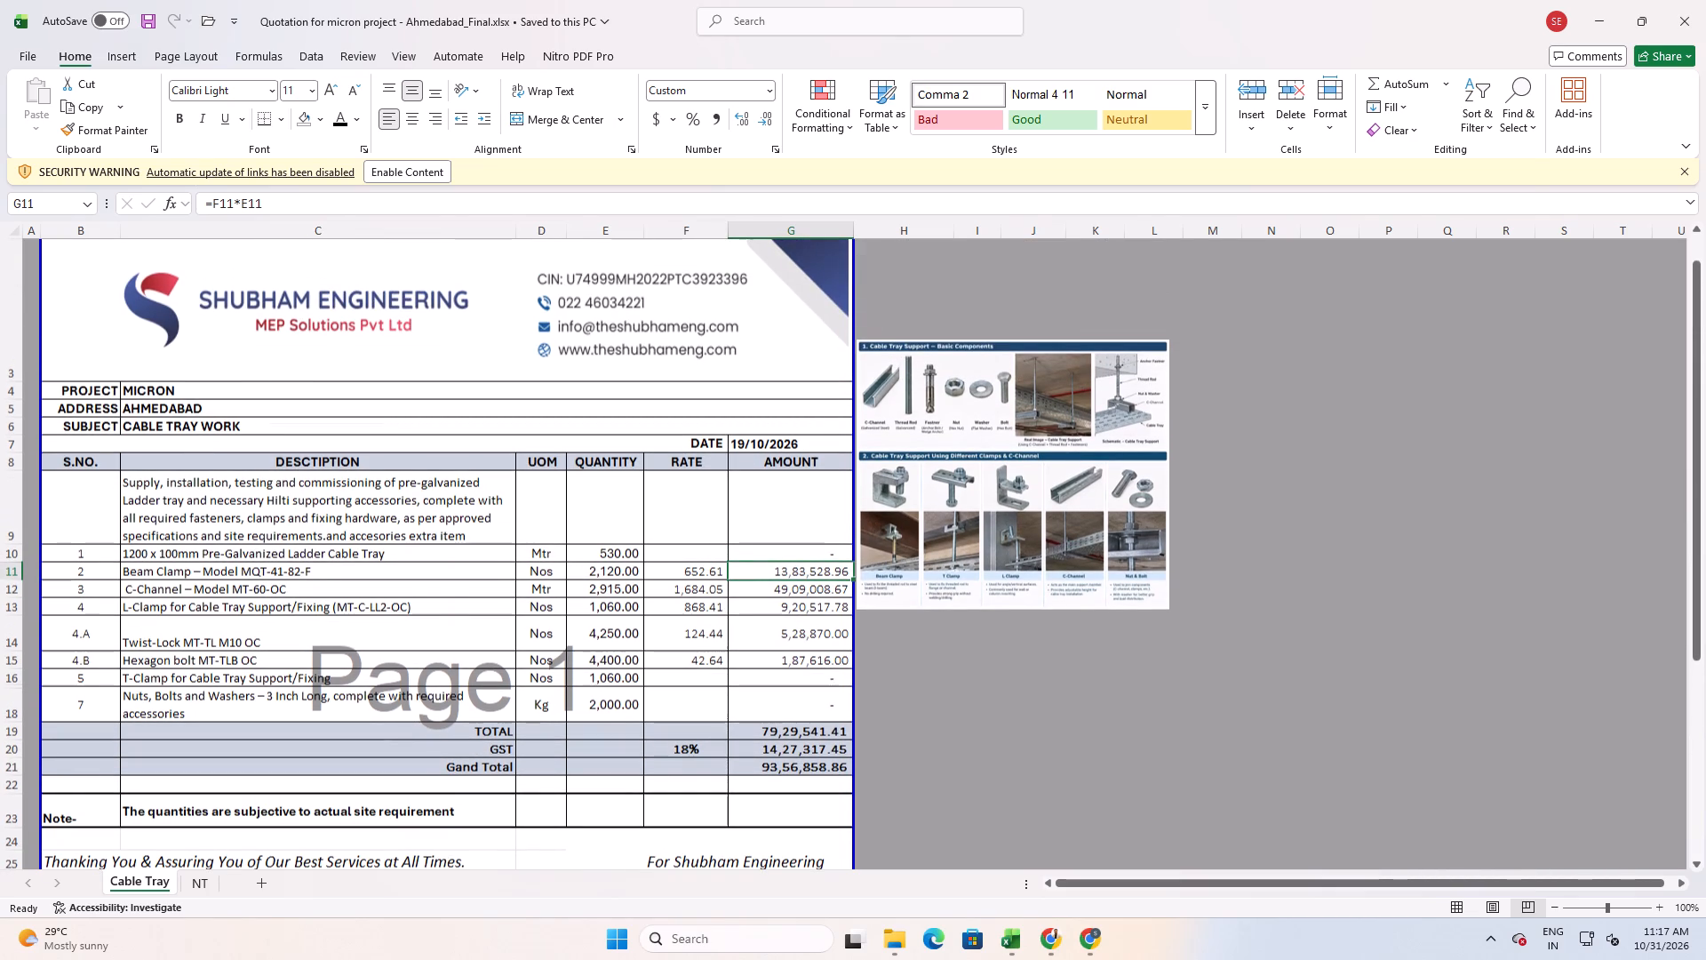
# Switch to File Explorer and open Micron_Cable_tray for High Side.xlsx from MICRON > MICRON > FINAL on the Estimation drive.
pyautogui.hotkey('alt', 'Tab')
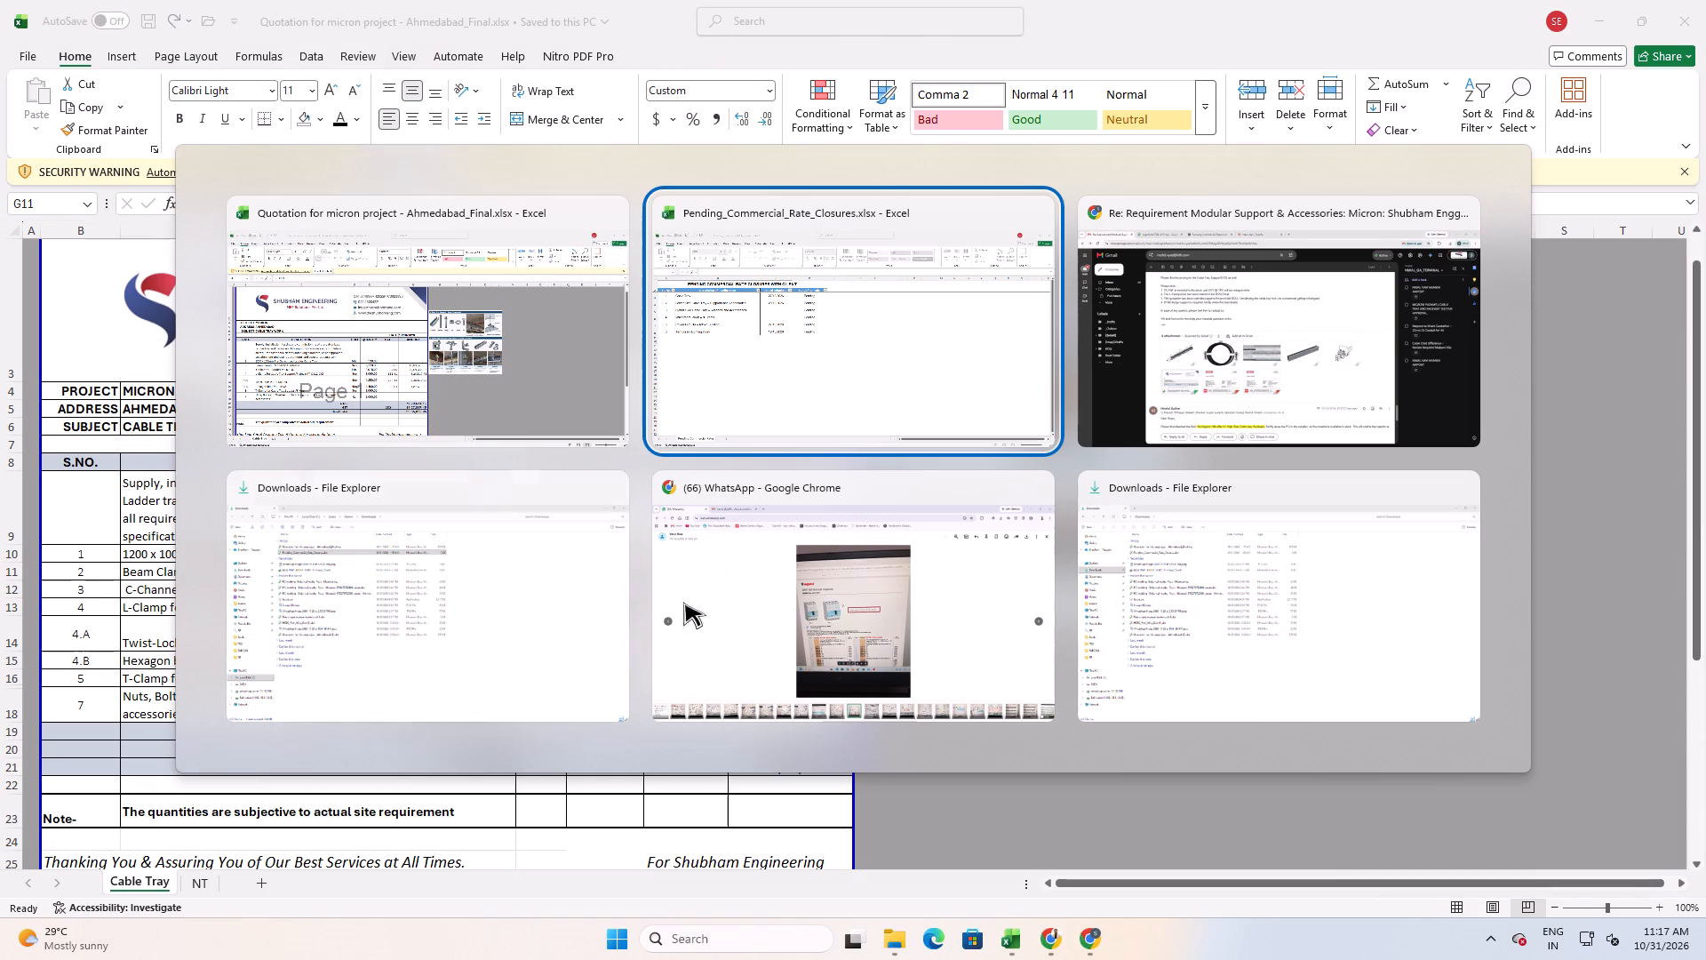
pyautogui.keyDown('alt'); pyautogui.click(1184, 600); pyautogui.keyUp('alt')
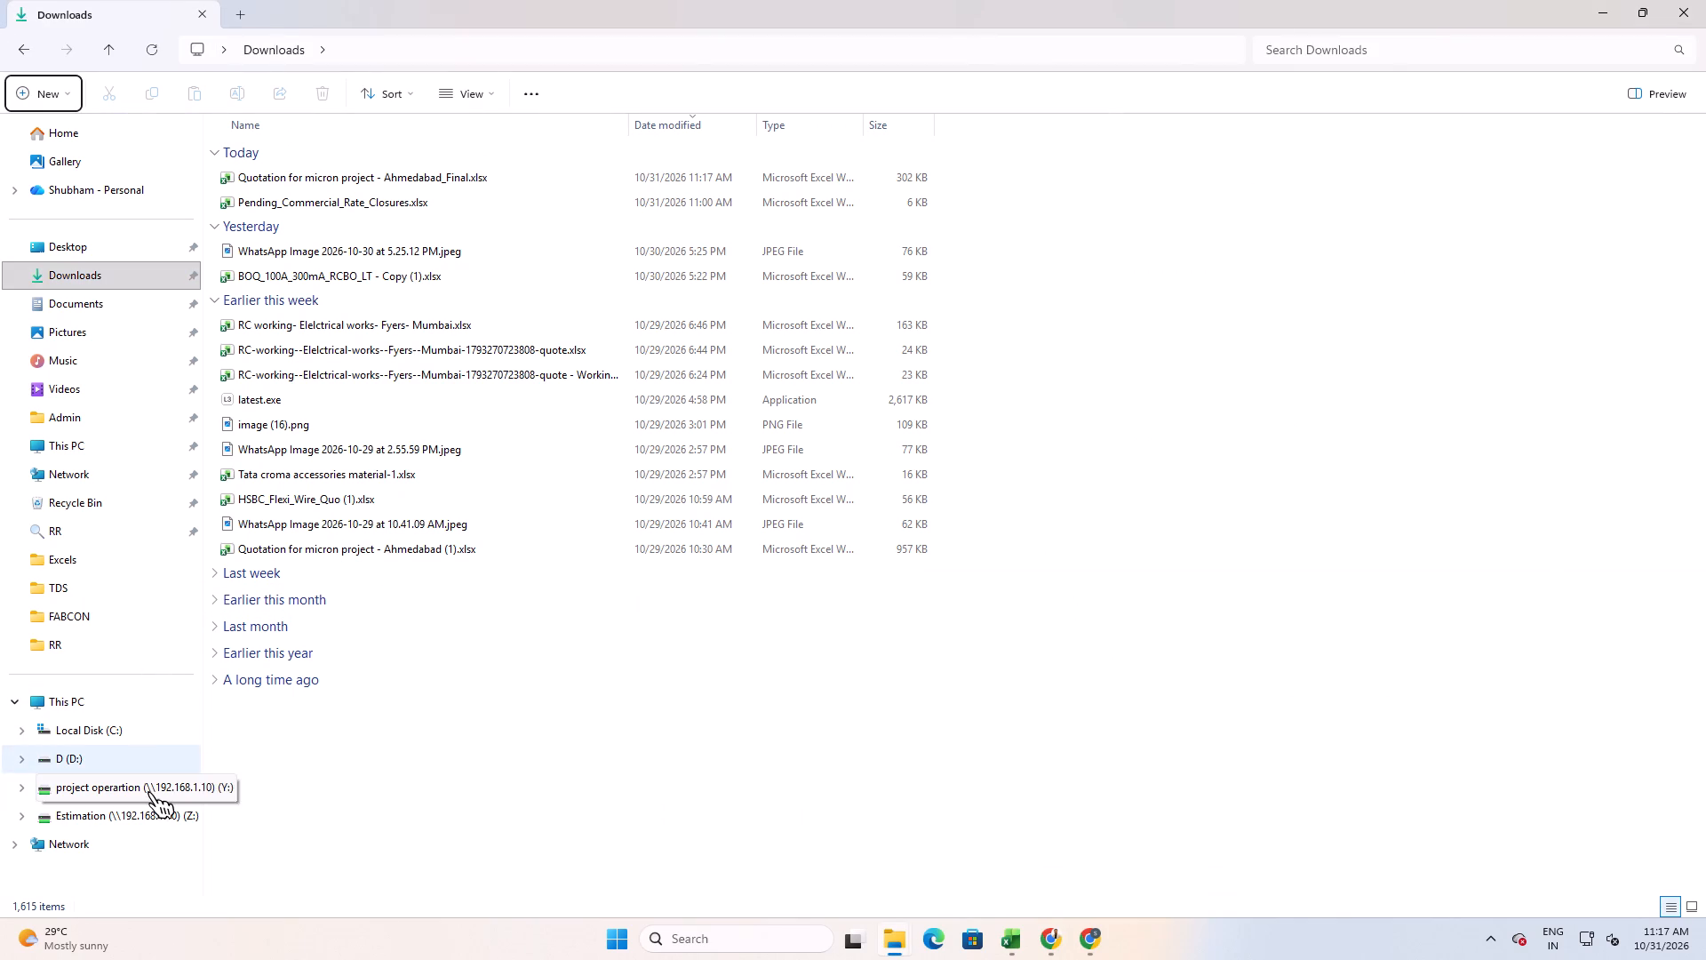
pyautogui.click(148, 817)
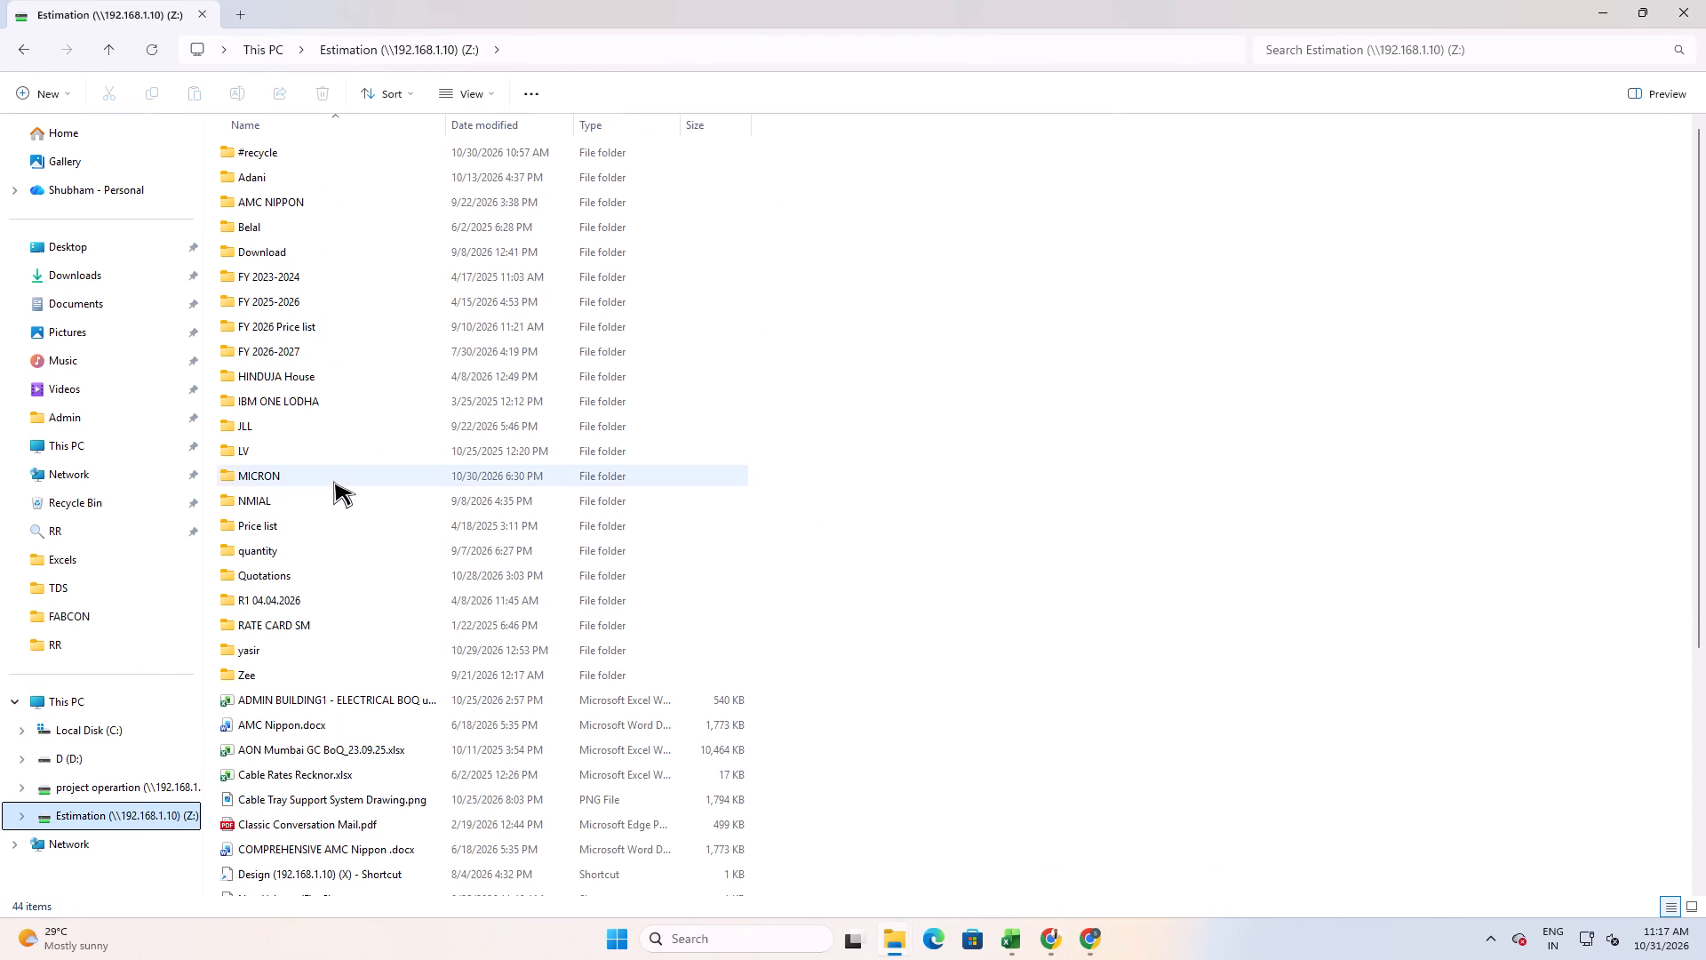
pyautogui.doubleClick(333, 481)
pyautogui.doubleClick(365, 178)
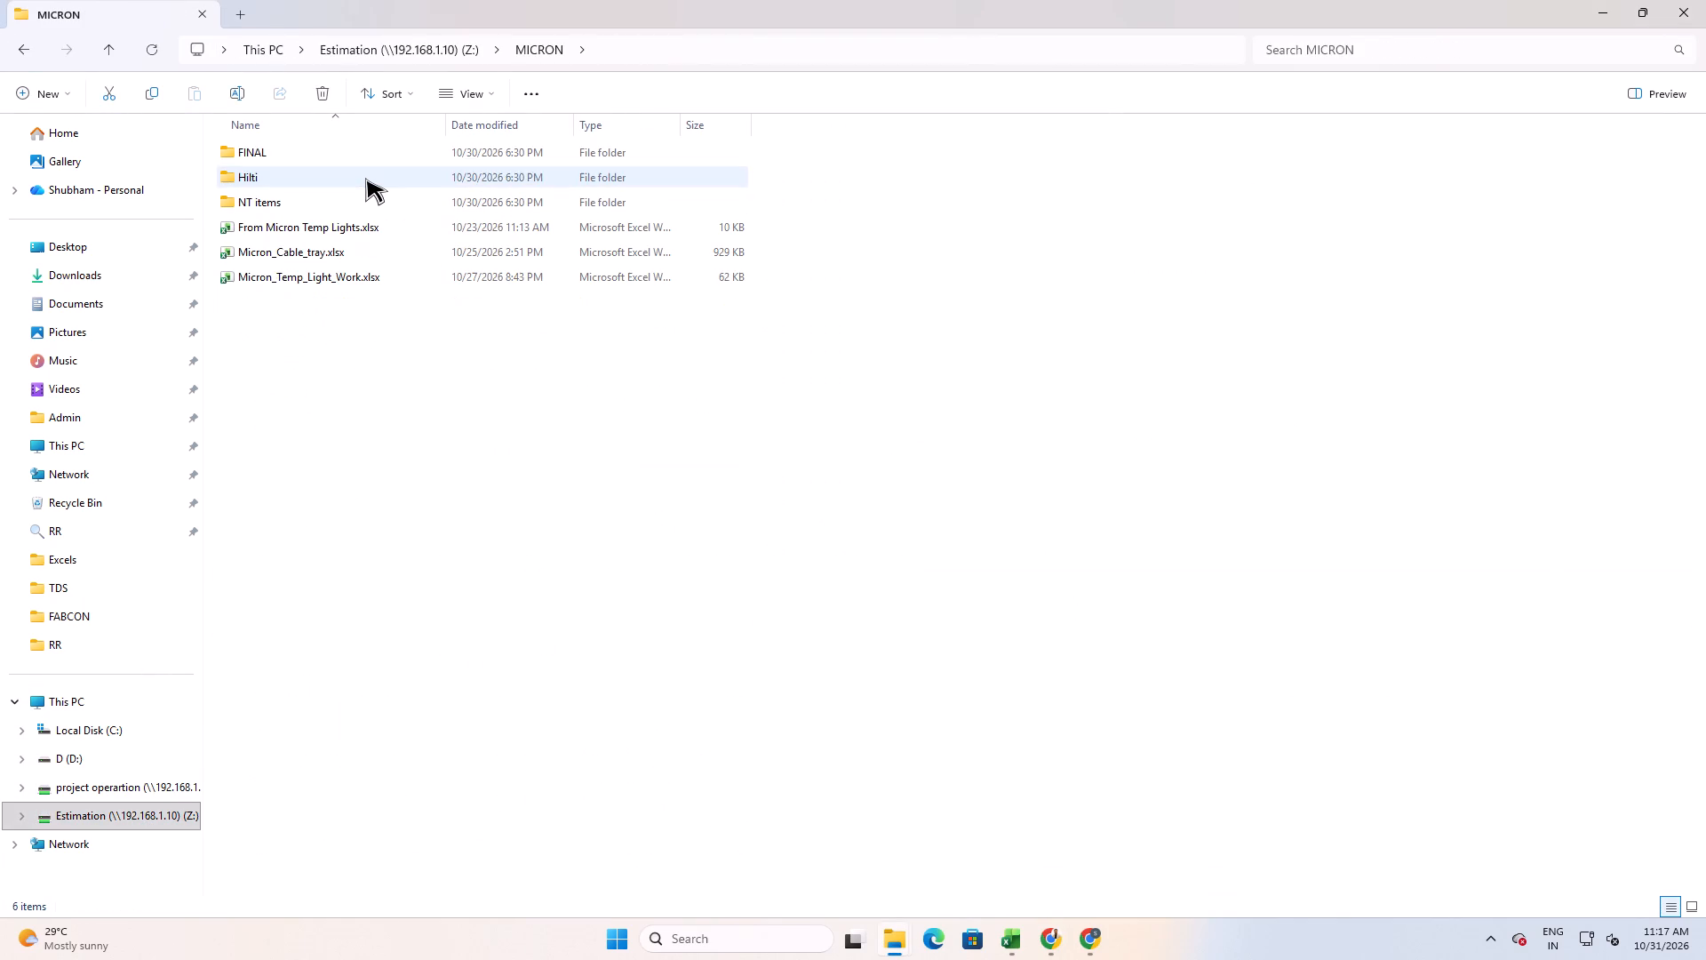
pyautogui.doubleClick(377, 157)
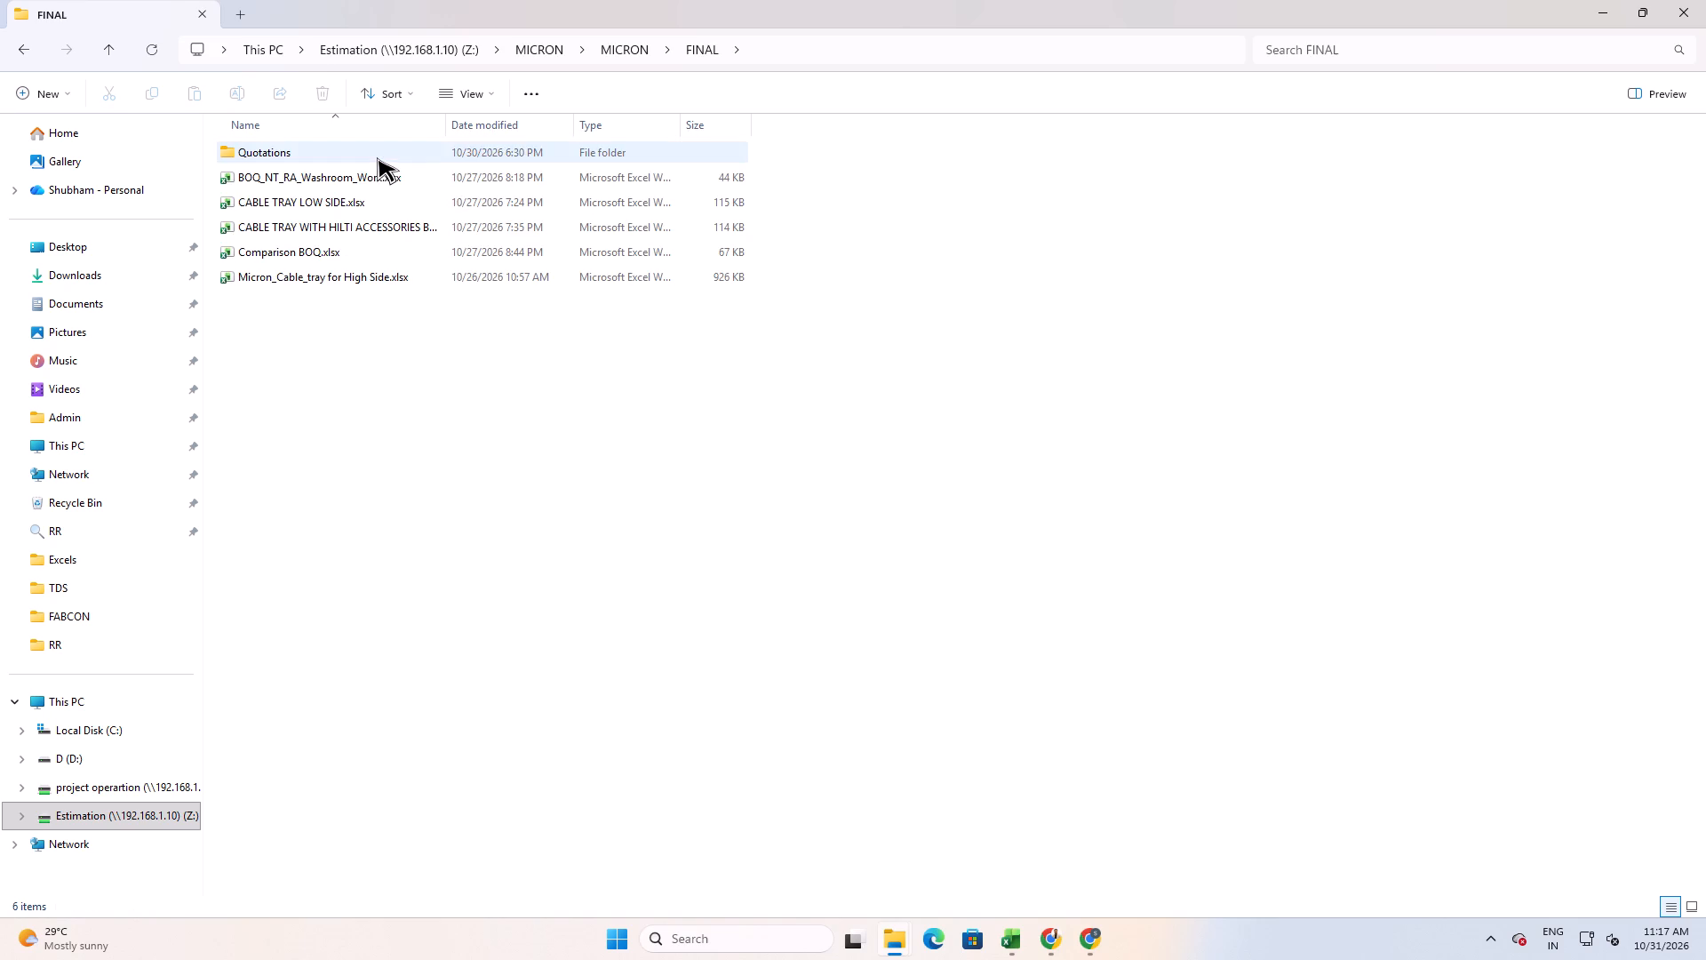
pyautogui.click(357, 273)
pyautogui.click(350, 380)
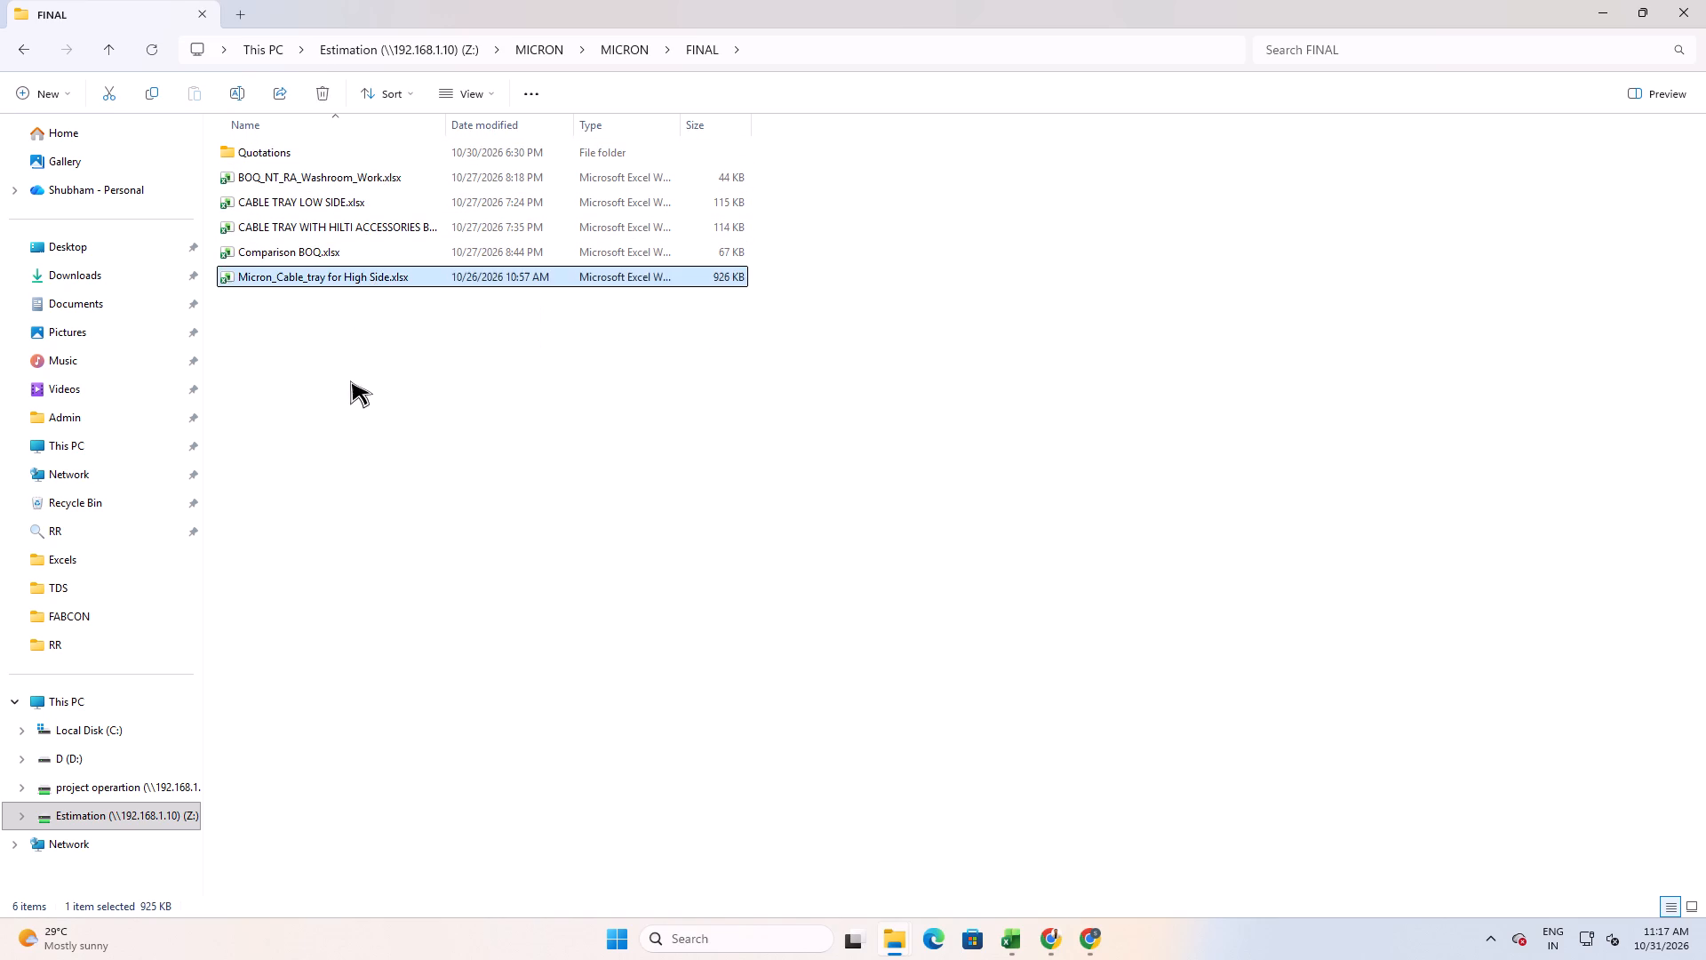
pyautogui.doubleClick(370, 271)
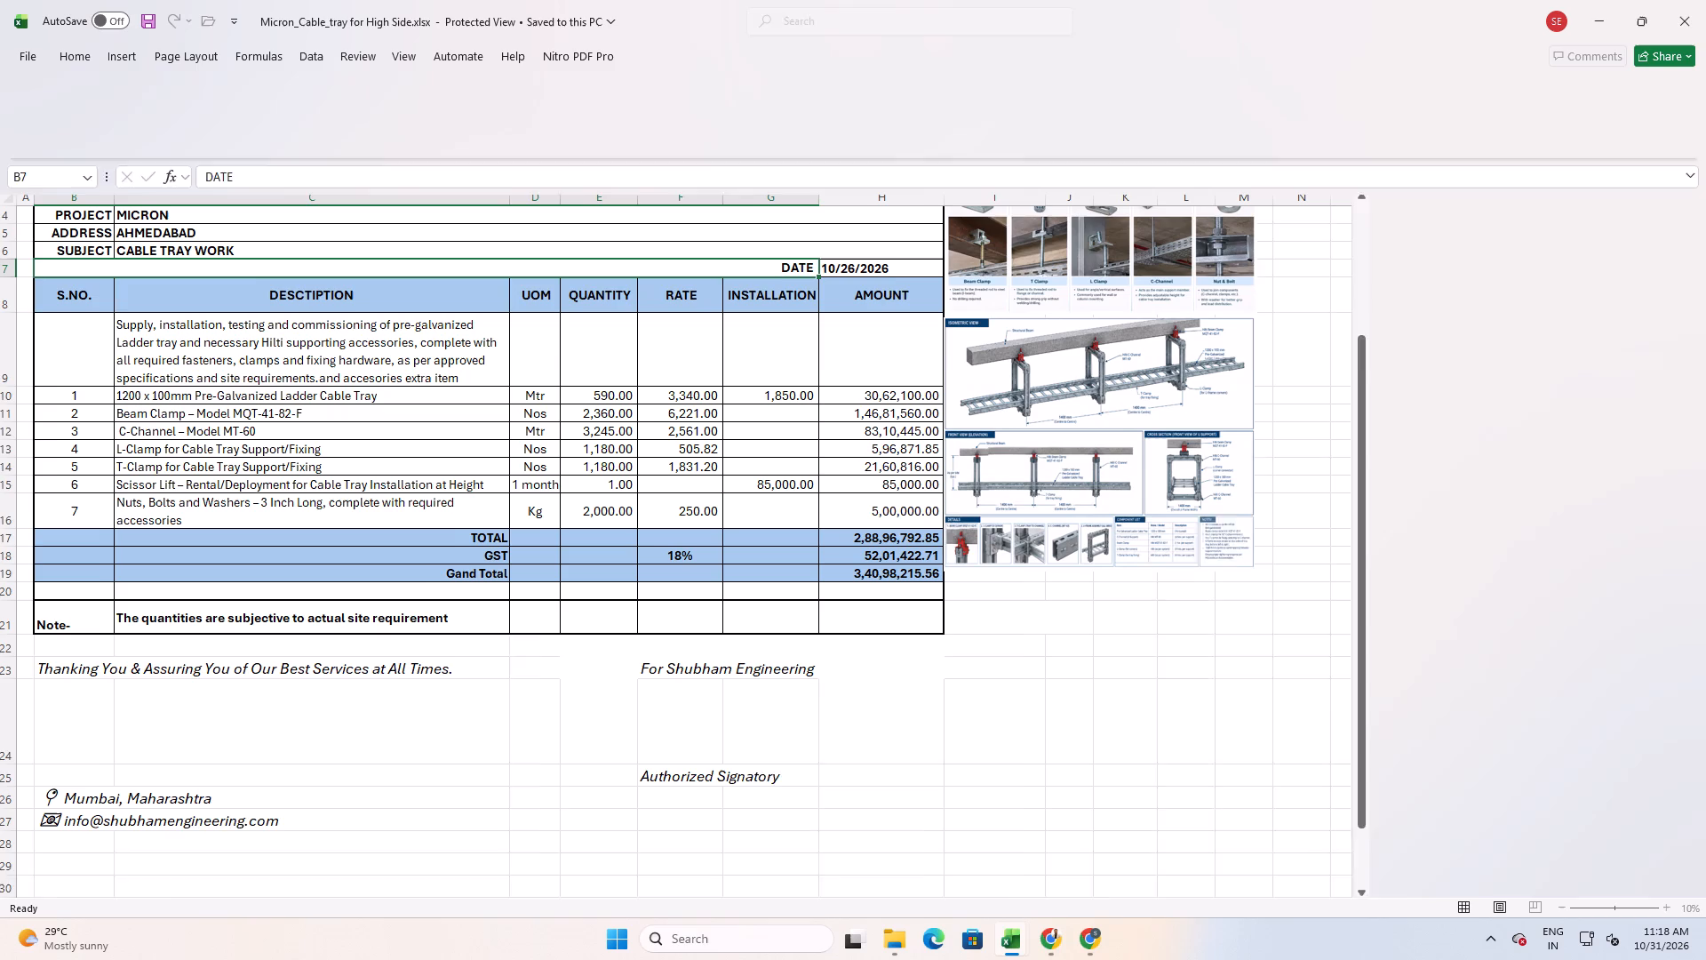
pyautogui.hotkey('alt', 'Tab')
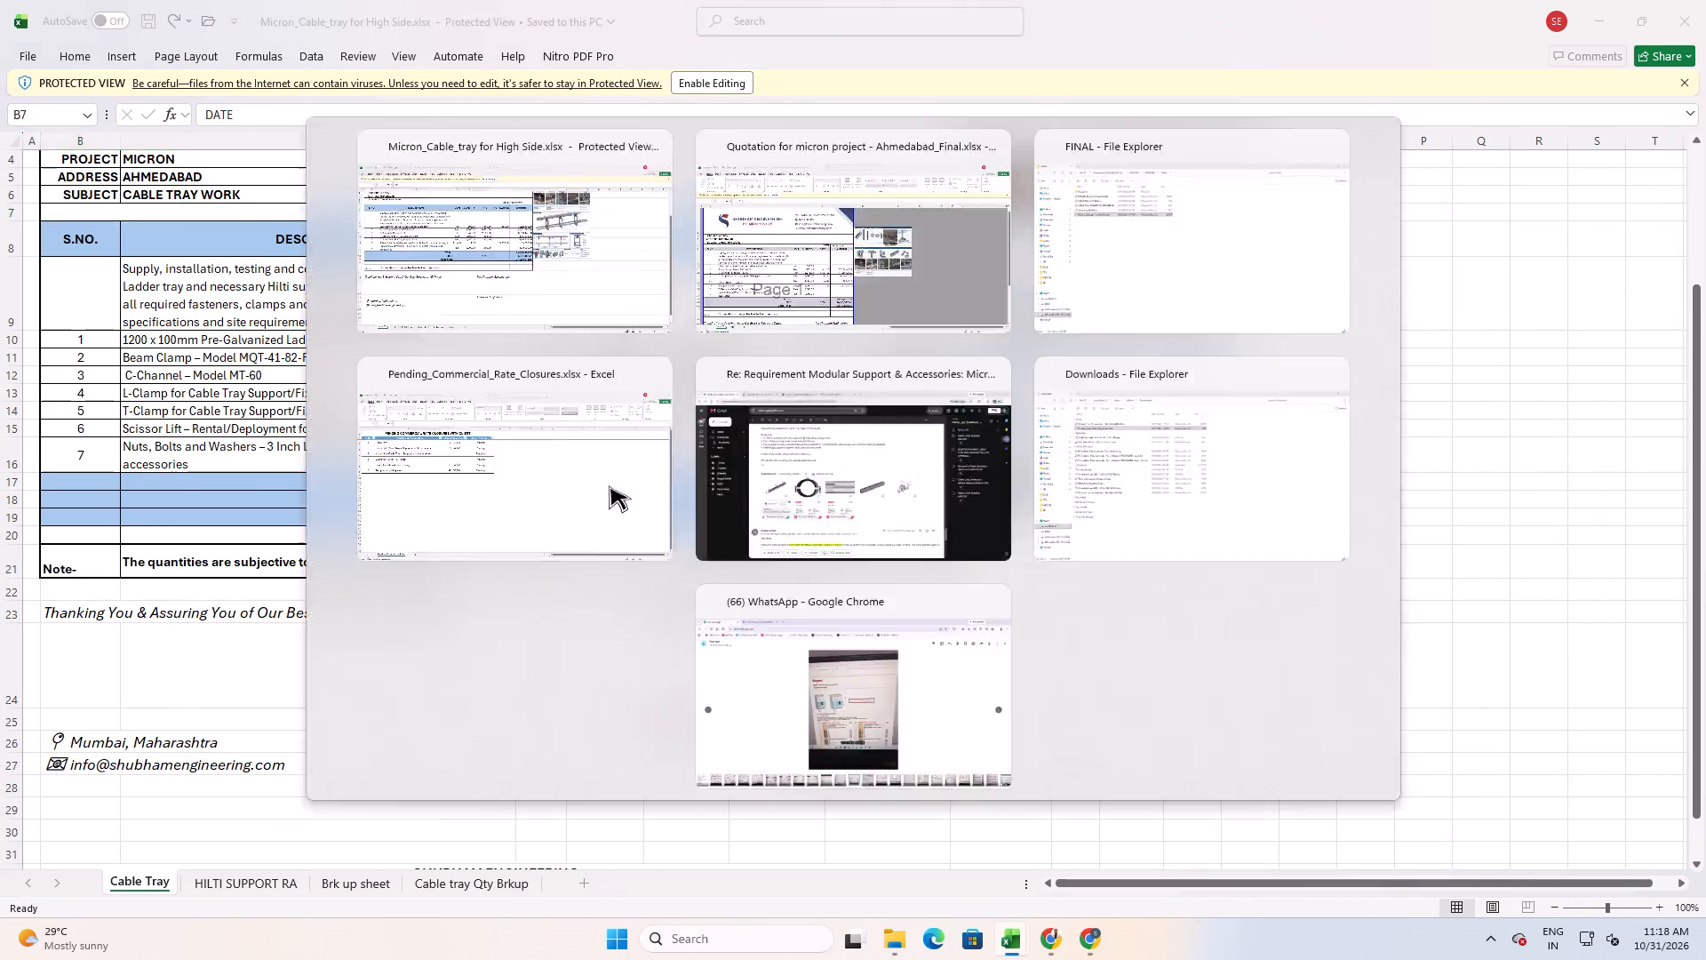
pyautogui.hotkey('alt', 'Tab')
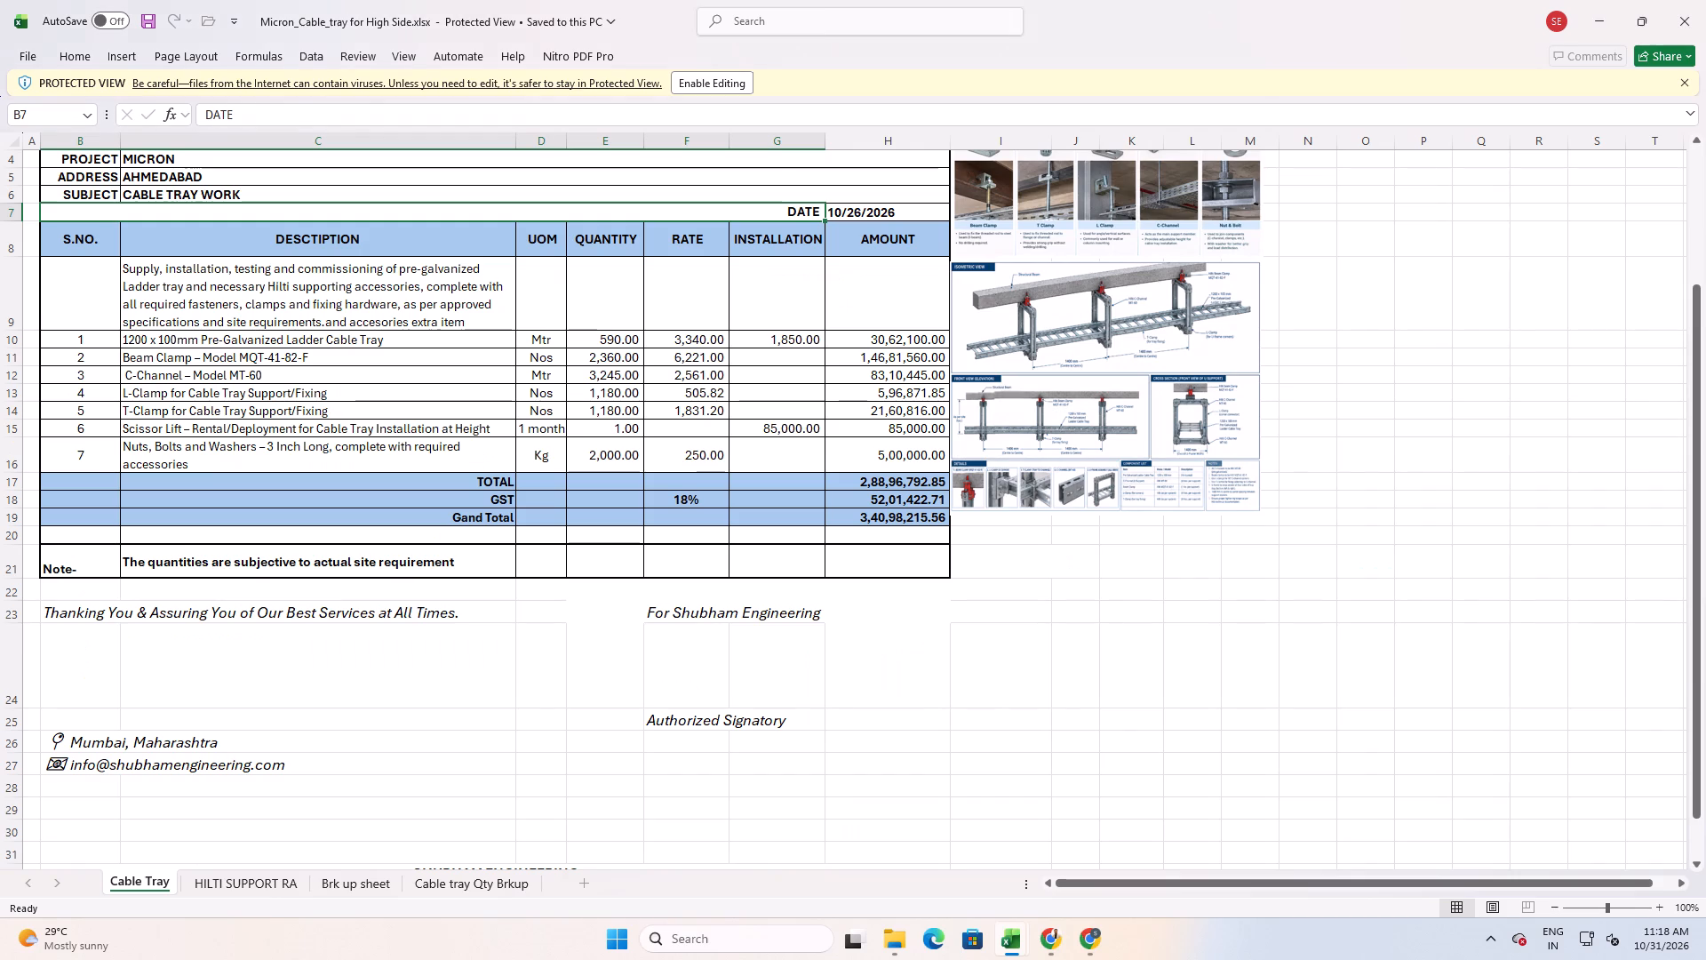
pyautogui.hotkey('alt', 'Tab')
# Set the rate of the 1200 x 100mm Pre-Galvanized Ladder Cable Tray in the Ahmedabad quotation to 1850, matching the High Side file's installation rate.
pyautogui.hotkey('alt', 'Tab')
pyautogui.hotkey('alt', 'Tab')
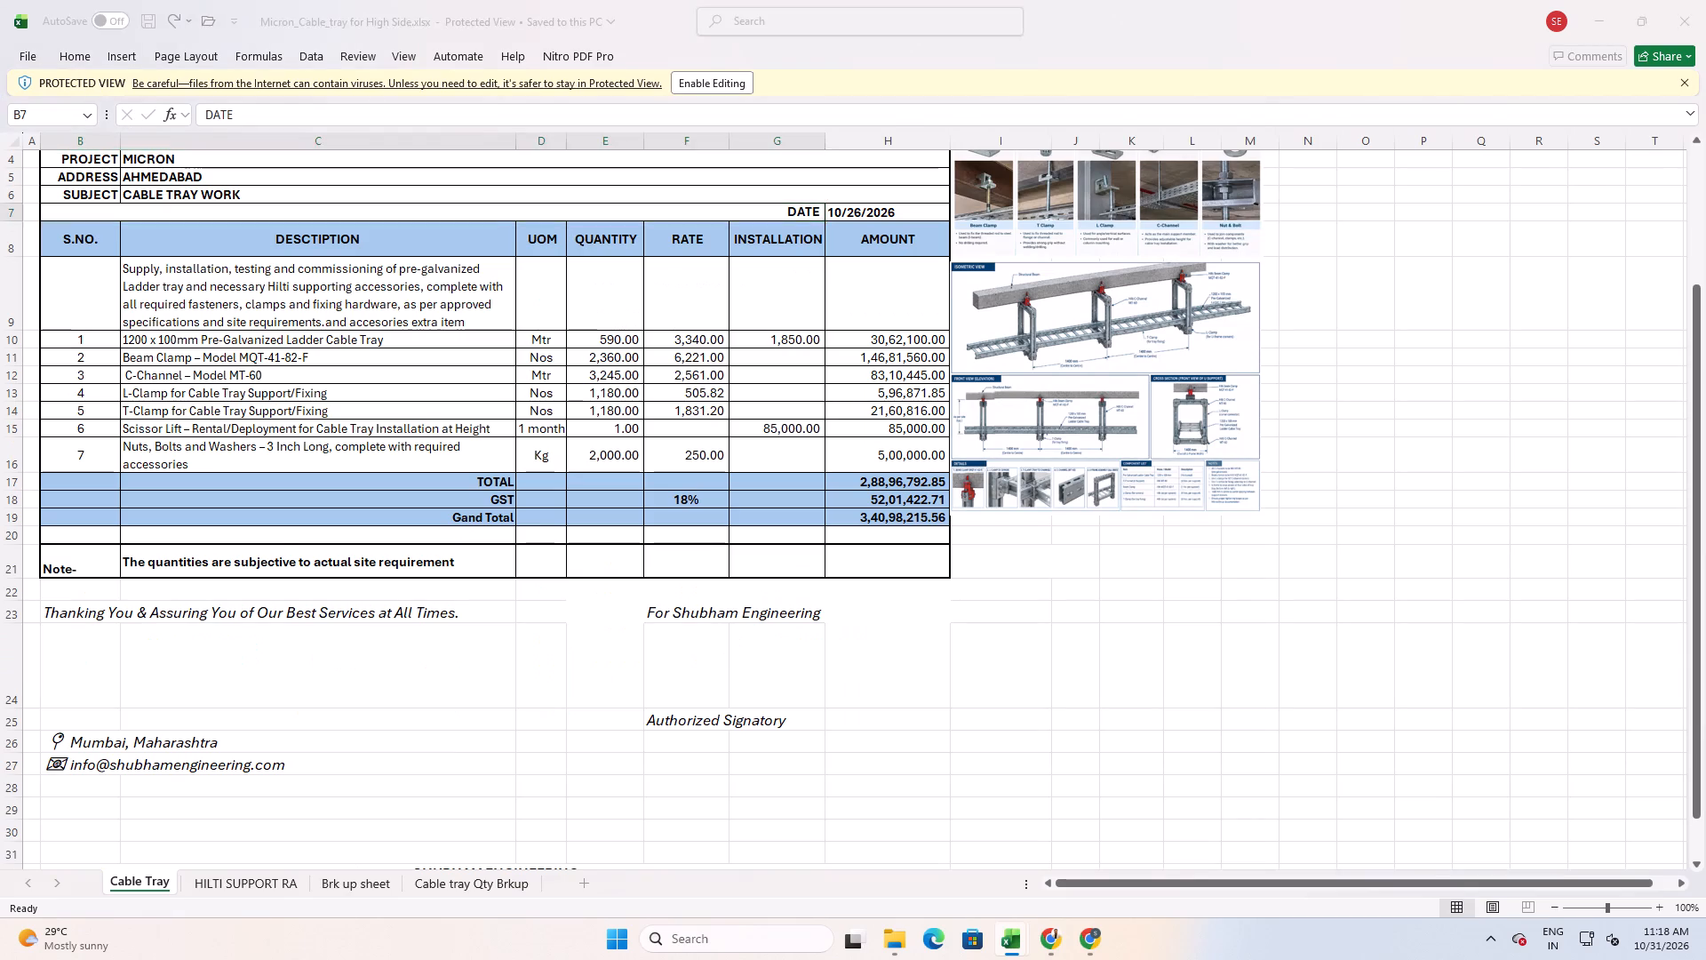
pyautogui.hotkey('alt', 'Tab')
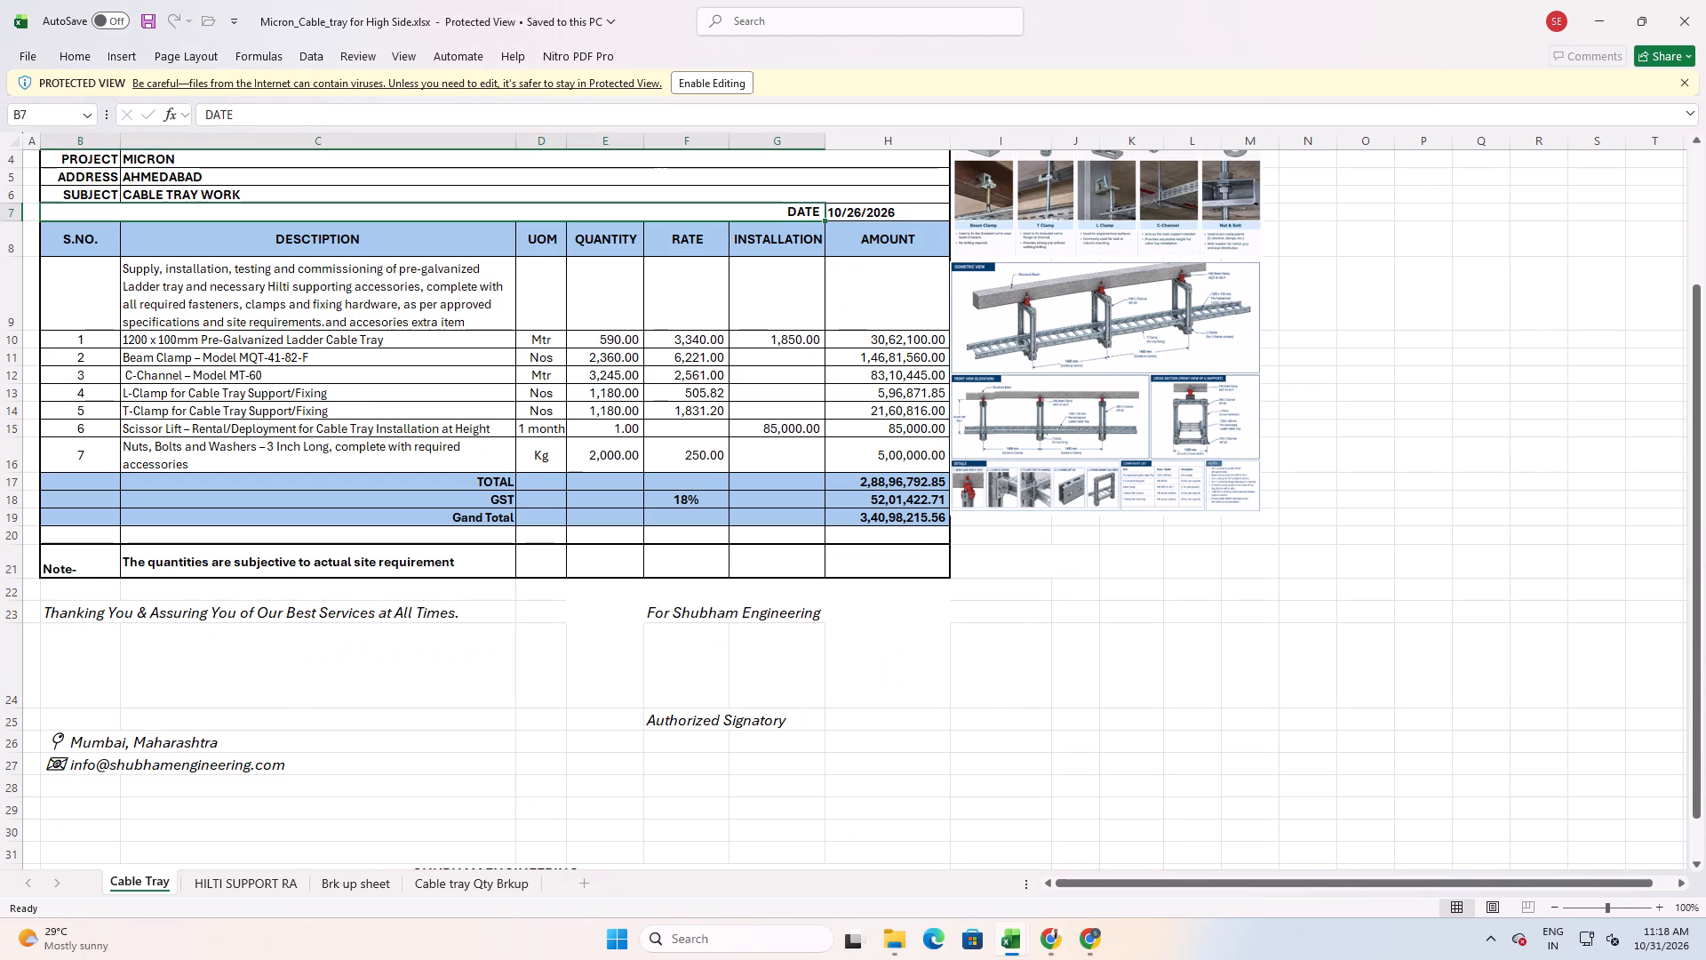
pyautogui.hotkey('alt', 'Tab')
pyautogui.hotkey('alt', 'Tab')
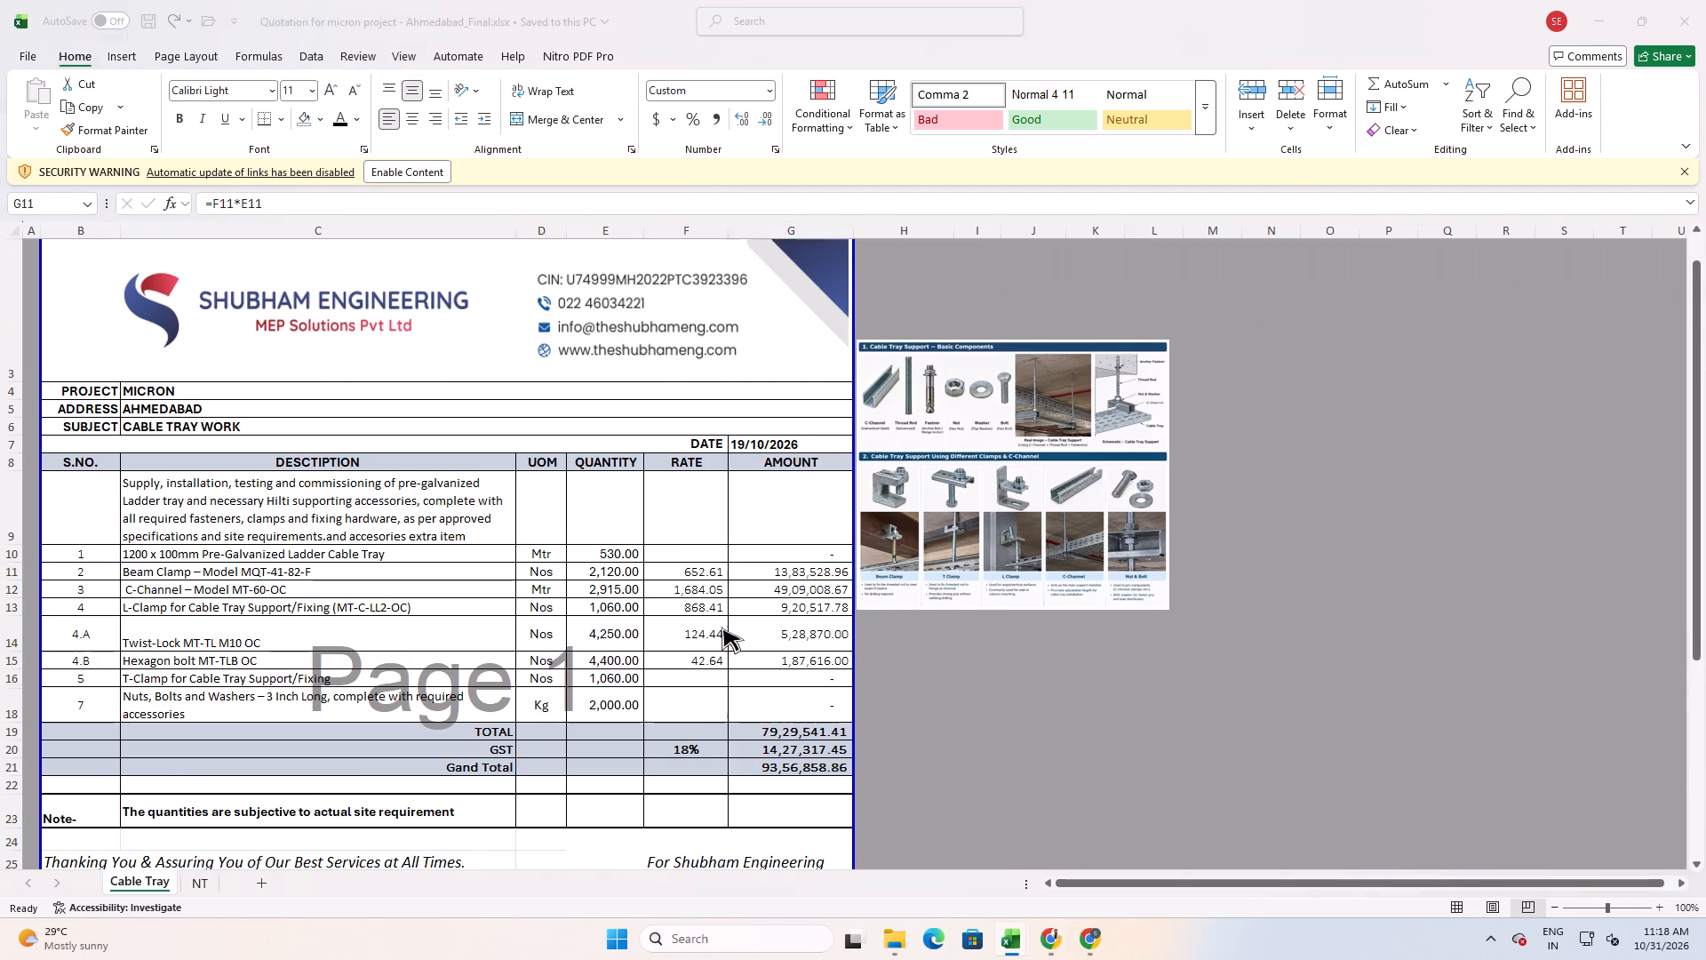
pyautogui.hotkey('alt', 'Tab')
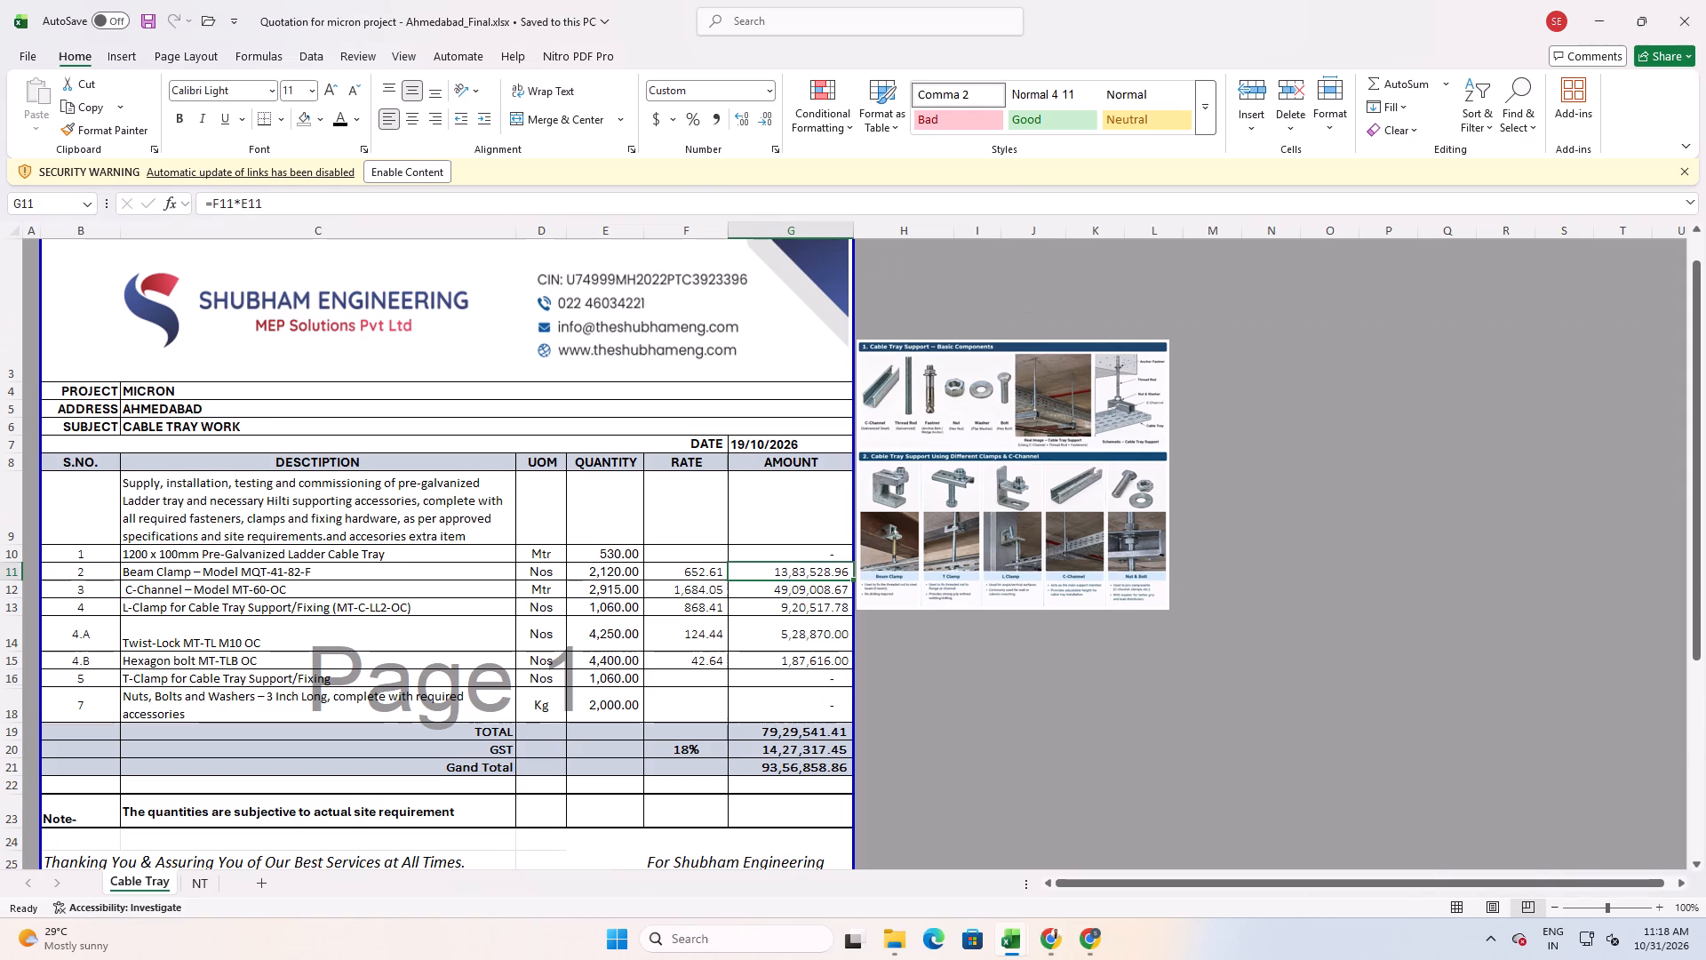
pyautogui.hotkey('alt', 'Tab')
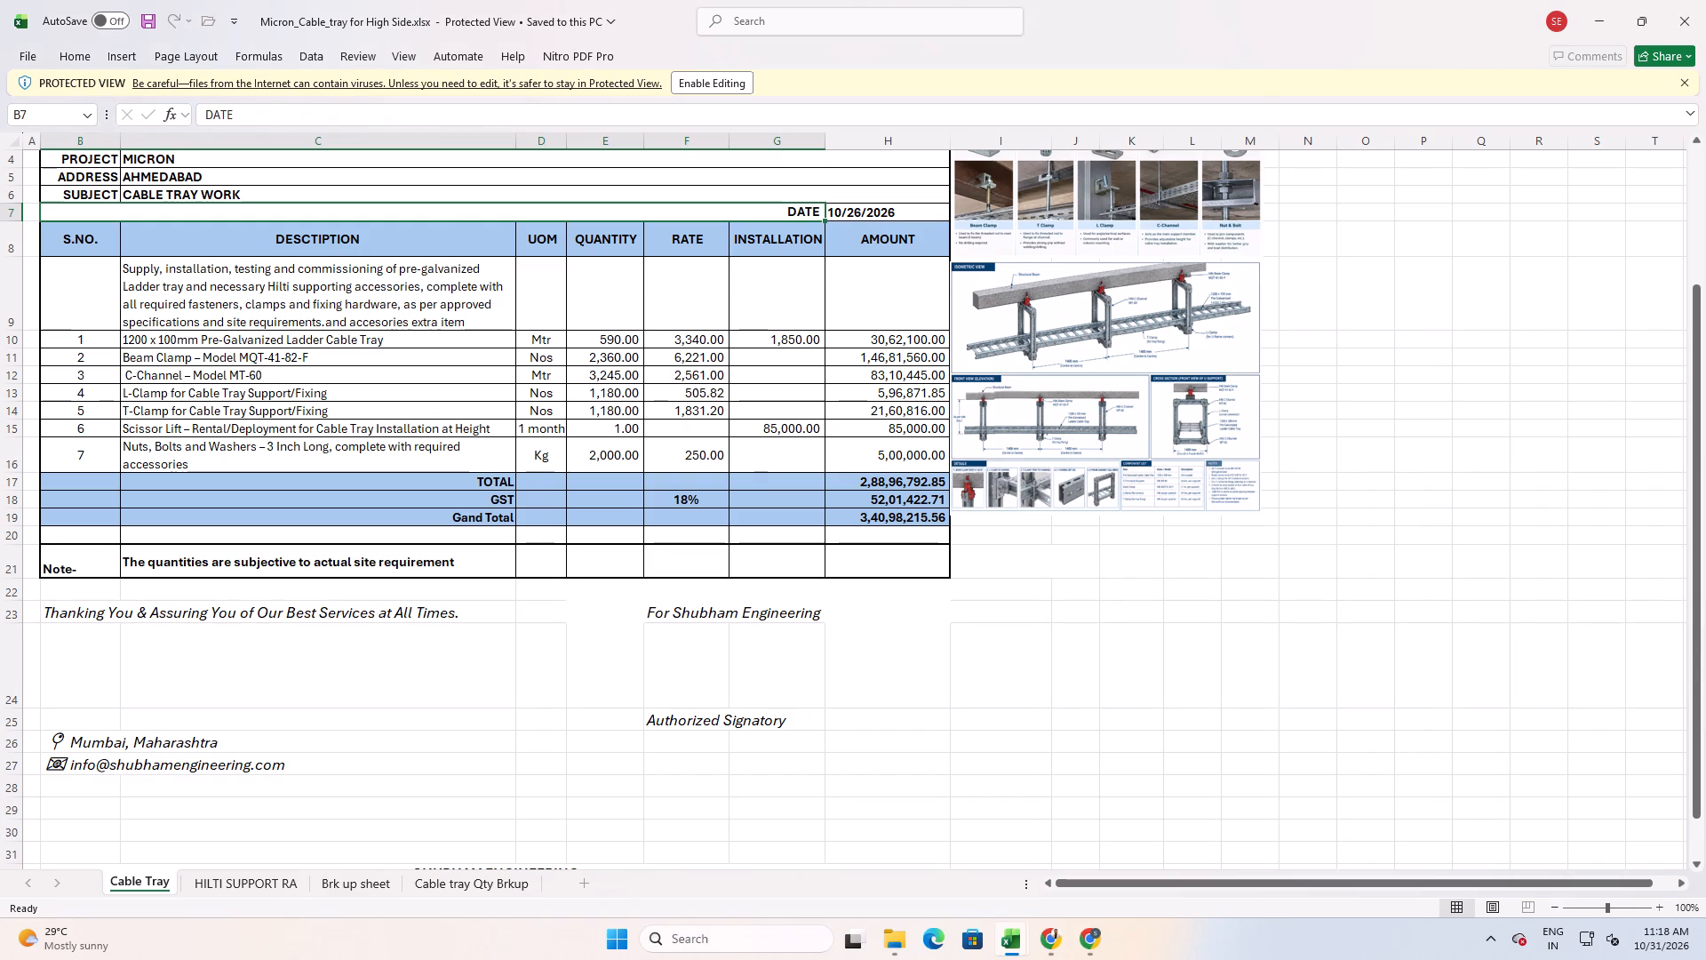
pyautogui.hotkey('alt', 'Tab')
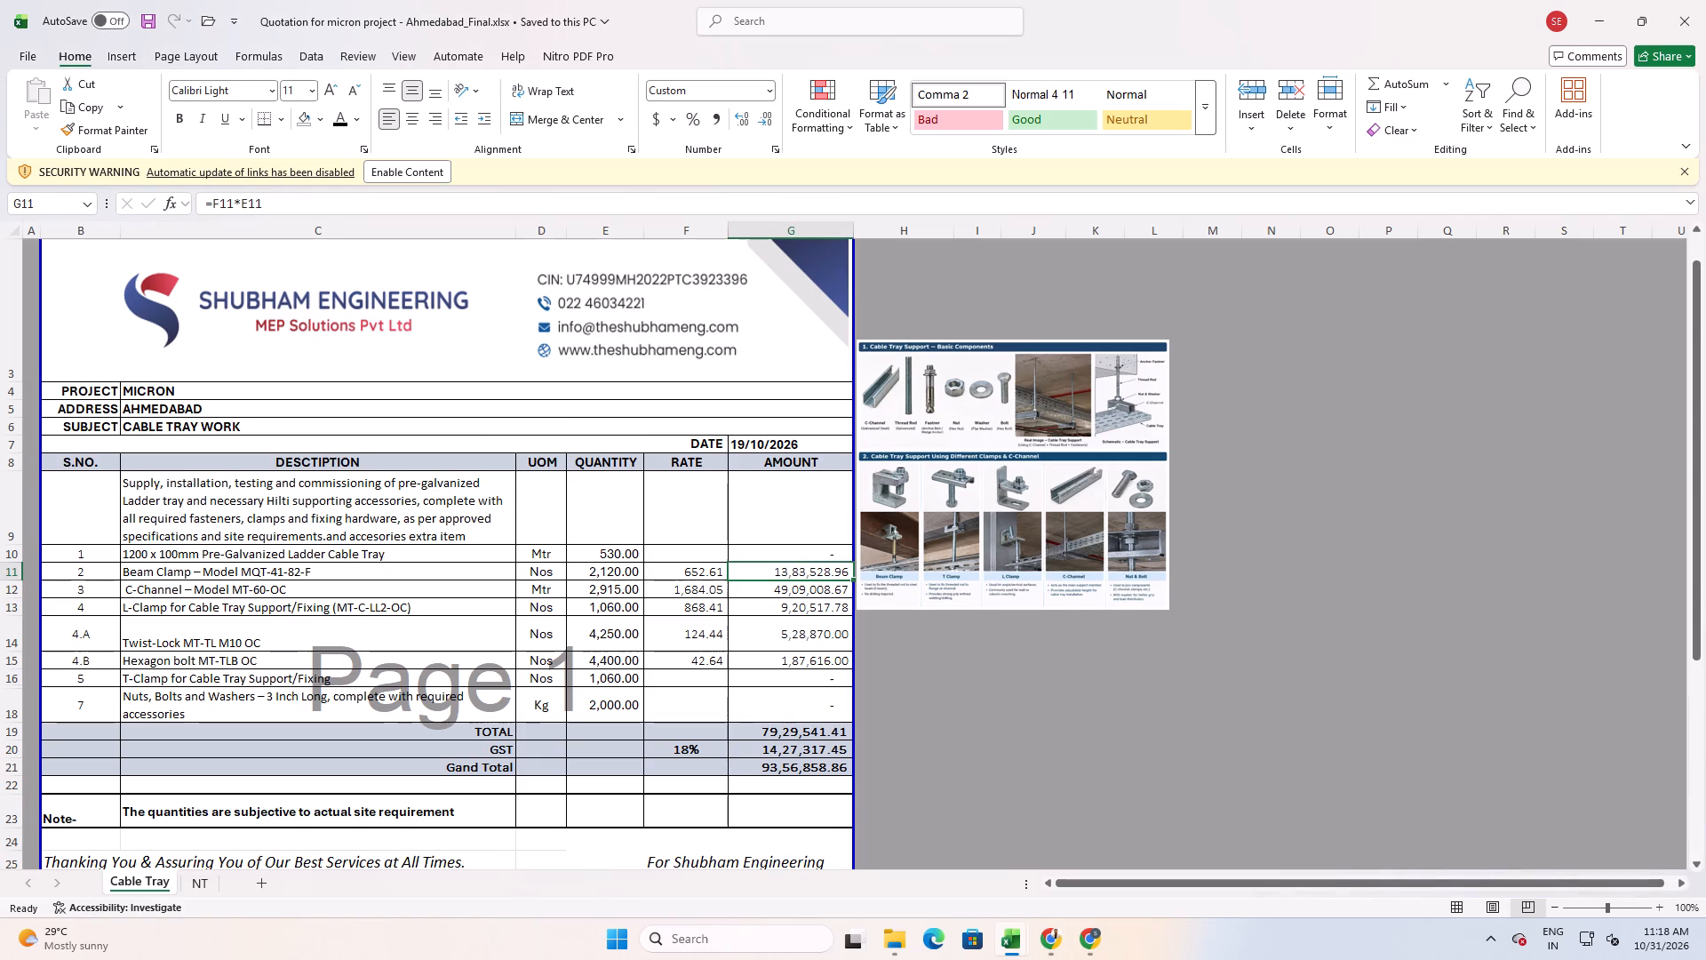
pyautogui.hotkey('alt', 'Tab')
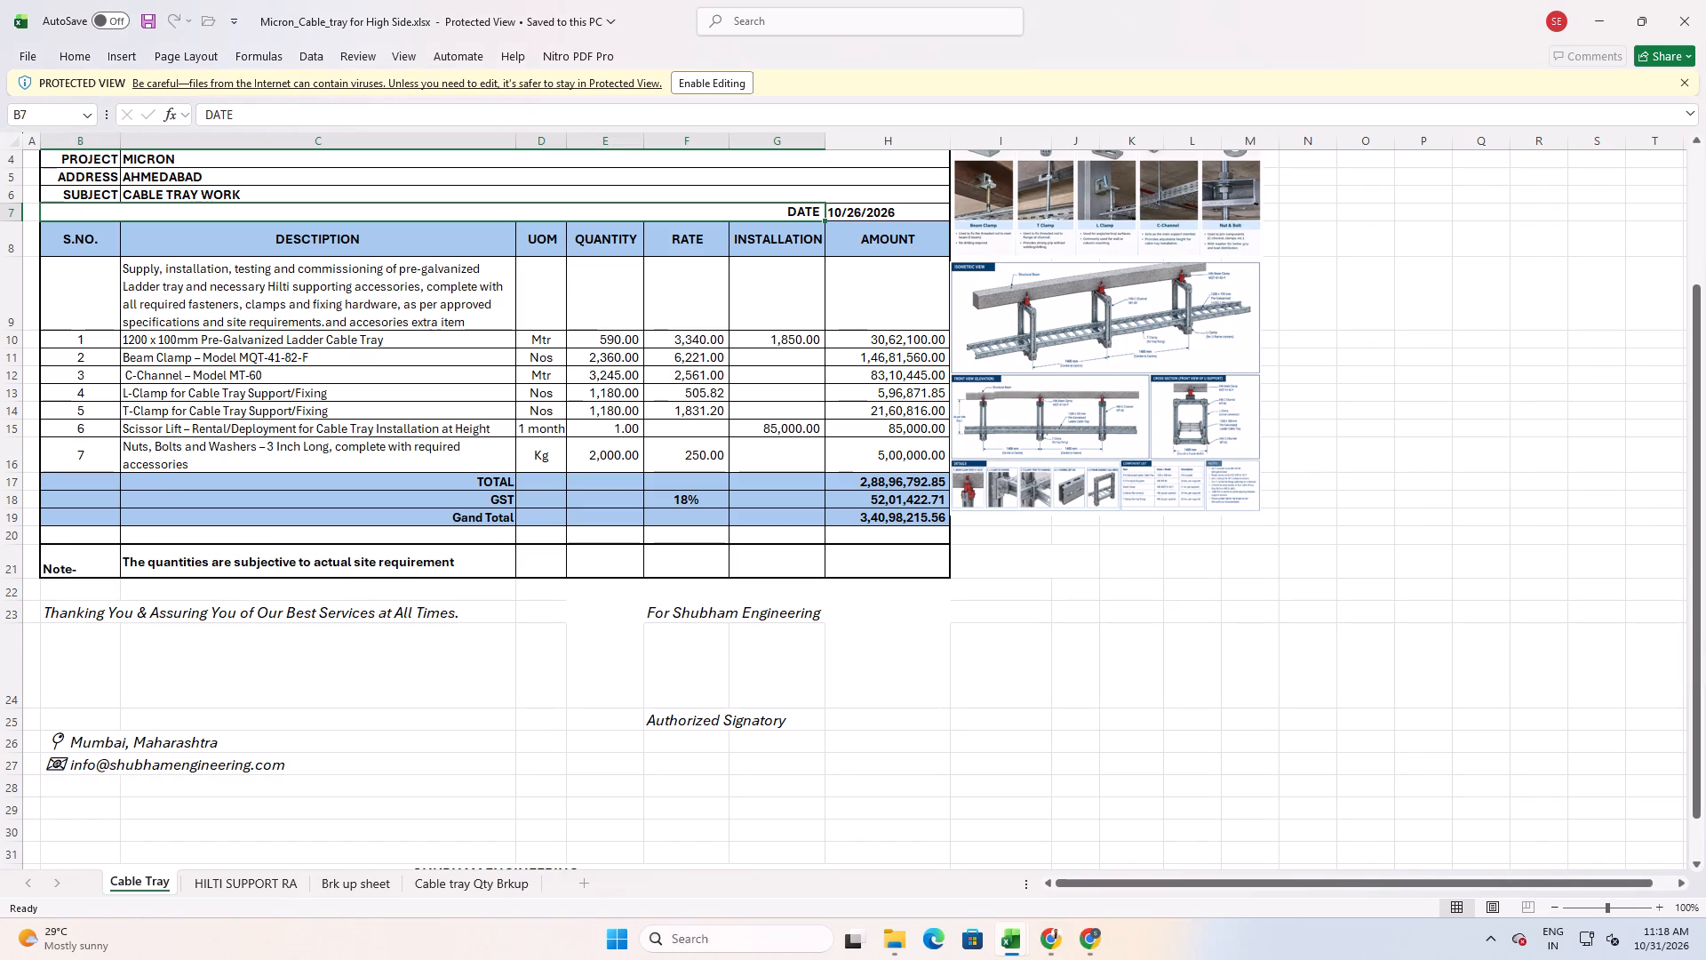
pyautogui.hotkey('alt', 'Tab')
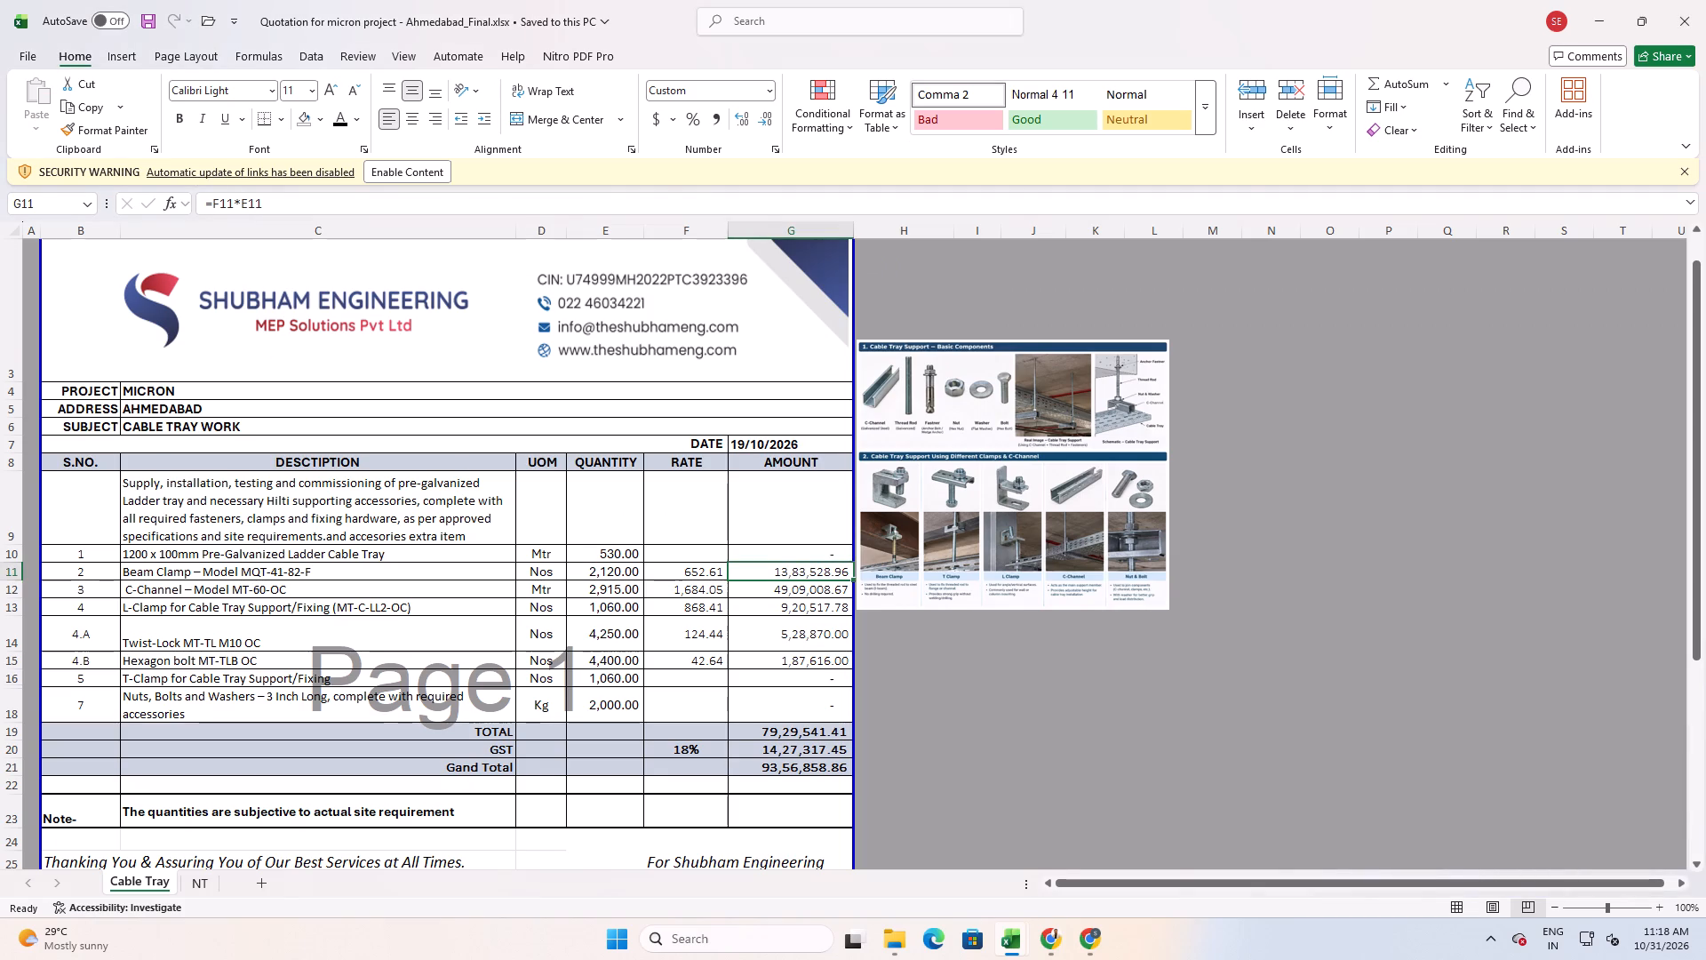
pyautogui.click(693, 553)
pyautogui.write('1850')
pyautogui.press('Return')
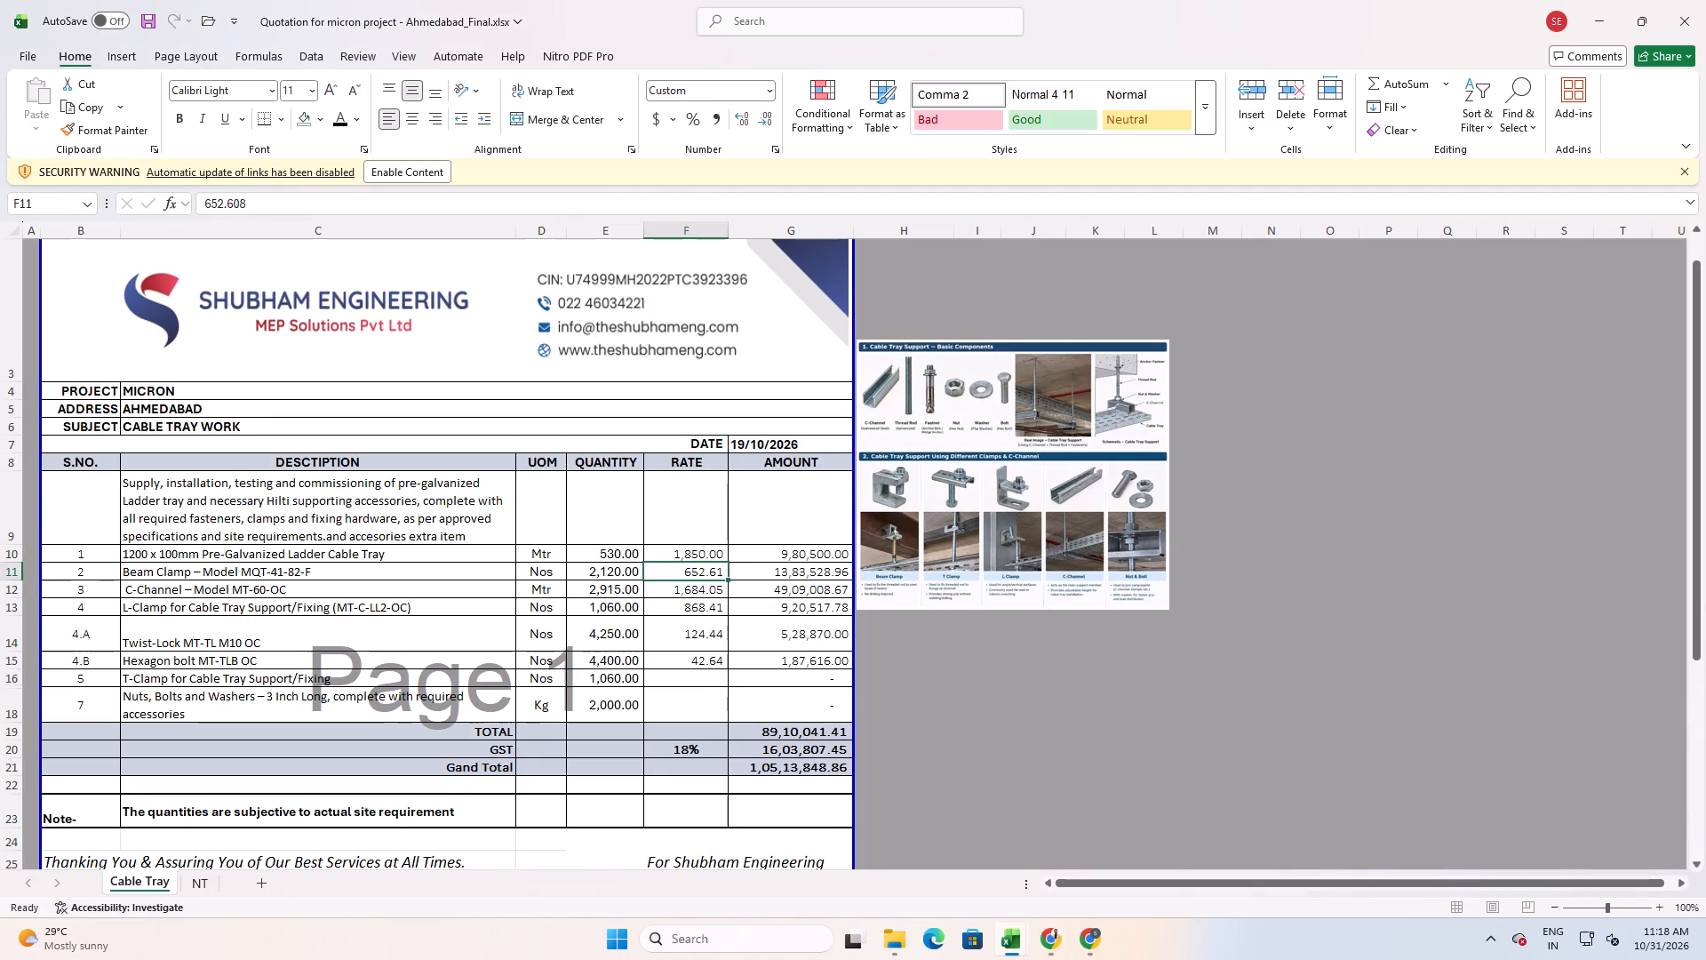
pyautogui.doubleClick(773, 552)
pyautogui.press('Escape')
# Check the source of the 1200 x 100mm ladder cable tray's supply rate in the Micron_Cable_tray for High Side workbook.
pyautogui.hotkey('alt', 'Tab')
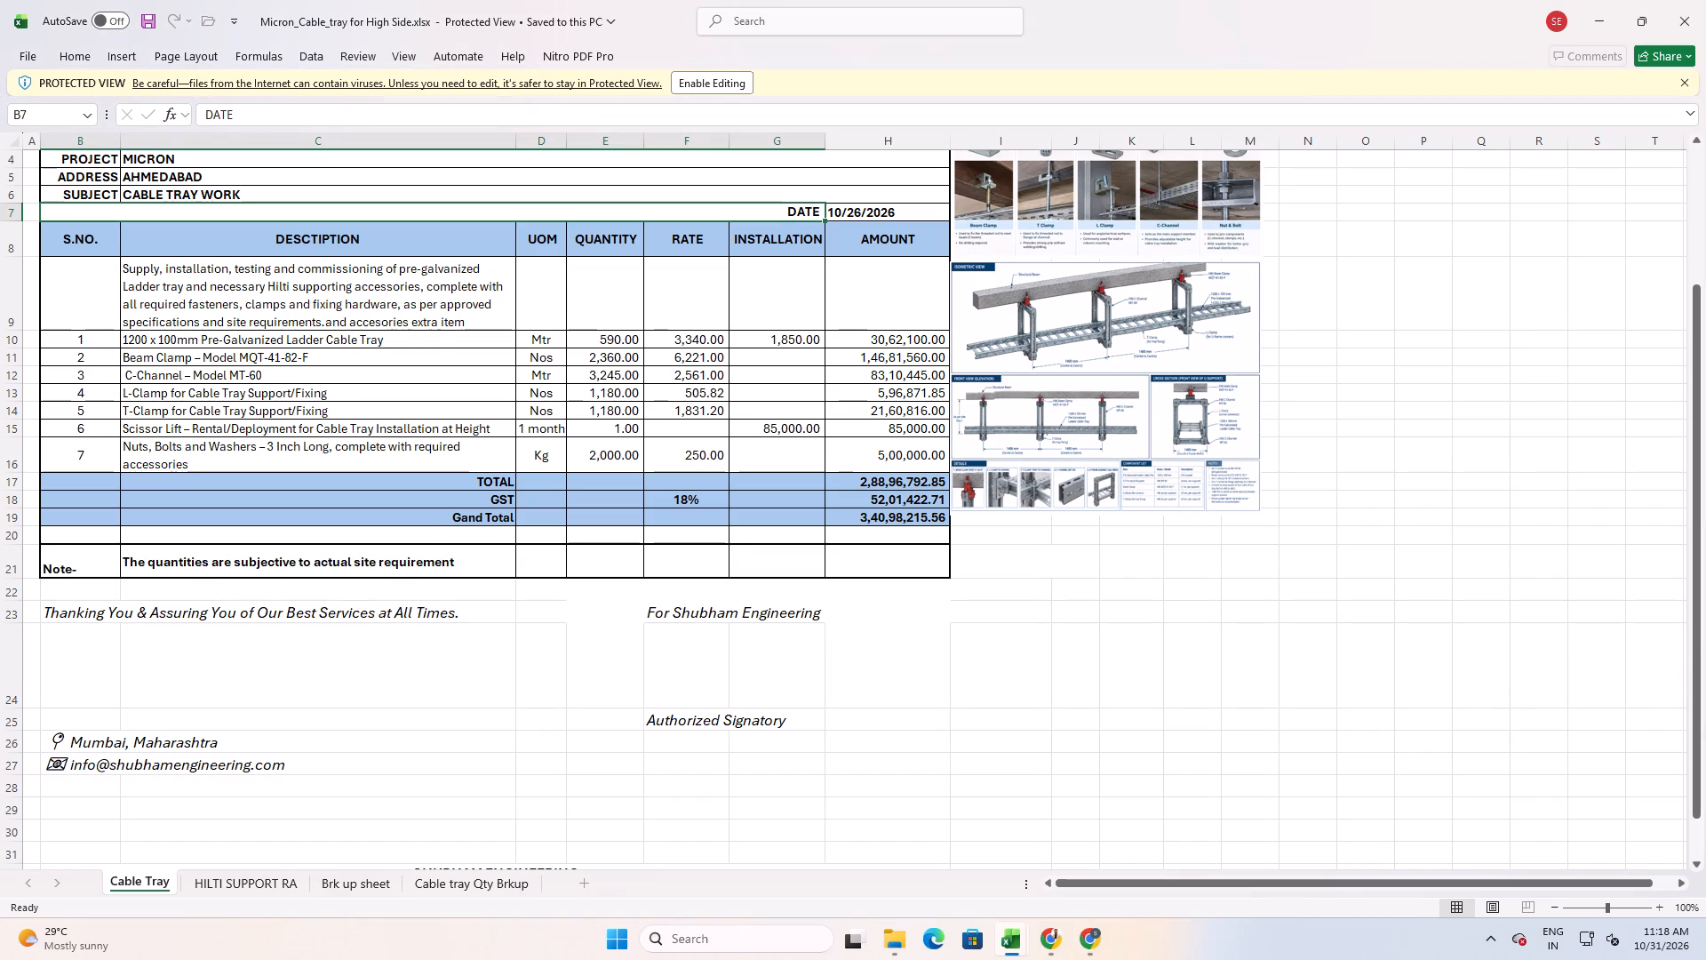
pyautogui.click(721, 342)
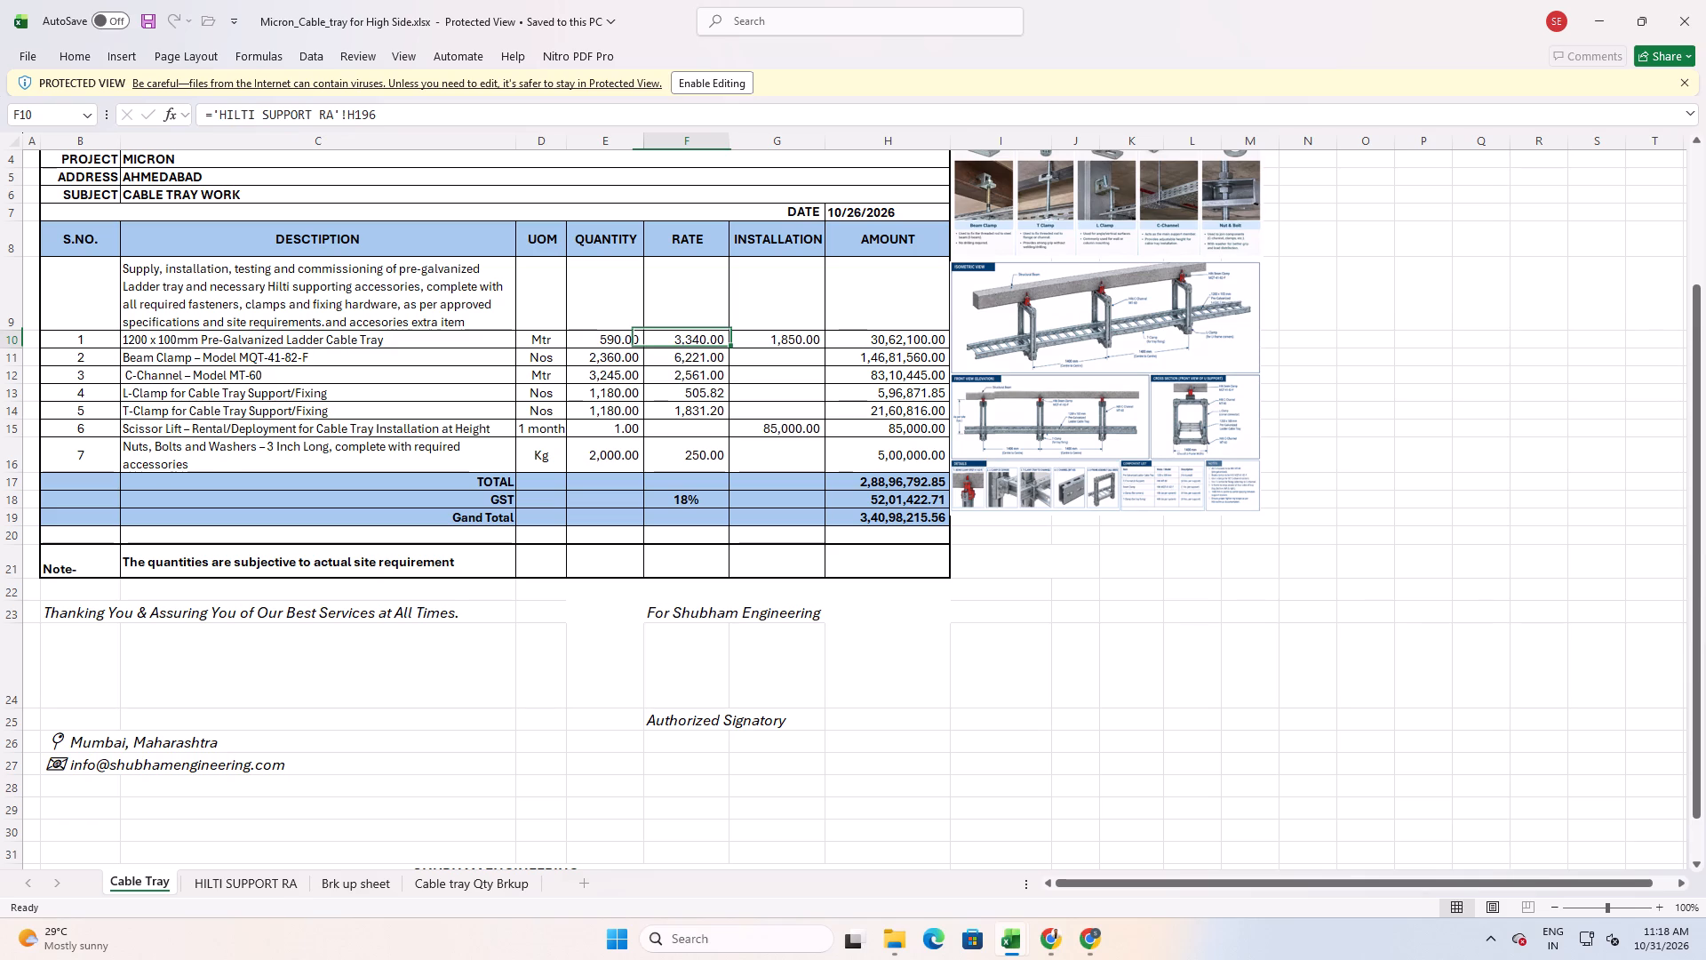
# Switch to File Explorer, open CABLE TRAY LOW SIDE.xlsx from the FINAL folder and review the item rates on its Cable Tray sheet.
pyautogui.hotkey('alt', 'Tab')
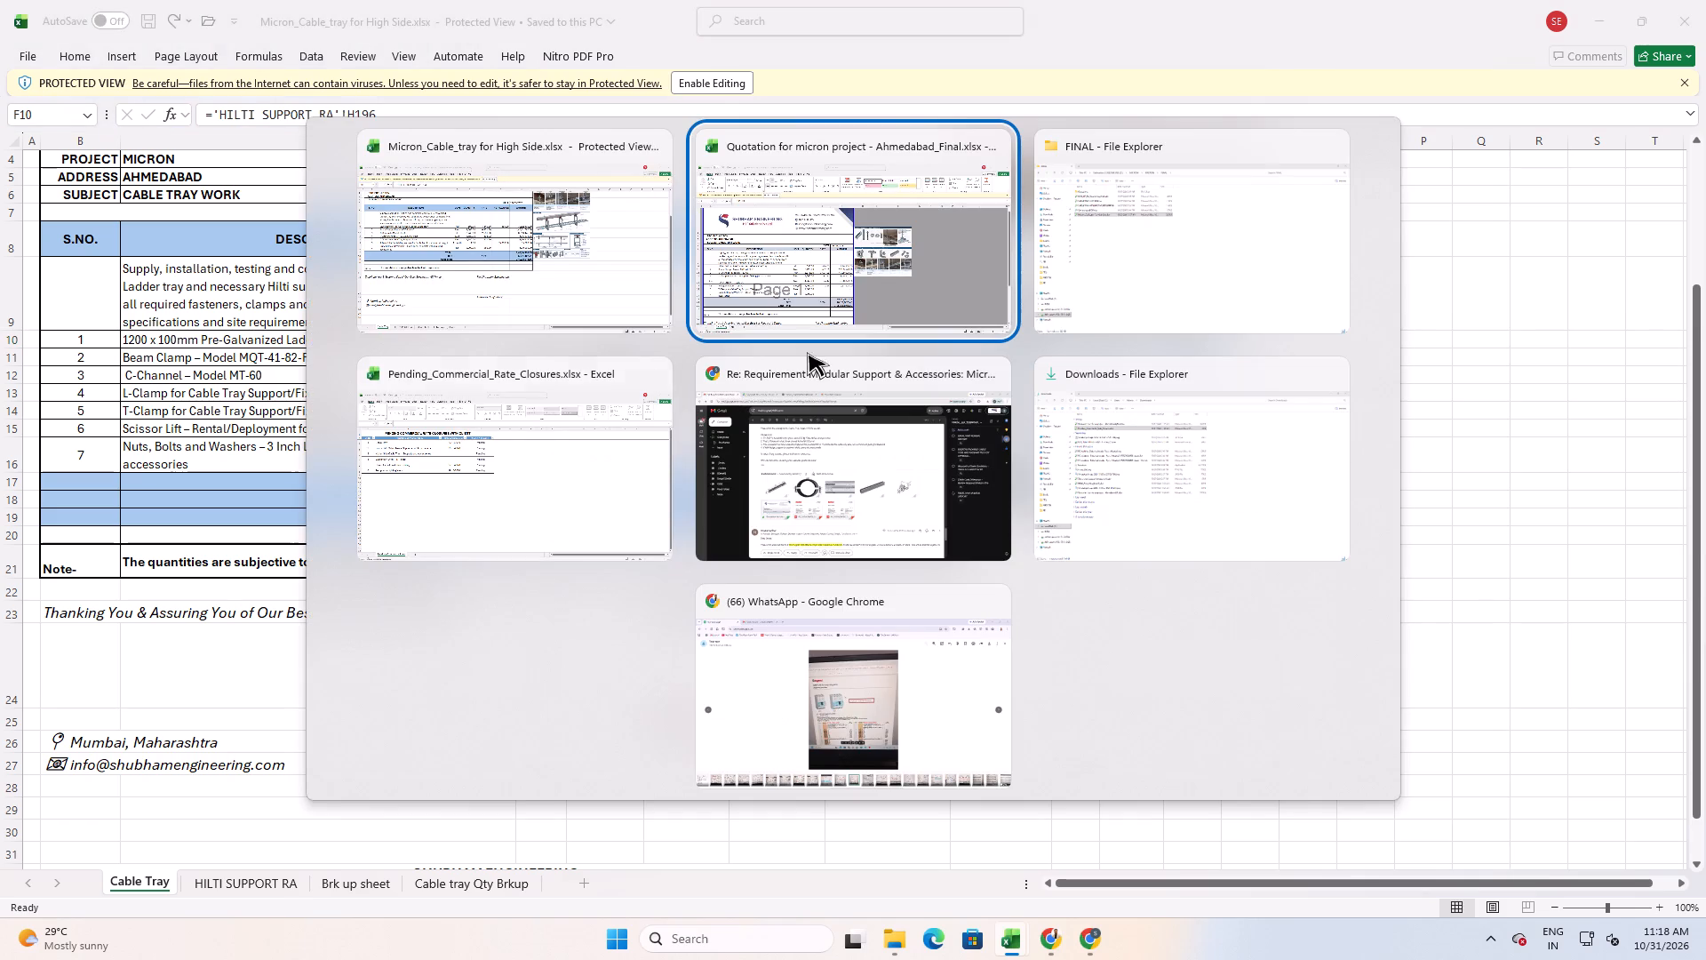
pyautogui.keyDown('alt'); pyautogui.click(1227, 197); pyautogui.keyUp('alt')
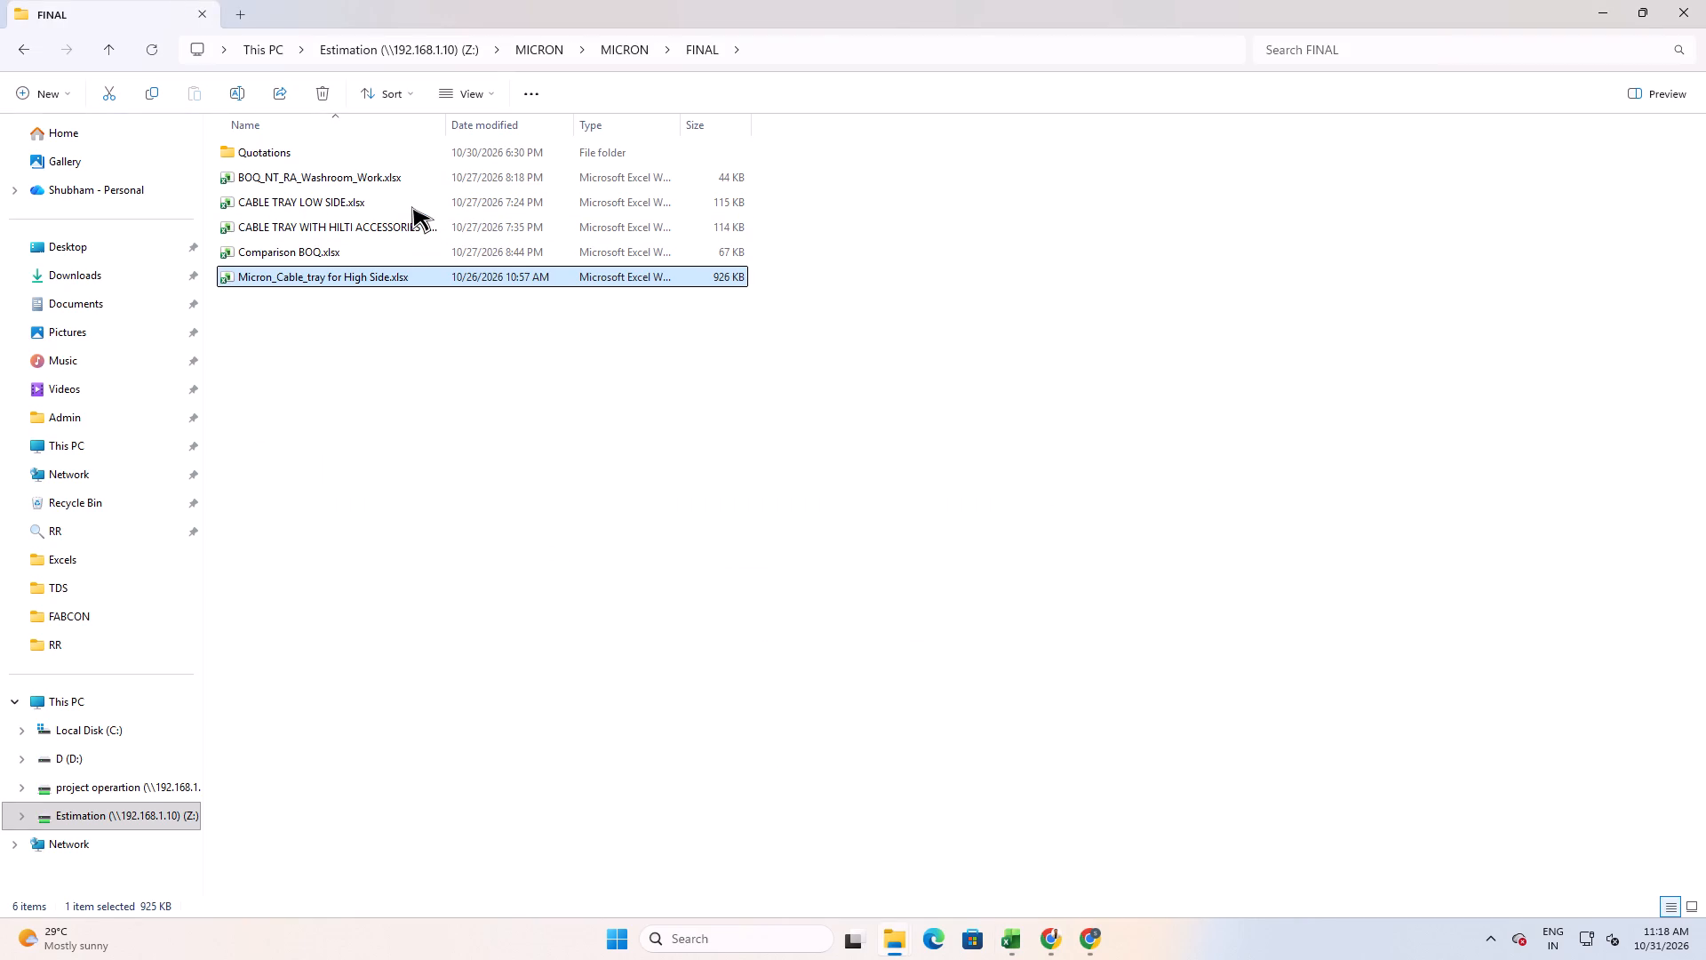
pyautogui.doubleClick(403, 206)
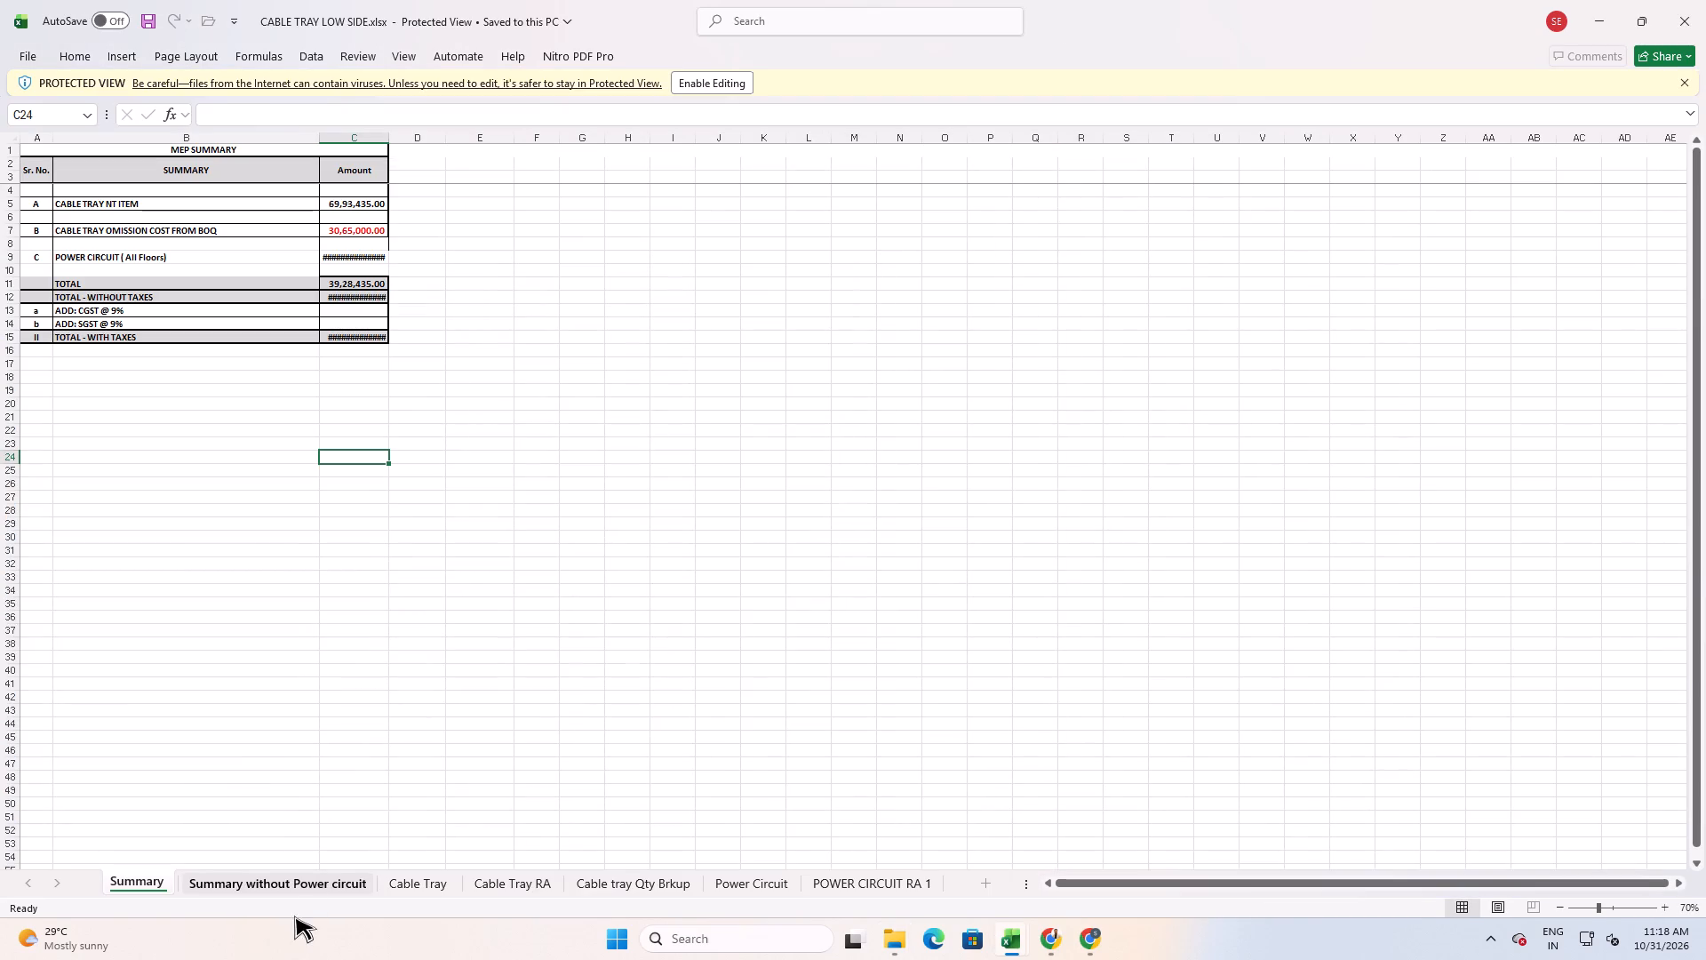
pyautogui.click(426, 876)
pyautogui.scroll(-1, 492, 811)
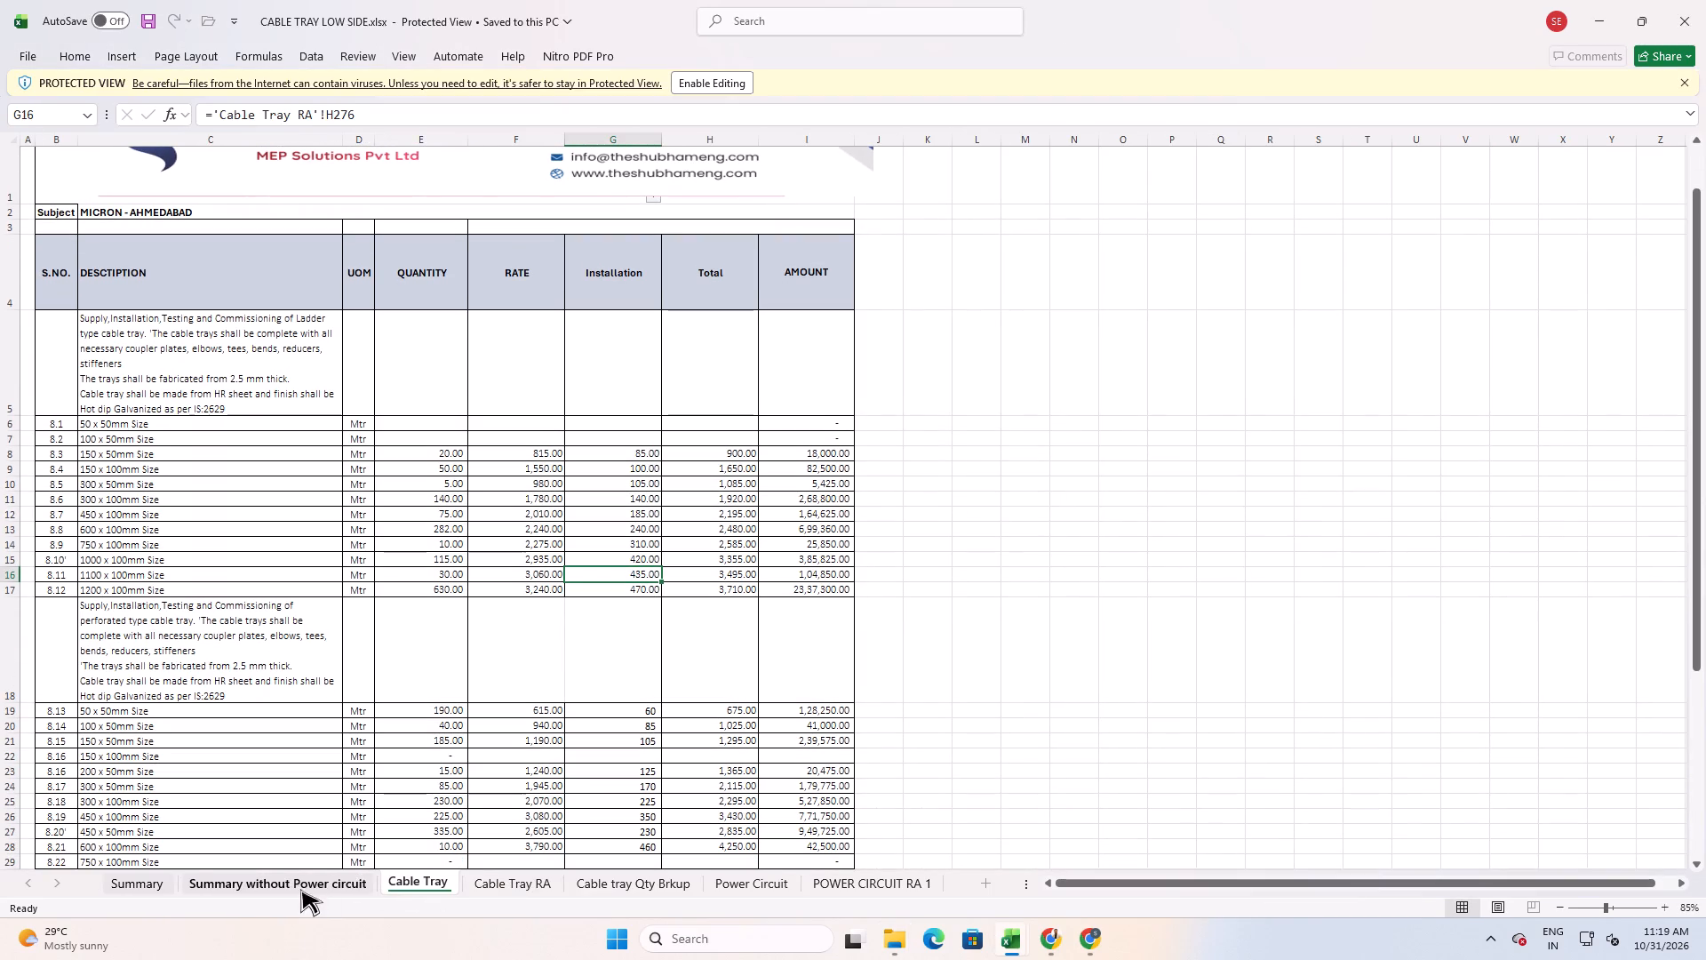
# Compare the cable tray supply and installation rates in Micron_Cable_tray for High Side.xlsx with those in CABLE TRAY LOW SIDE.xlsx.
pyautogui.hotkey('alt', 'Tab')
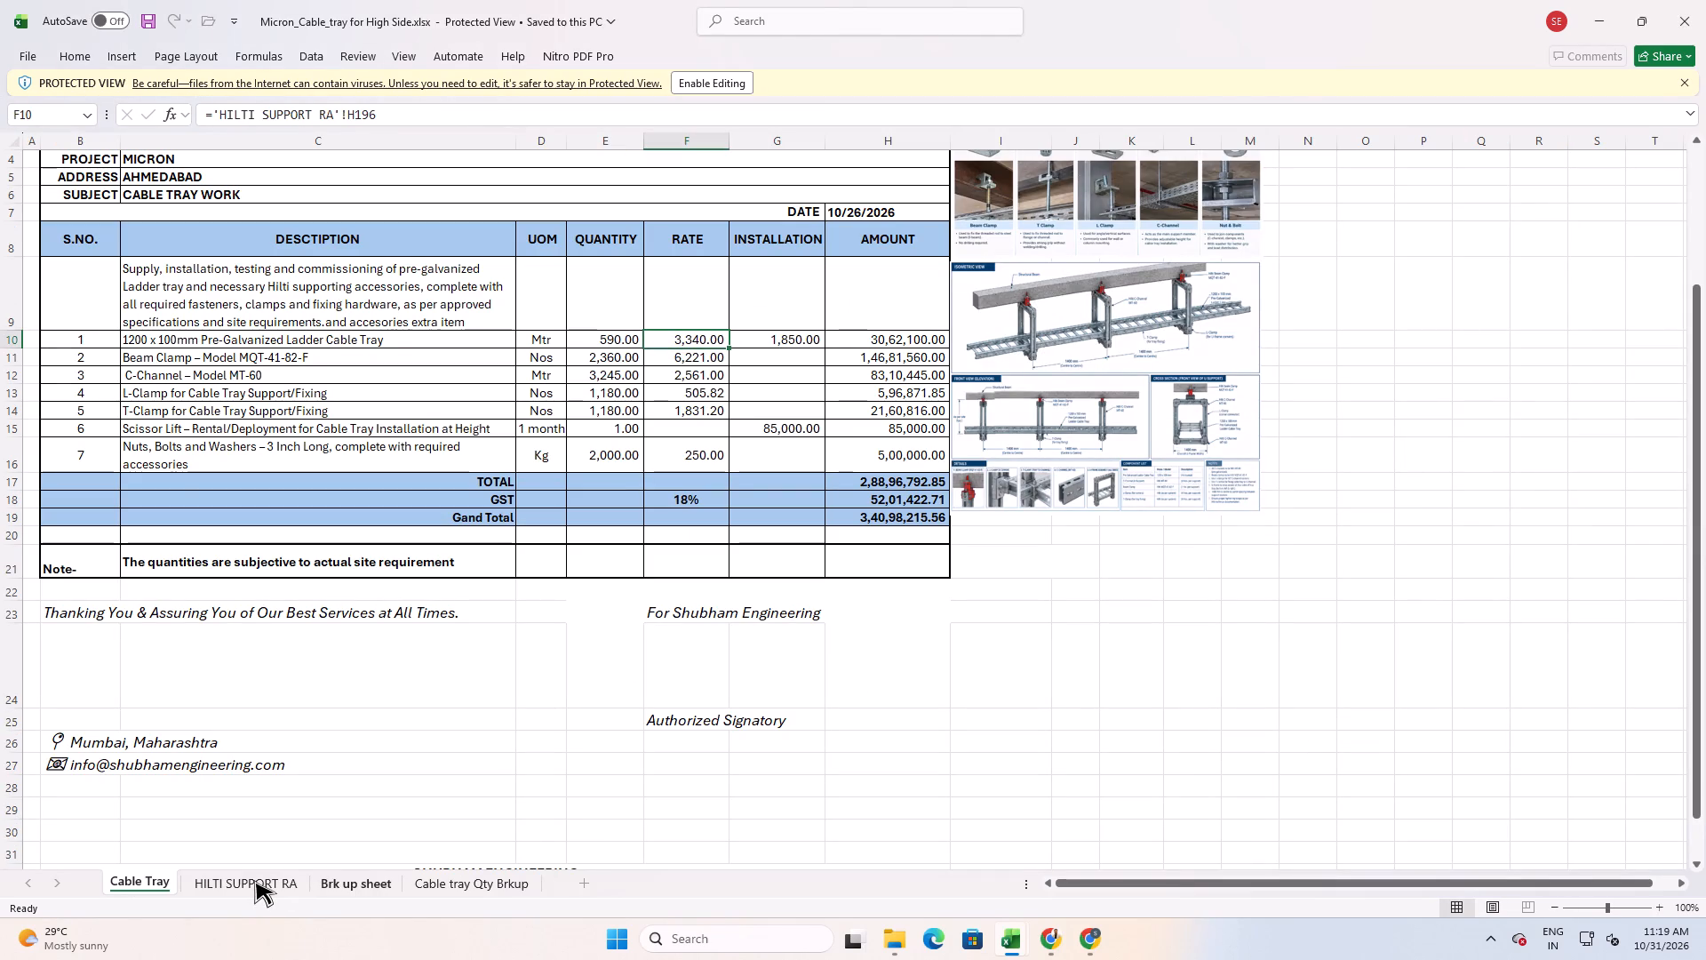
pyautogui.hotkey('alt', 'Tab')
pyautogui.scroll(-2, 437, 629)
pyautogui.scroll(2, 437, 652)
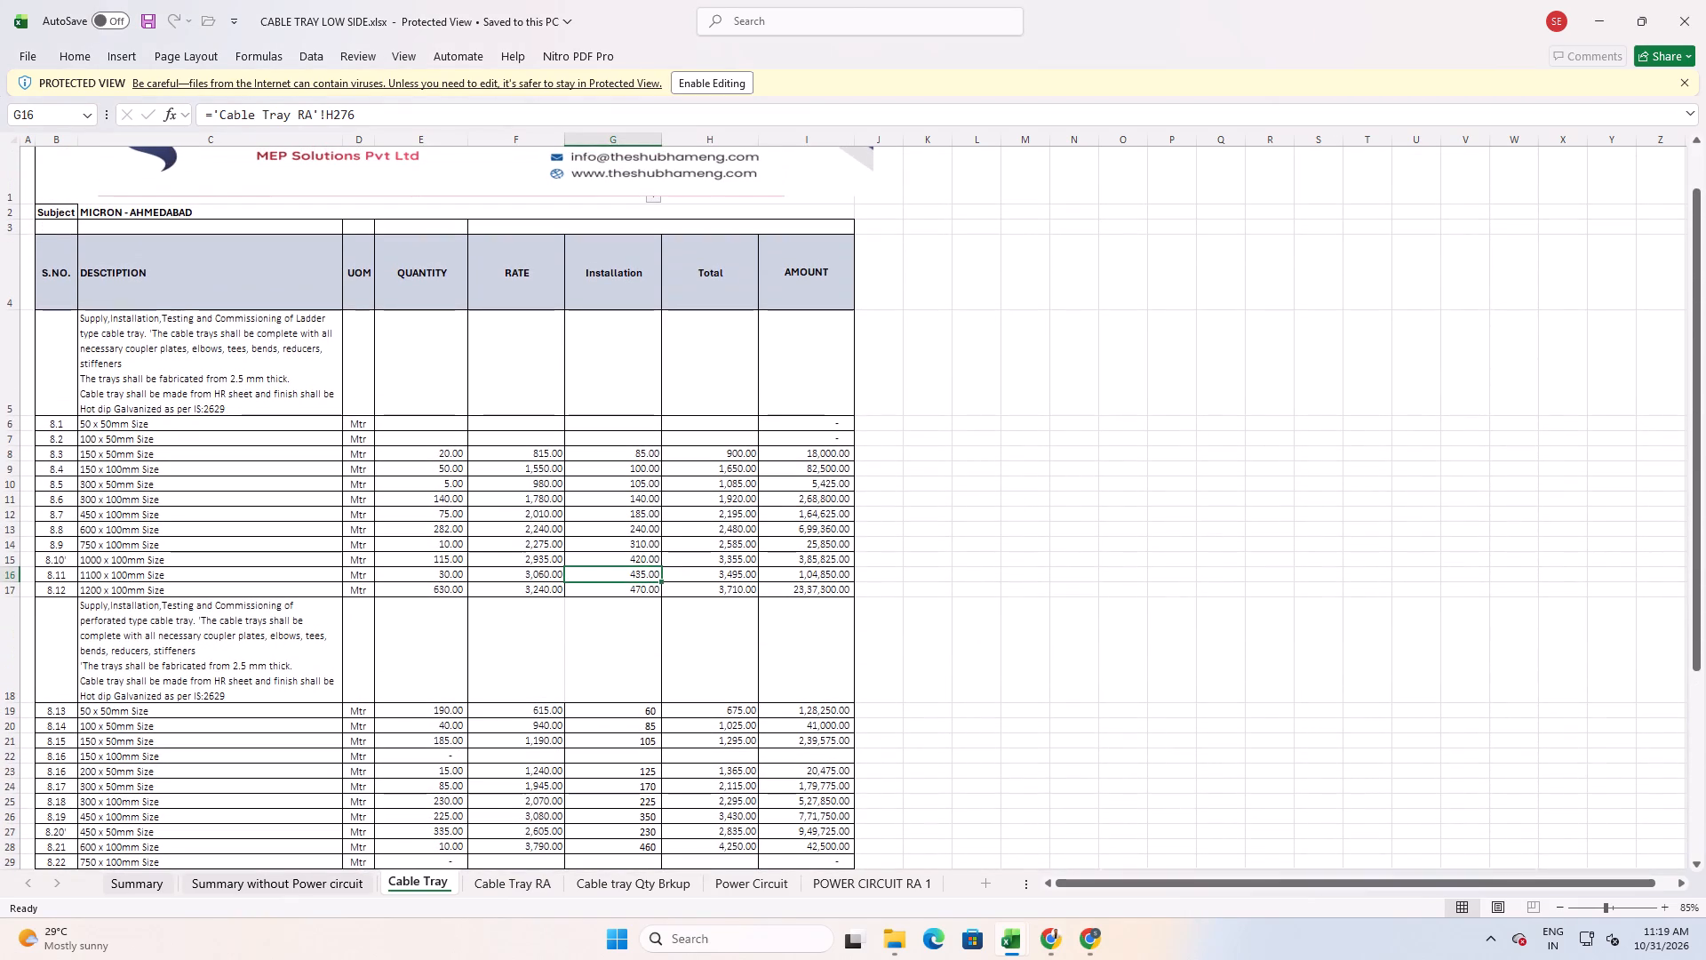
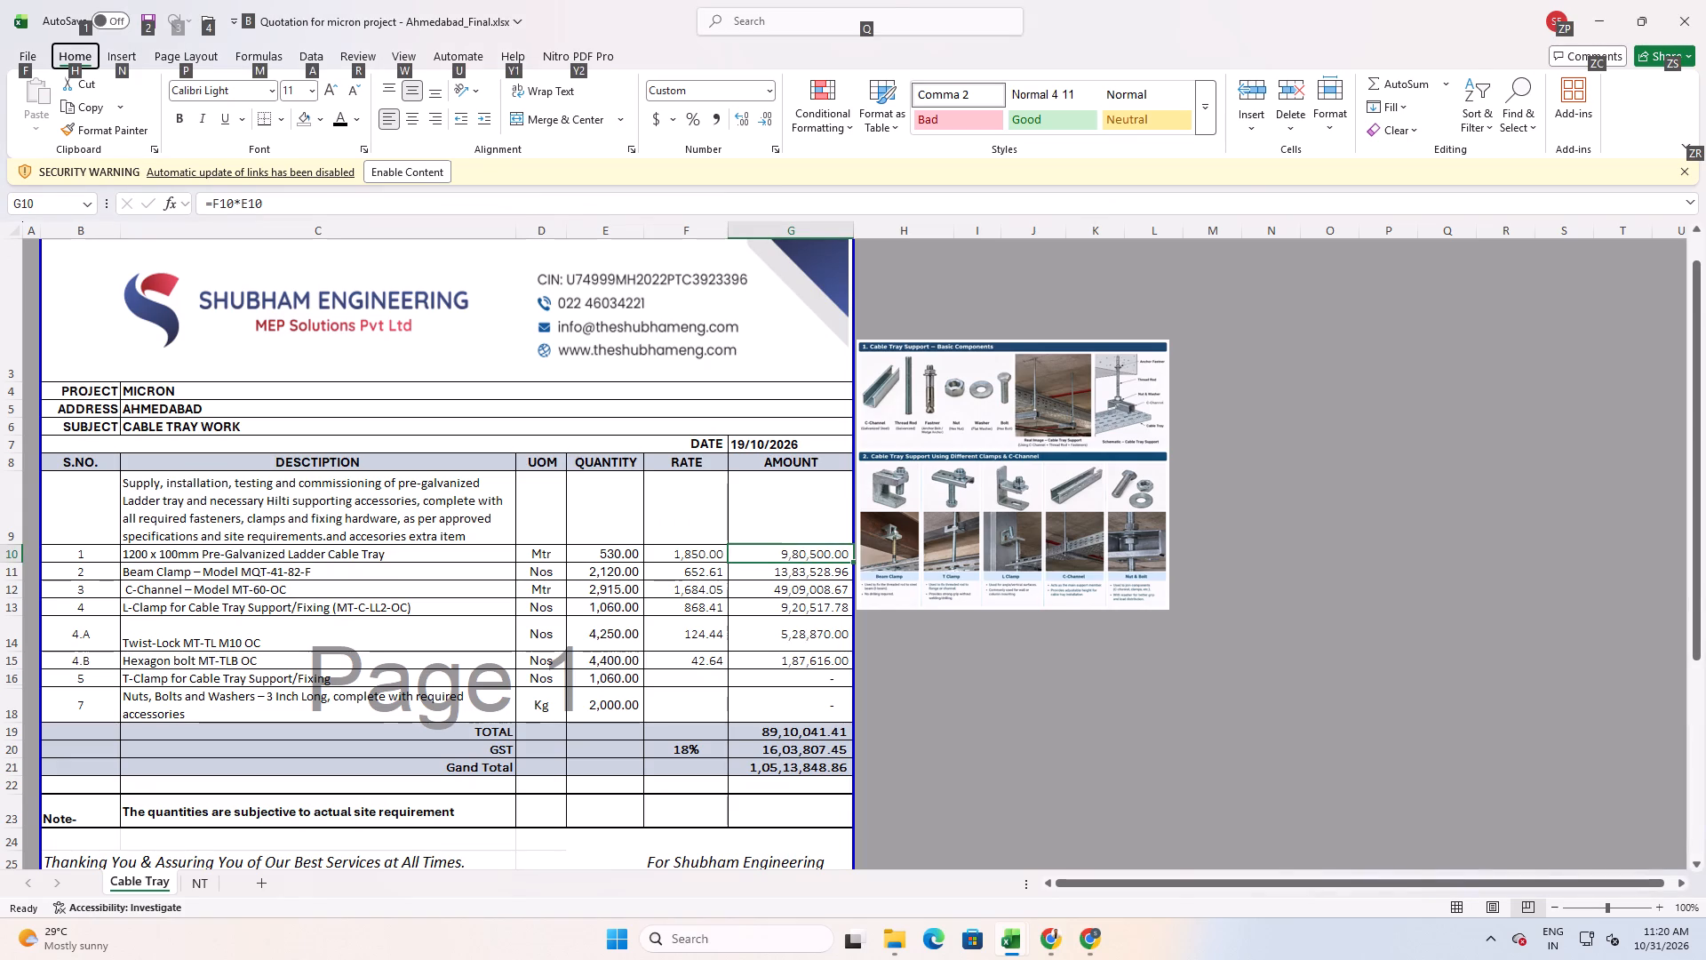
# Undo the recent edits on the Ahmedabad quotation's Cable Tray sheet back through the deletion of the Installation column.
pyautogui.hotkey('ctrl', 'z')
pyautogui.hotkey('ctrl', 'z')
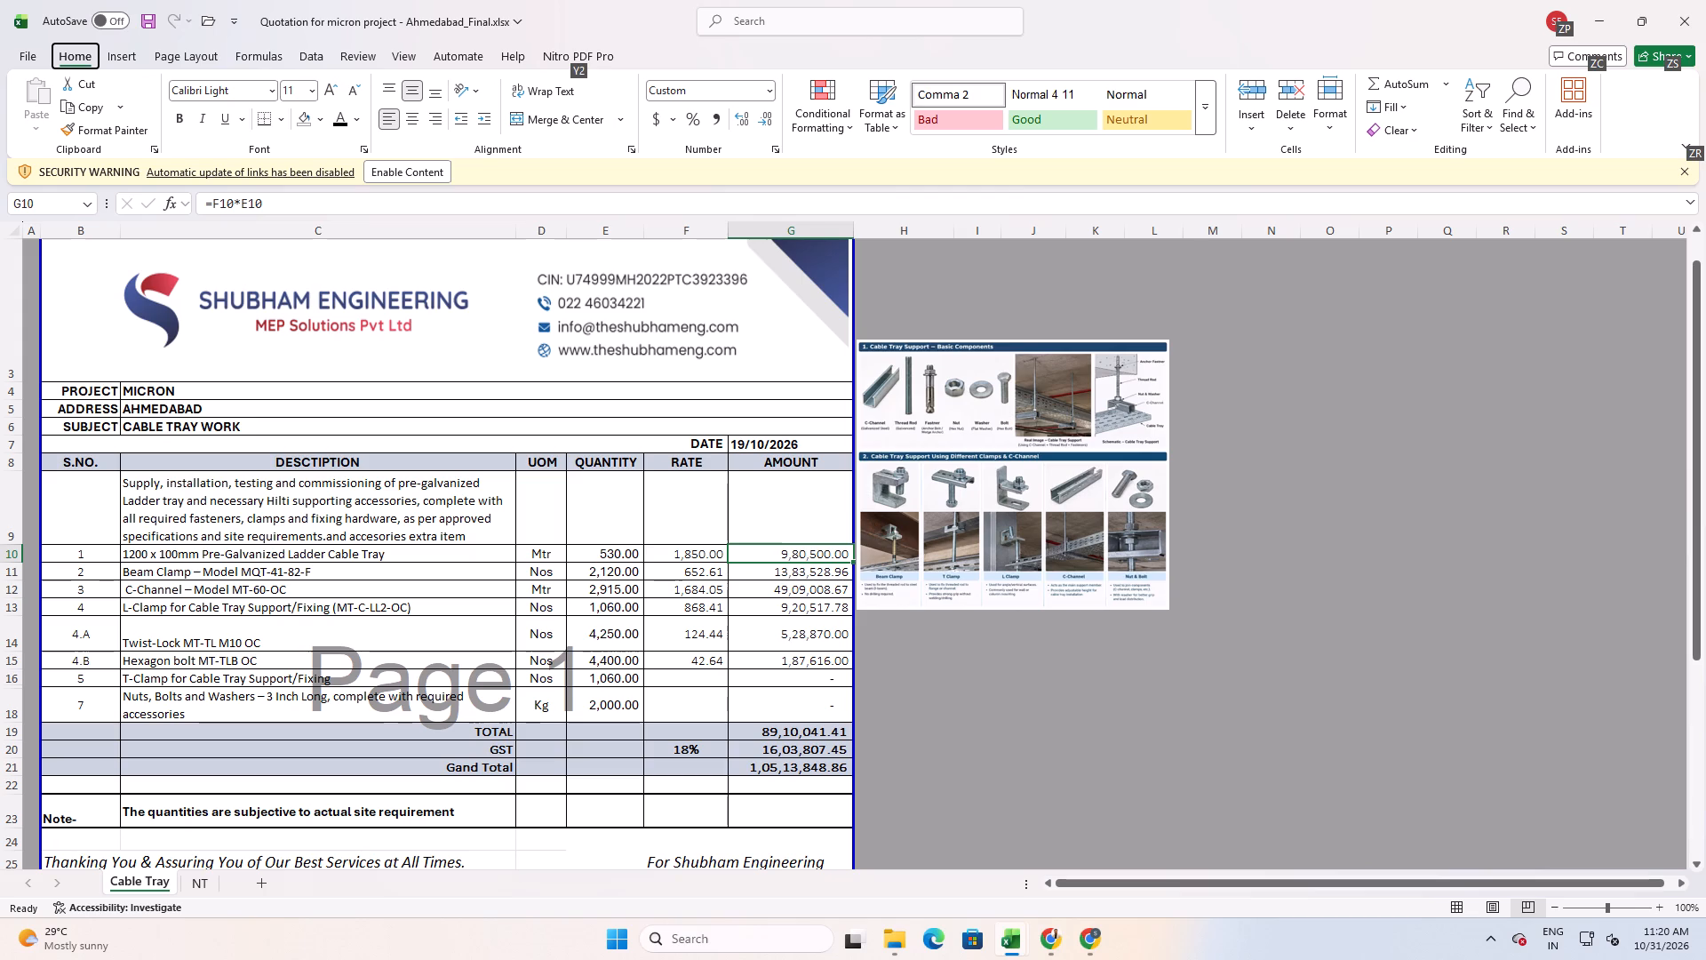
pyautogui.click(728, 560)
pyautogui.hotkey('ctrl', 'z')
pyautogui.hotkey('ctrl', 'z')
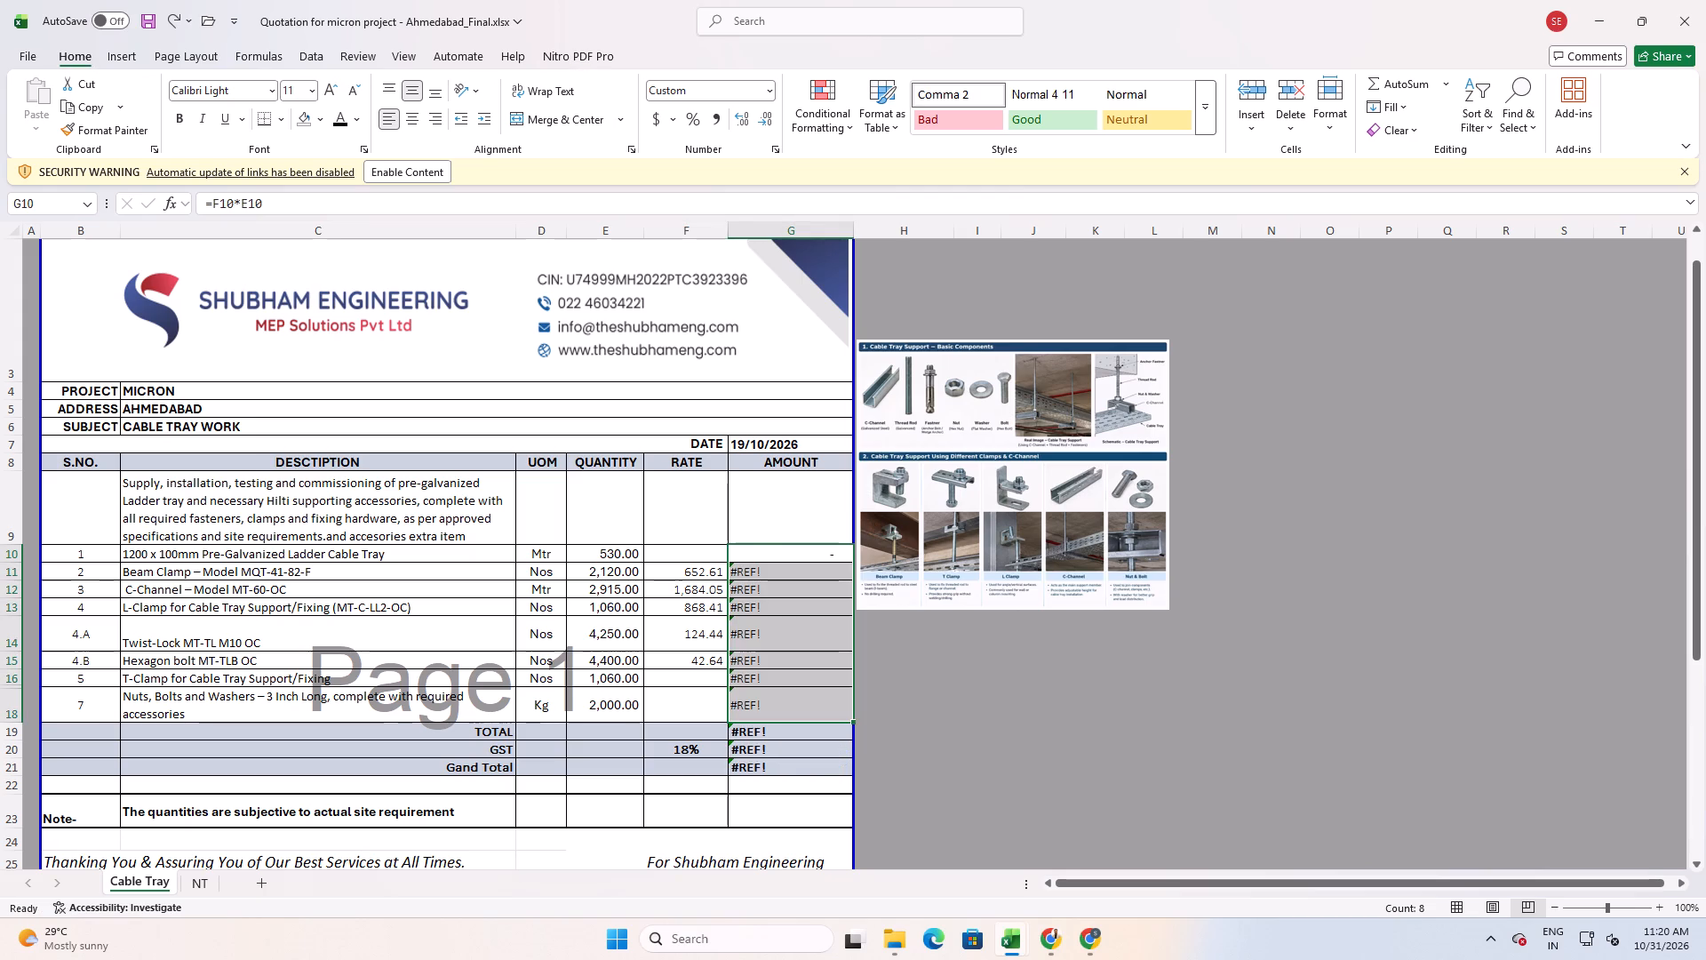
pyautogui.hotkey('ctrl', 'z')
pyautogui.hotkey('ctrl', 'z')
# Set the installation rate of the 1200 x 100mm Pre-Galvanized Ladder Cable Tray to 1850.
pyautogui.click(772, 564)
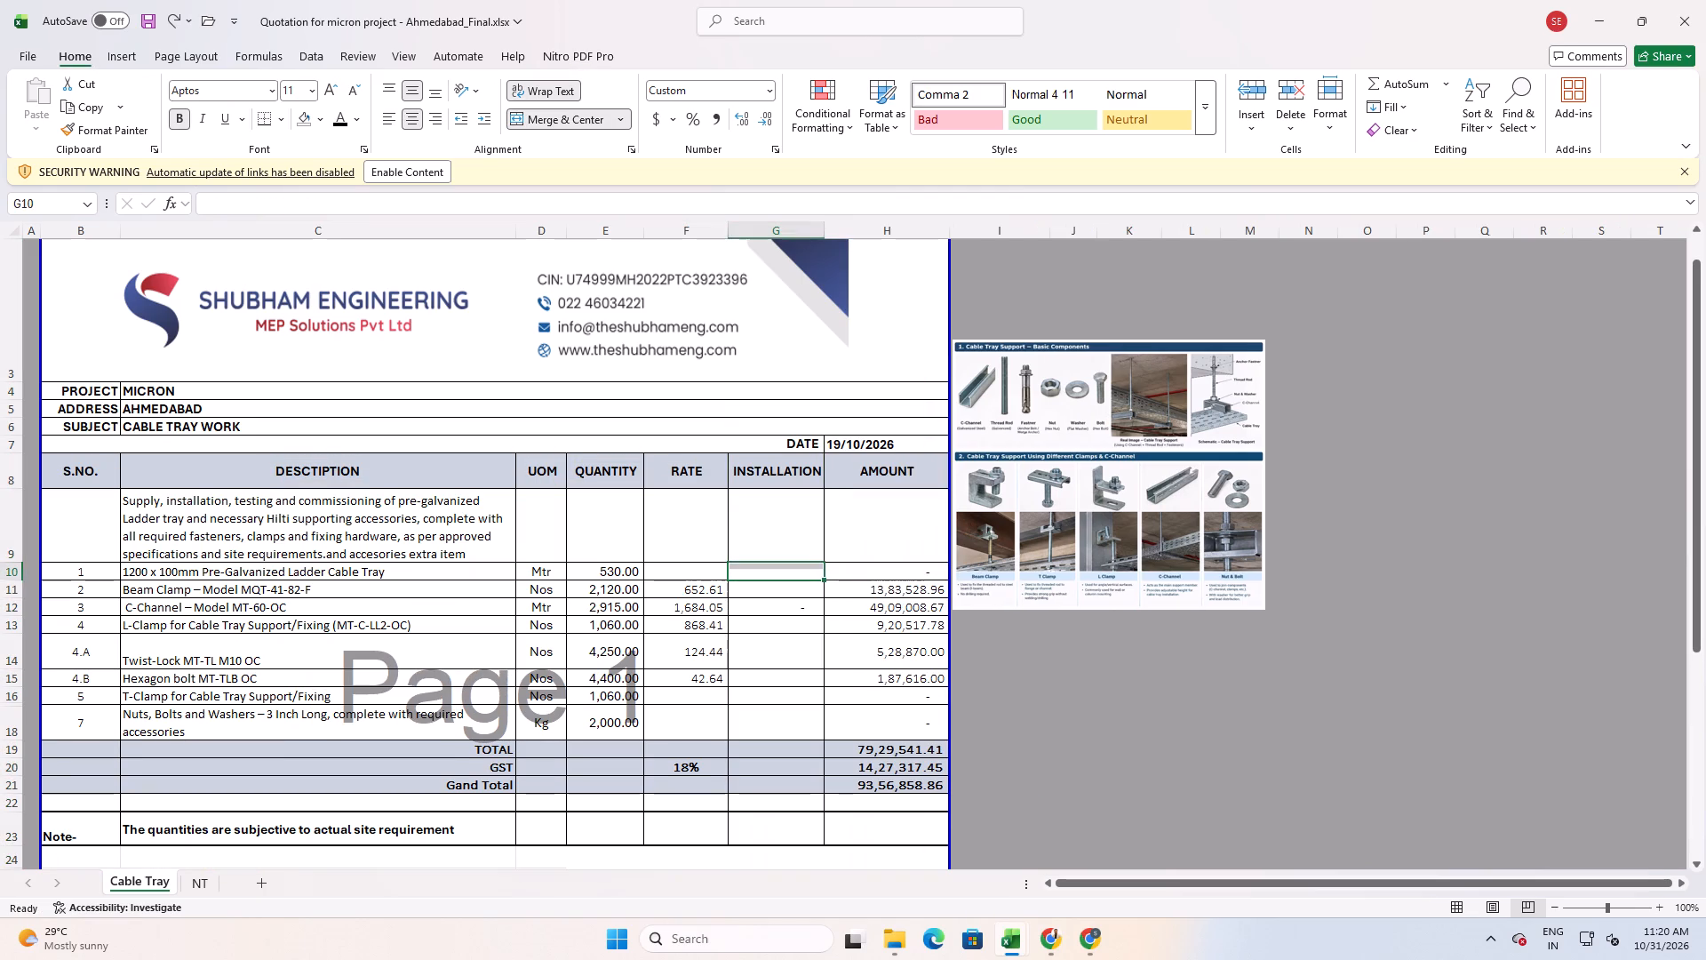
pyautogui.hotkey('alt', 'Tab')
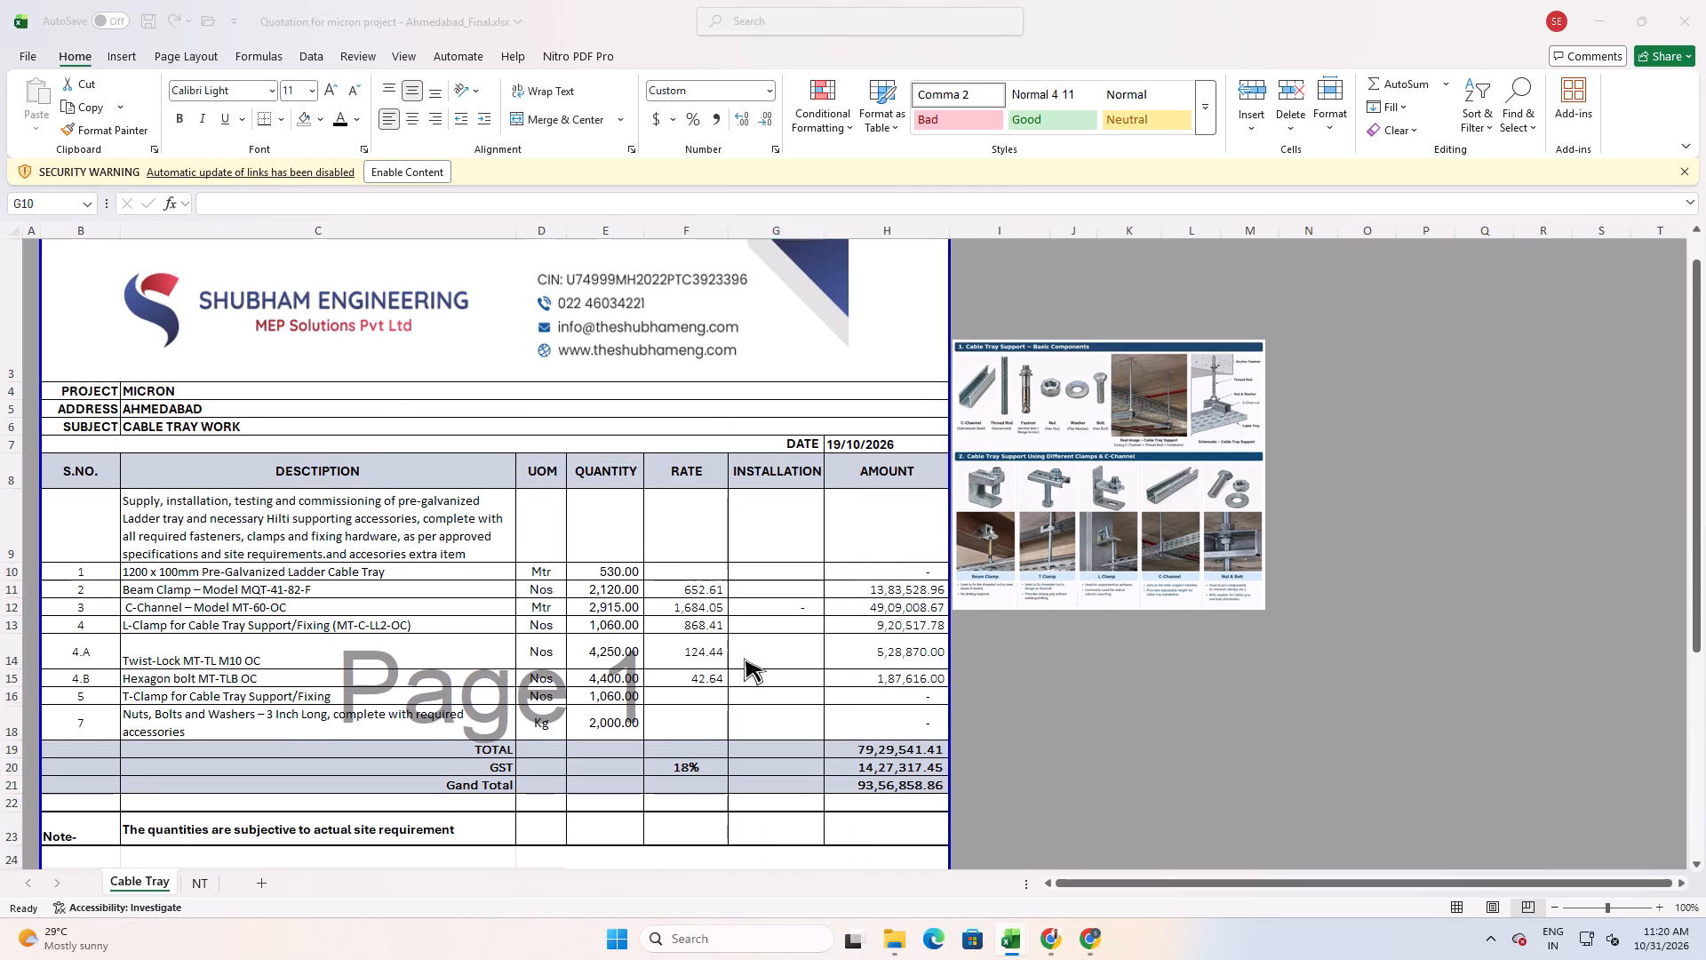
pyautogui.hotkey('alt', 'Tab')
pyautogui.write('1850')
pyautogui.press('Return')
# Set the supply rate of the 1200 x 100mm Pre-Galvanized Ladder Cable Tray to 3240.
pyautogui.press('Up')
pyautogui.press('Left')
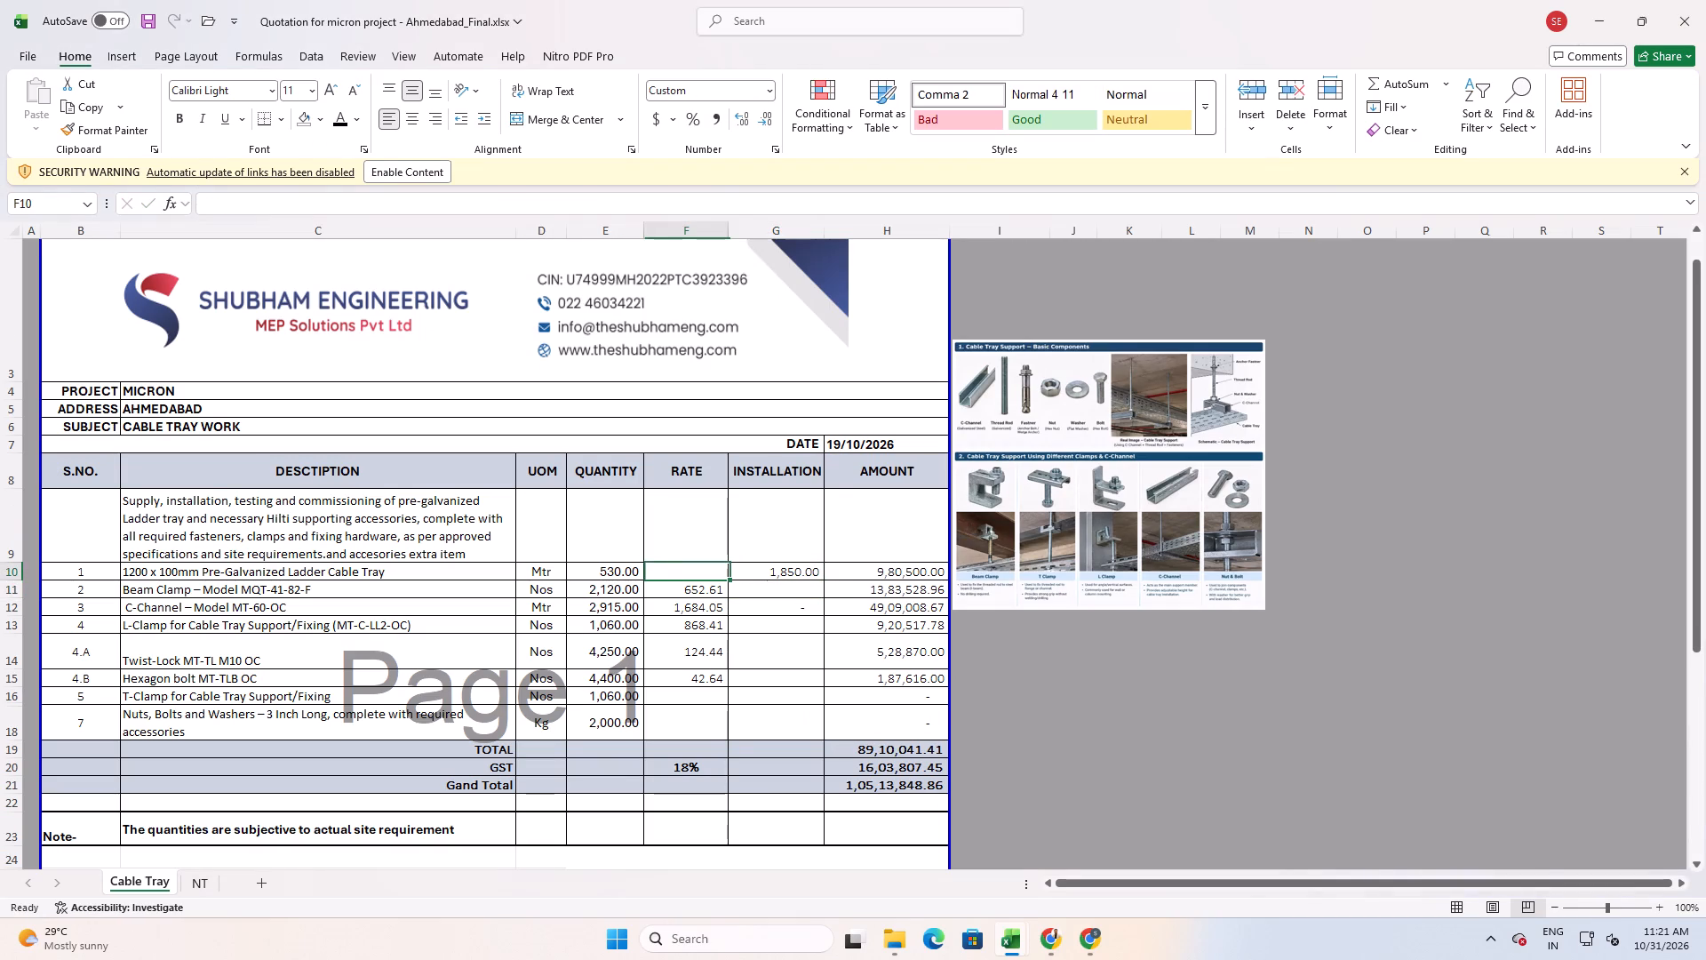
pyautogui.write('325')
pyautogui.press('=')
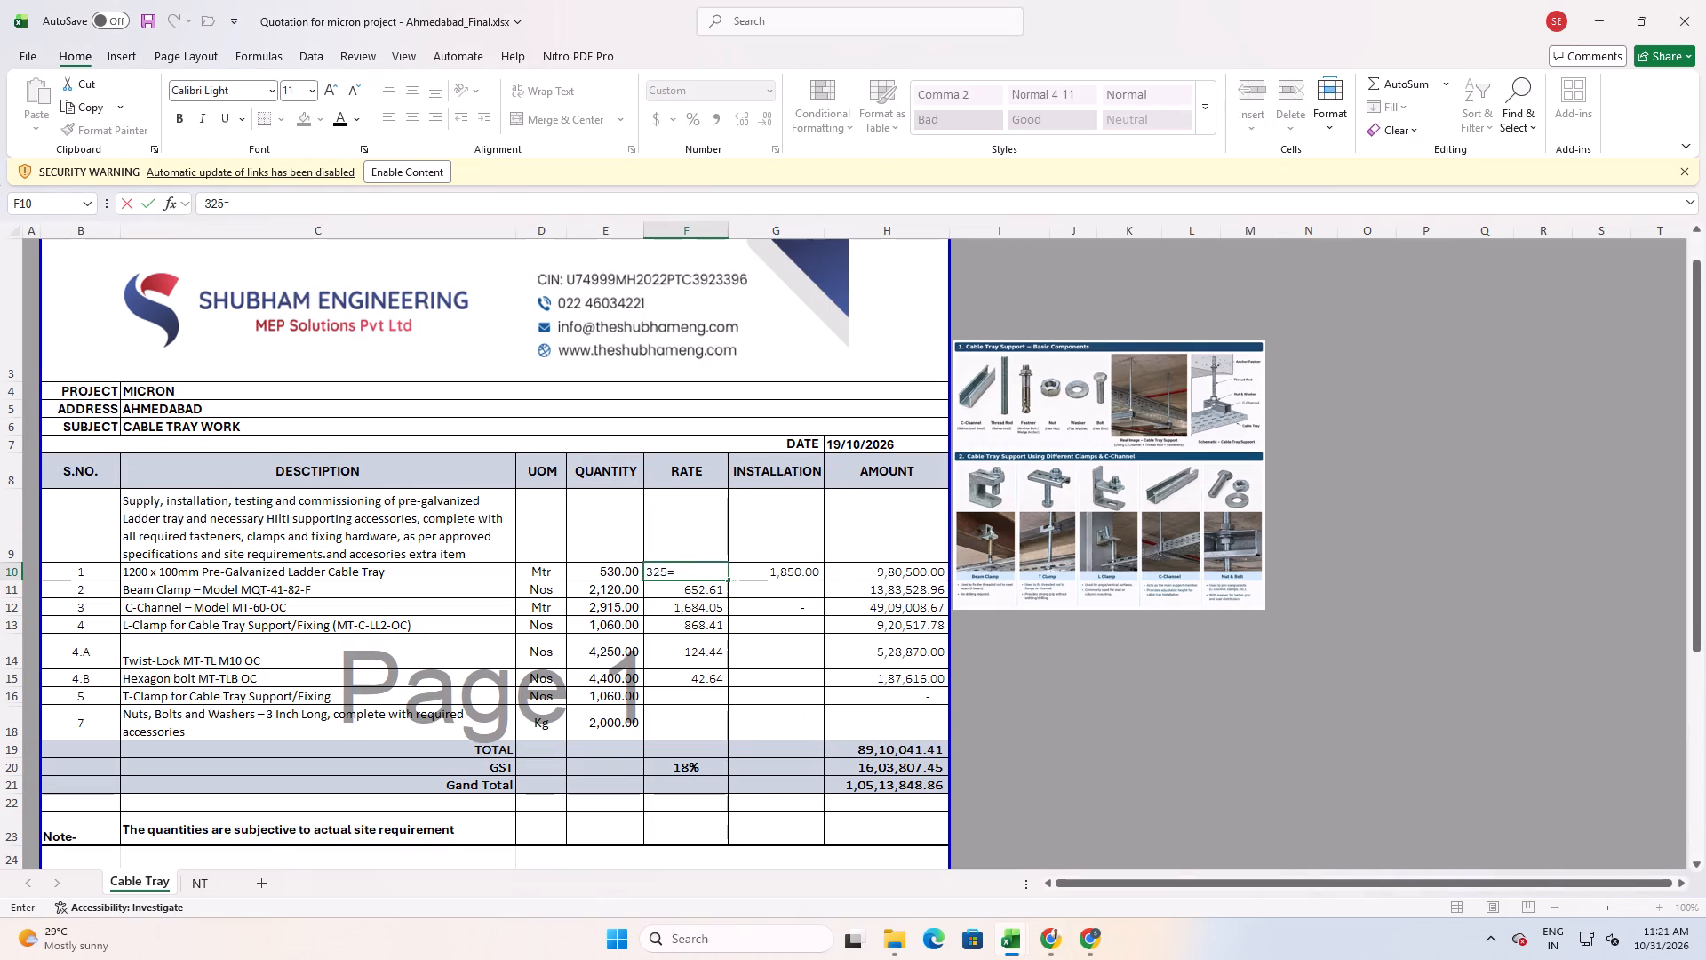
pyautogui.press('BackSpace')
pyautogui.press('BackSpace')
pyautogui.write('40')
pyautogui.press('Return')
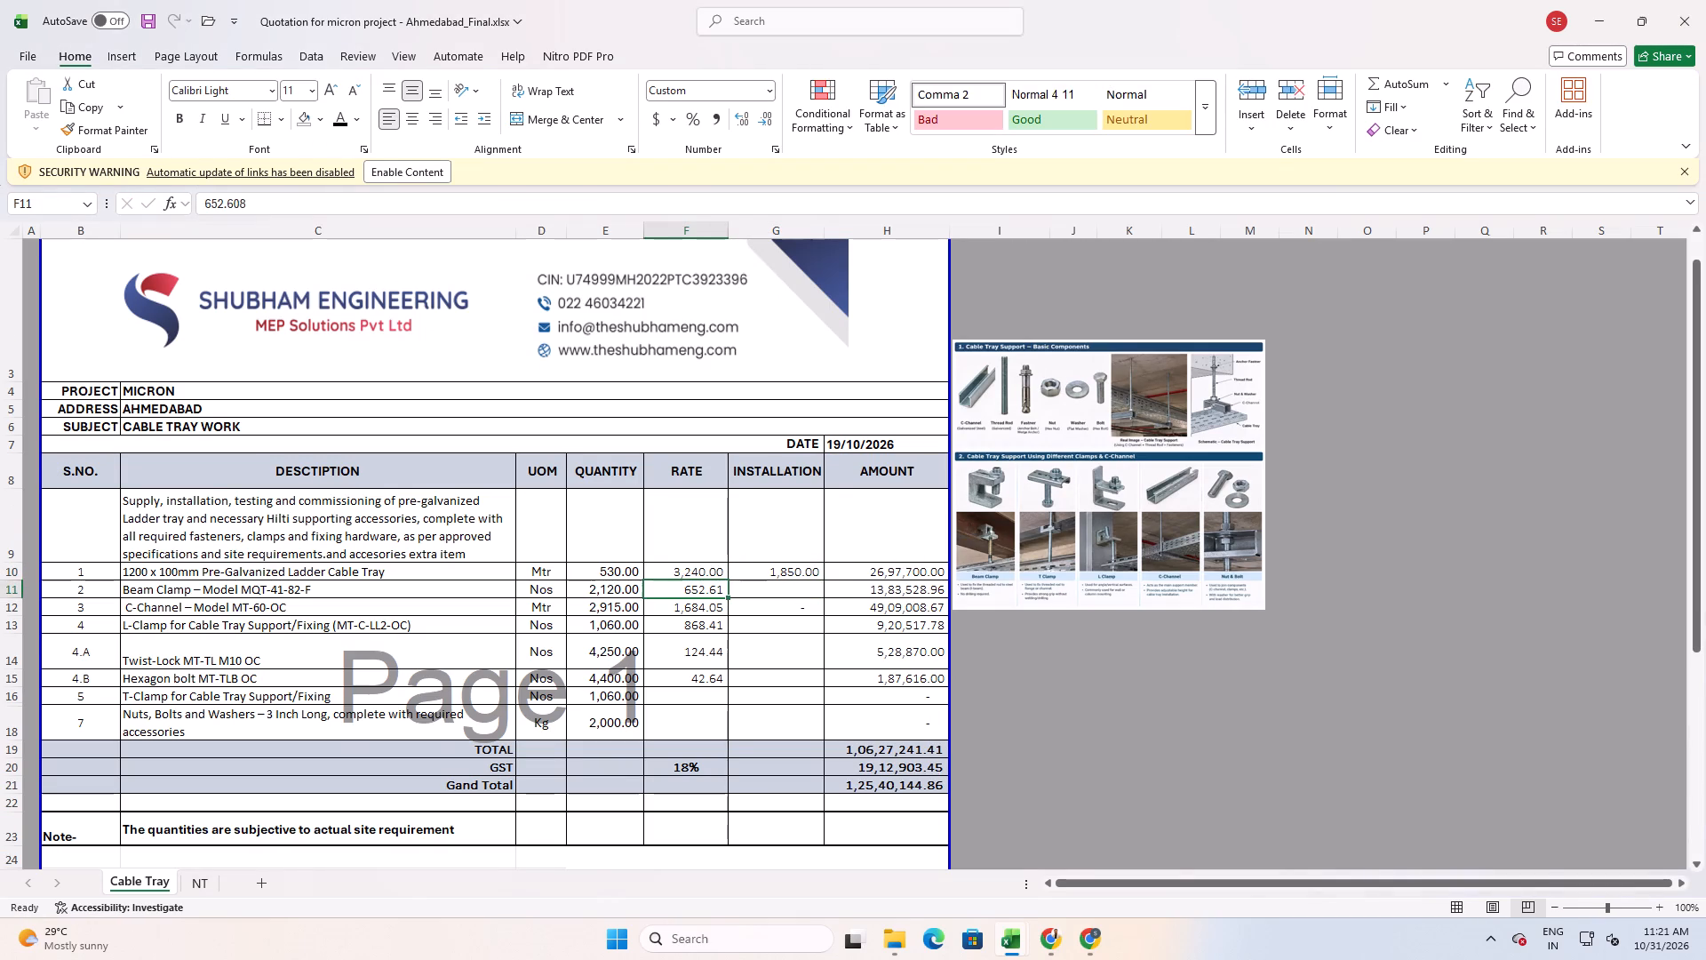
# Review the quotation's remaining rates down to the T-Clamp item against the Cable Tray sheet of Micron_Cable_tray for High Side.xlsx.
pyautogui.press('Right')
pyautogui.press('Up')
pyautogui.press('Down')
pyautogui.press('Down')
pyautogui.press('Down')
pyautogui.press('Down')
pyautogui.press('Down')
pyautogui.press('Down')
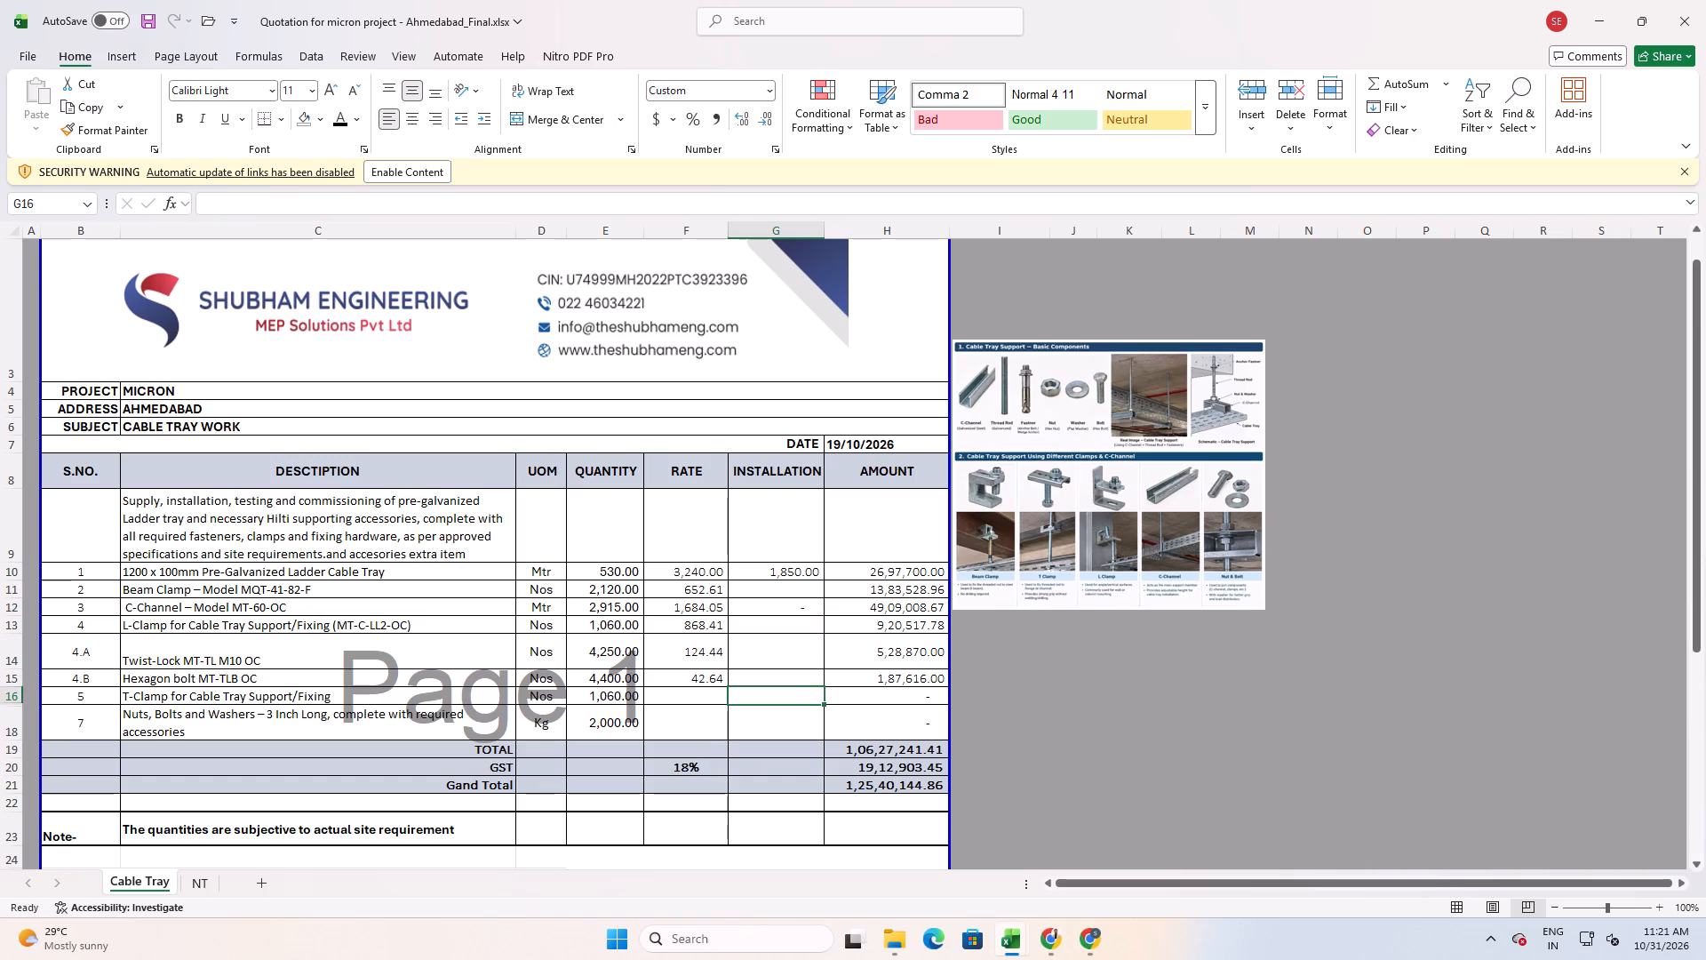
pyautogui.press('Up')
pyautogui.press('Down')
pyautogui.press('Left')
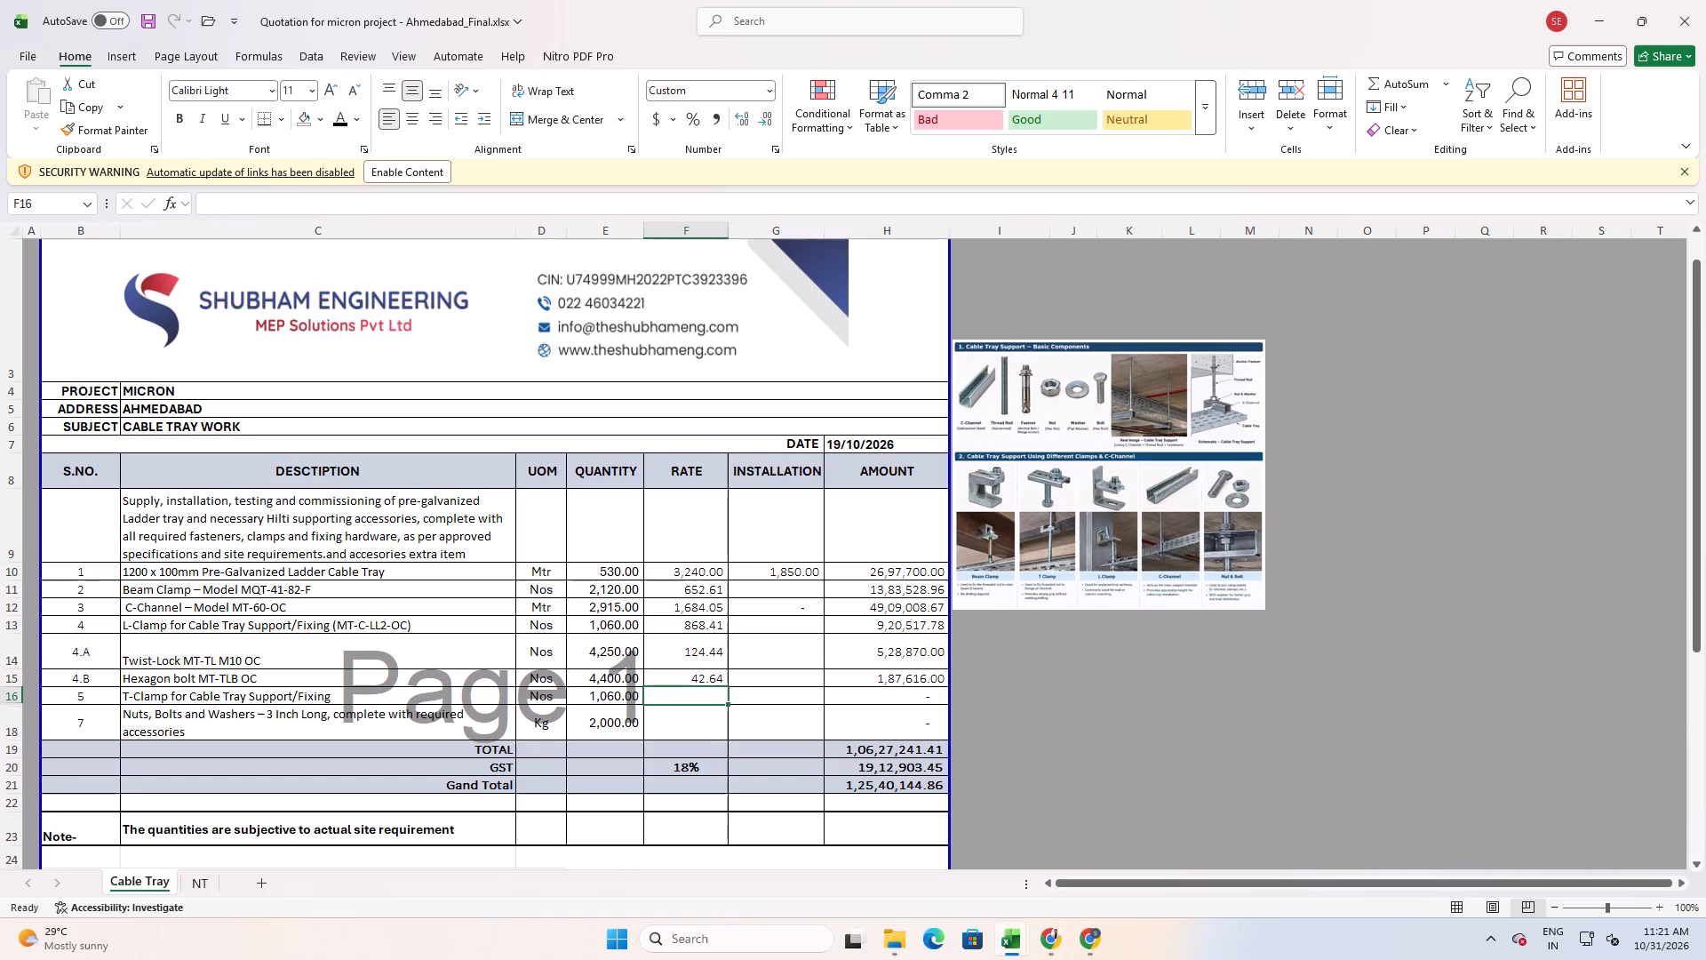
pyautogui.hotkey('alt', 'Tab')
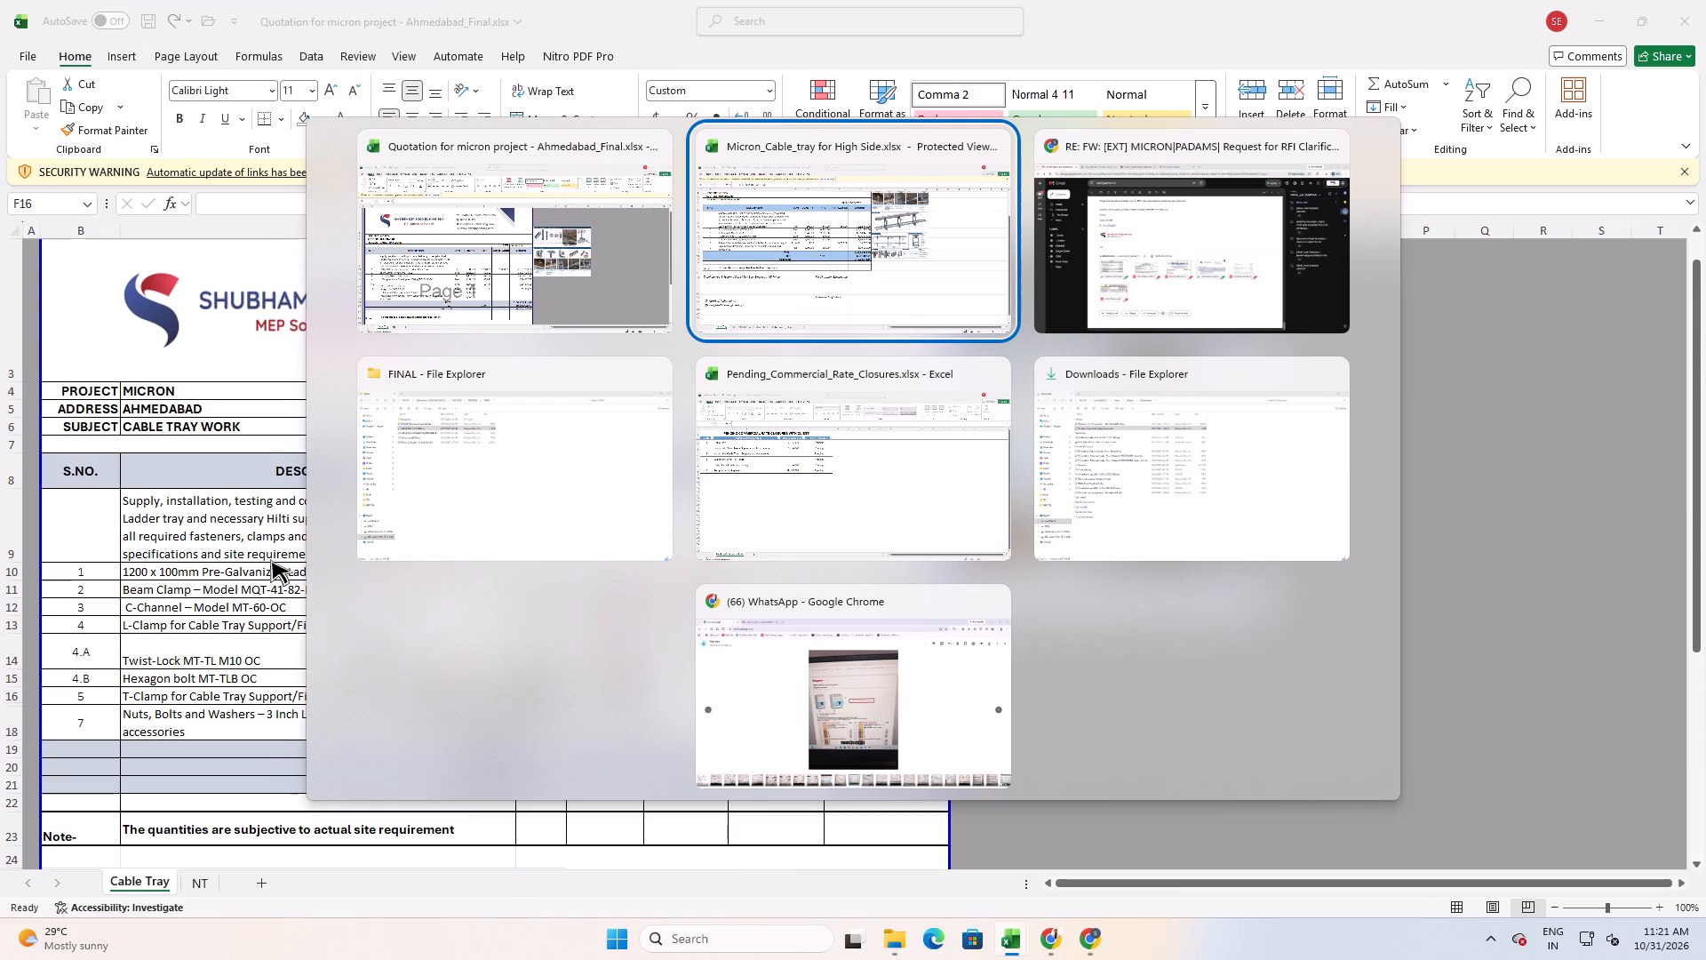
pyautogui.keyDown('alt'); pyautogui.click(431, 277); pyautogui.keyUp('alt')
pyautogui.hotkey('alt', 'Tab')
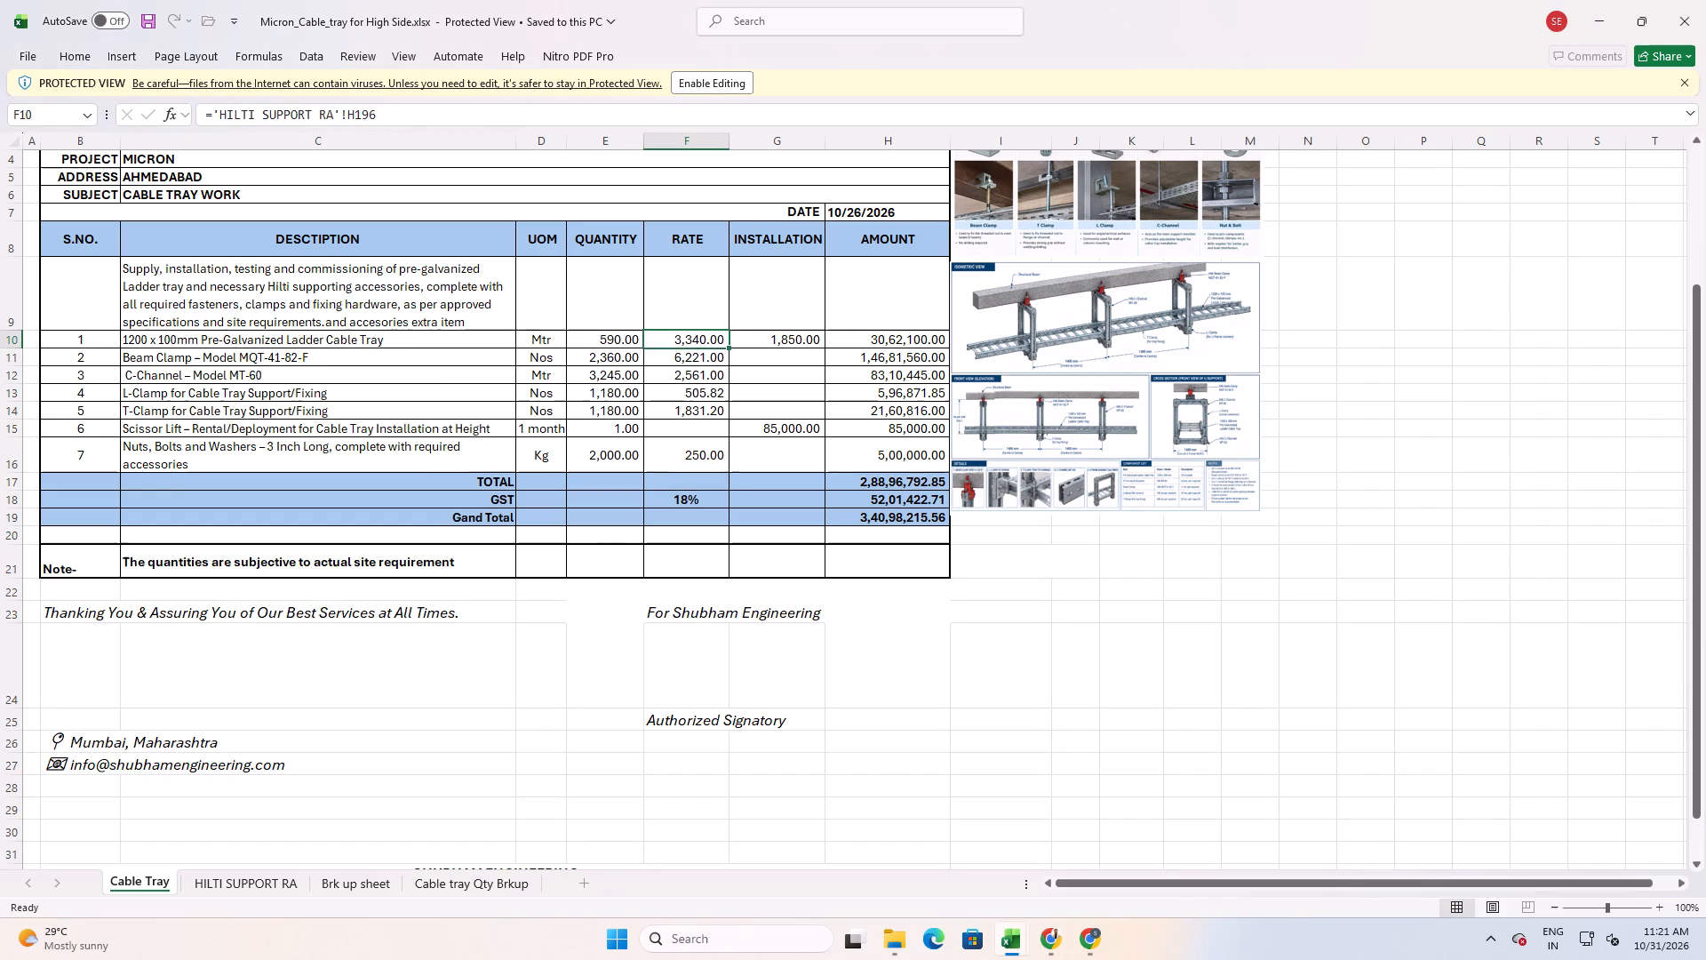
pyautogui.hotkey('alt', 'Tab')
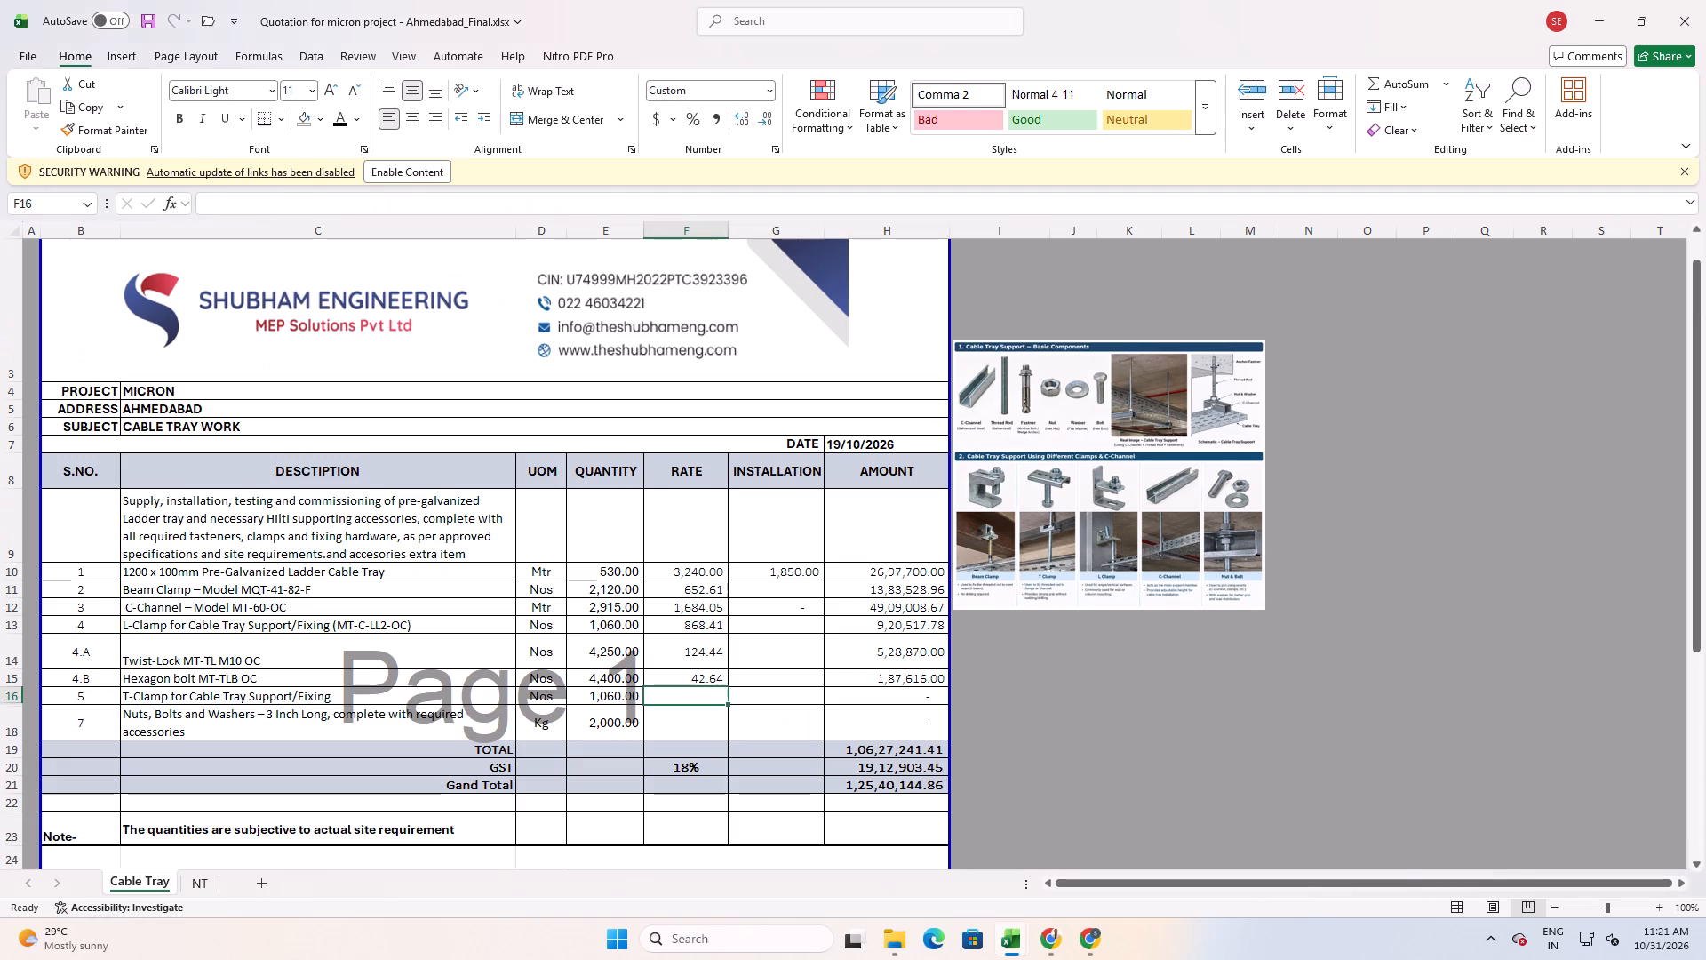
# Examine the item package rates on the quotation's NT sheet and return to the Cable Tray sheet.
pyautogui.click(196, 885)
pyautogui.scroll(-1, 173, 804)
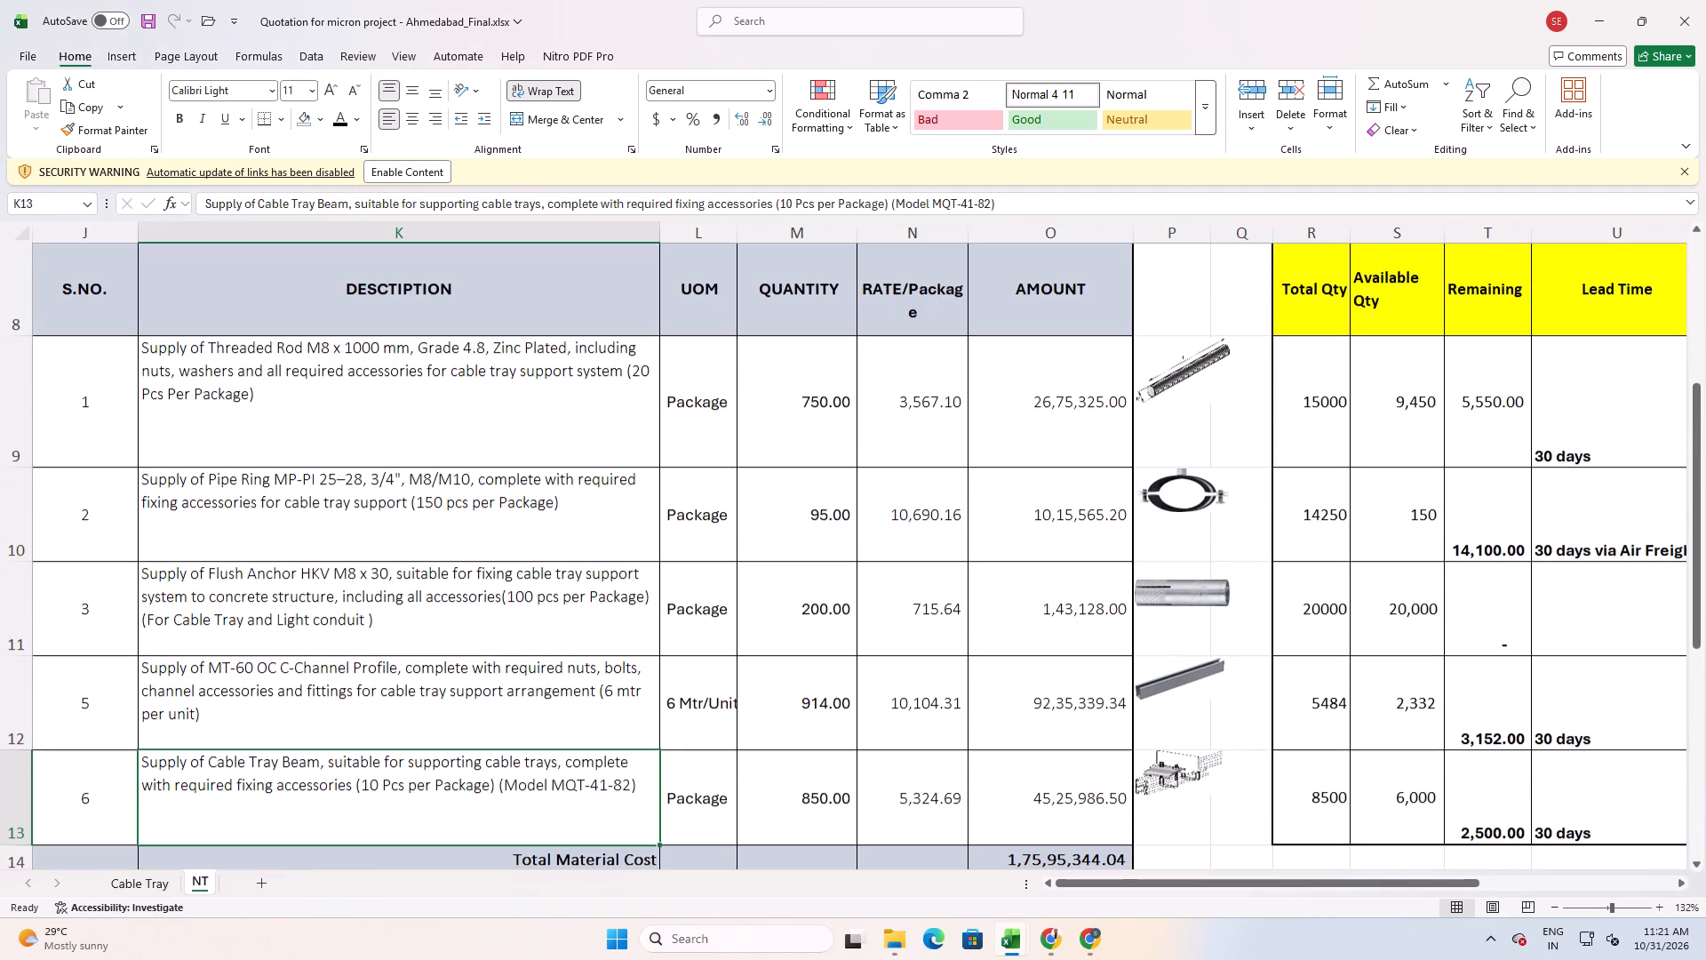
pyautogui.click(141, 886)
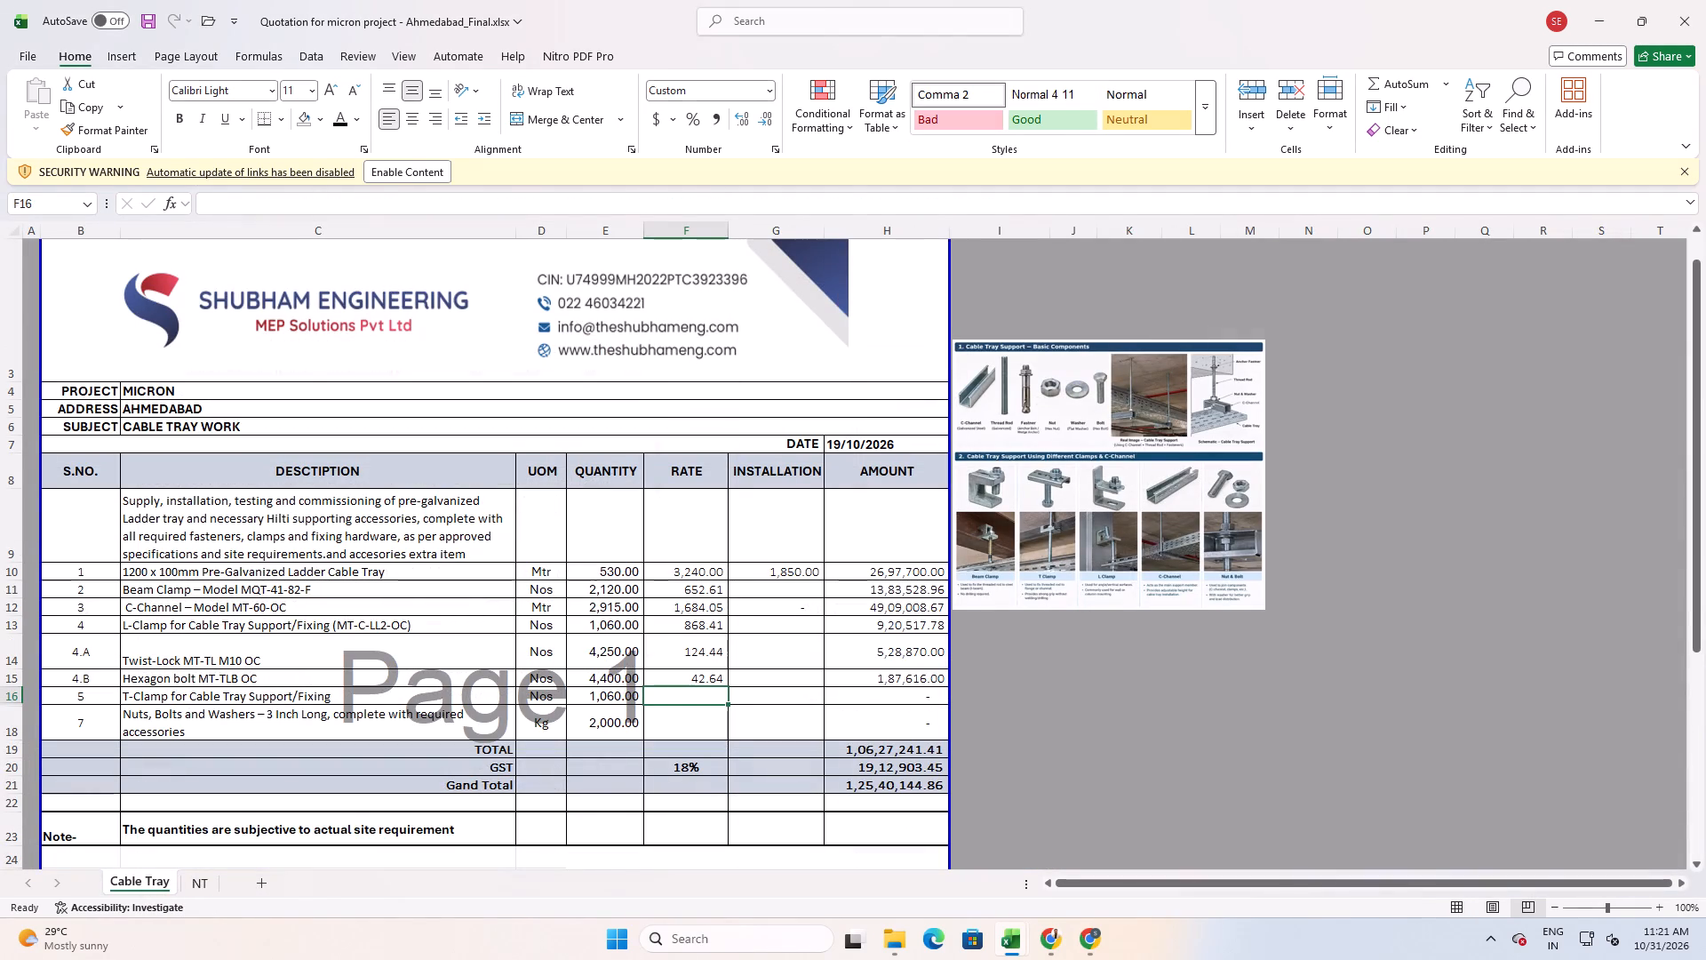
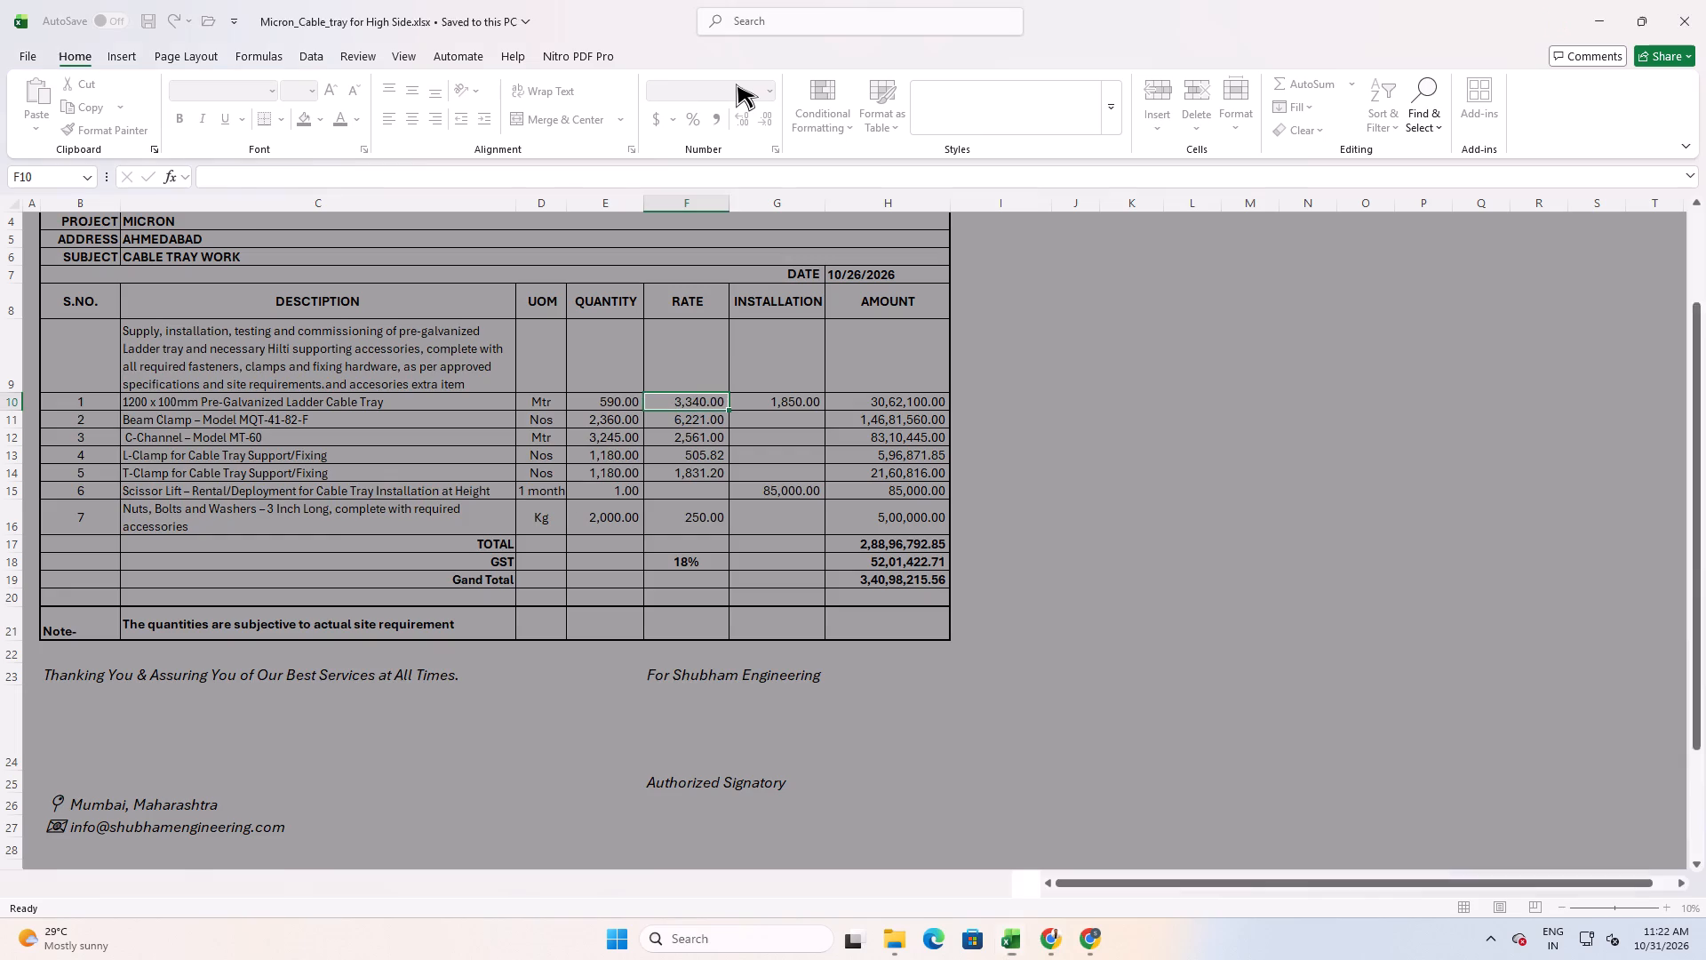
# Close the Micron_Cable_tray for High Side workbook to return to the Ahmedabad quotation.
pyautogui.click(1705, 0)
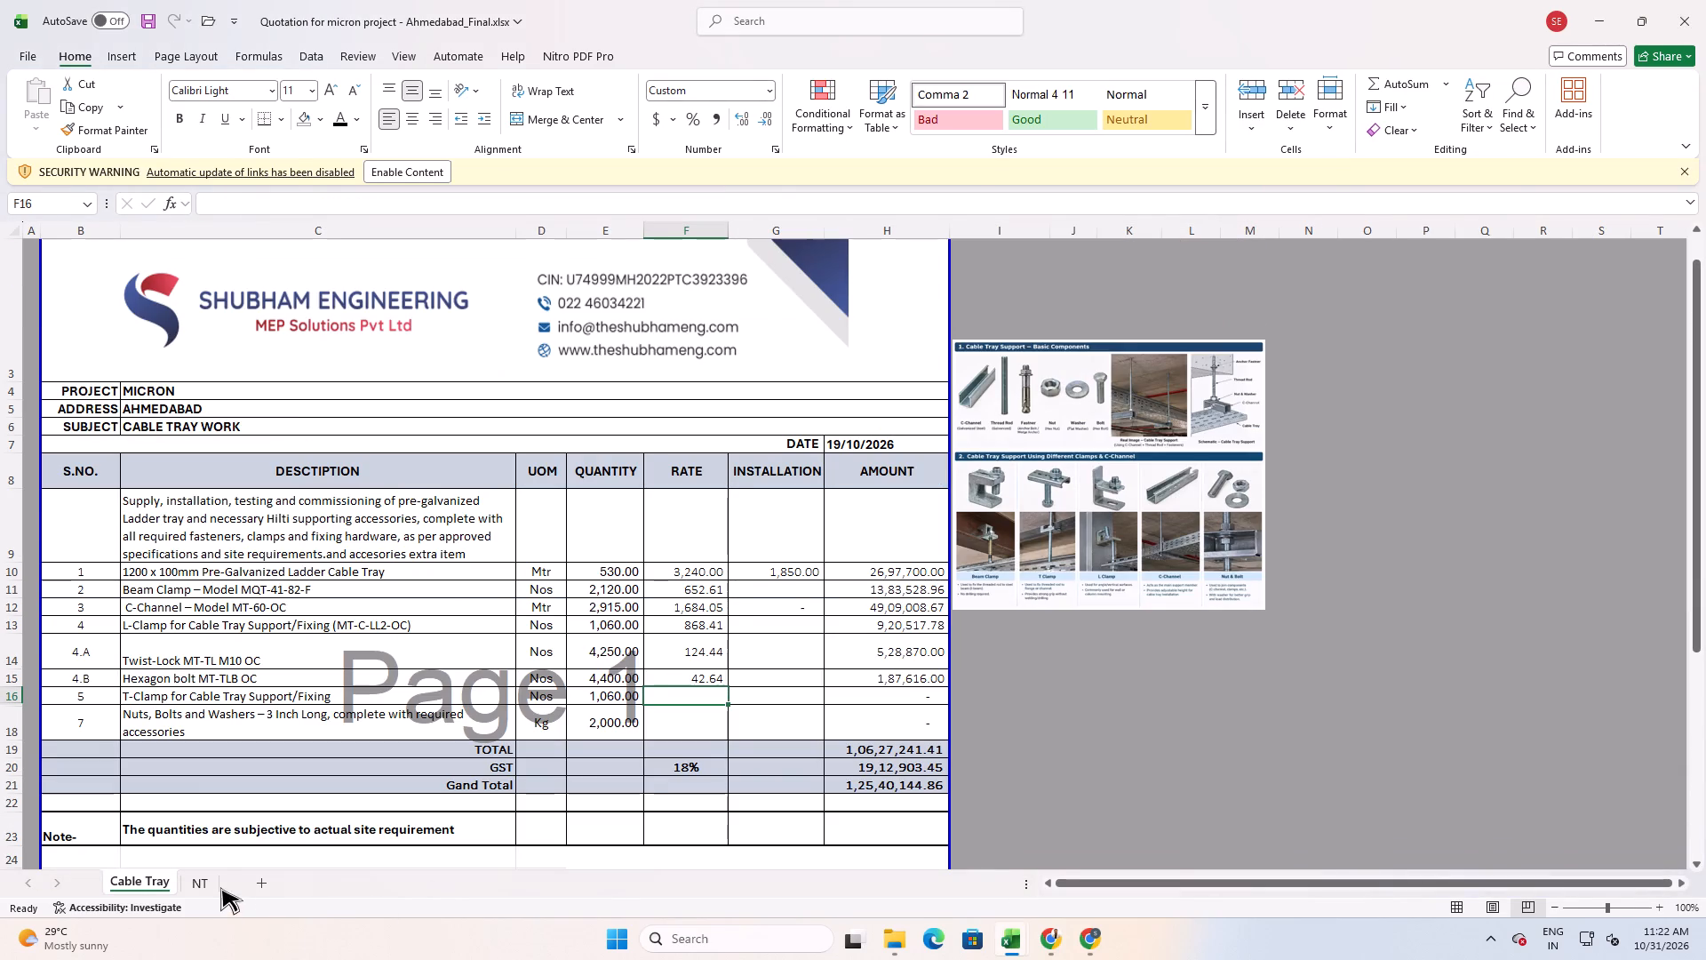
# Review the package rates, available quantities and lead times of the support materials on the quotation's NT sheet.
pyautogui.click(198, 882)
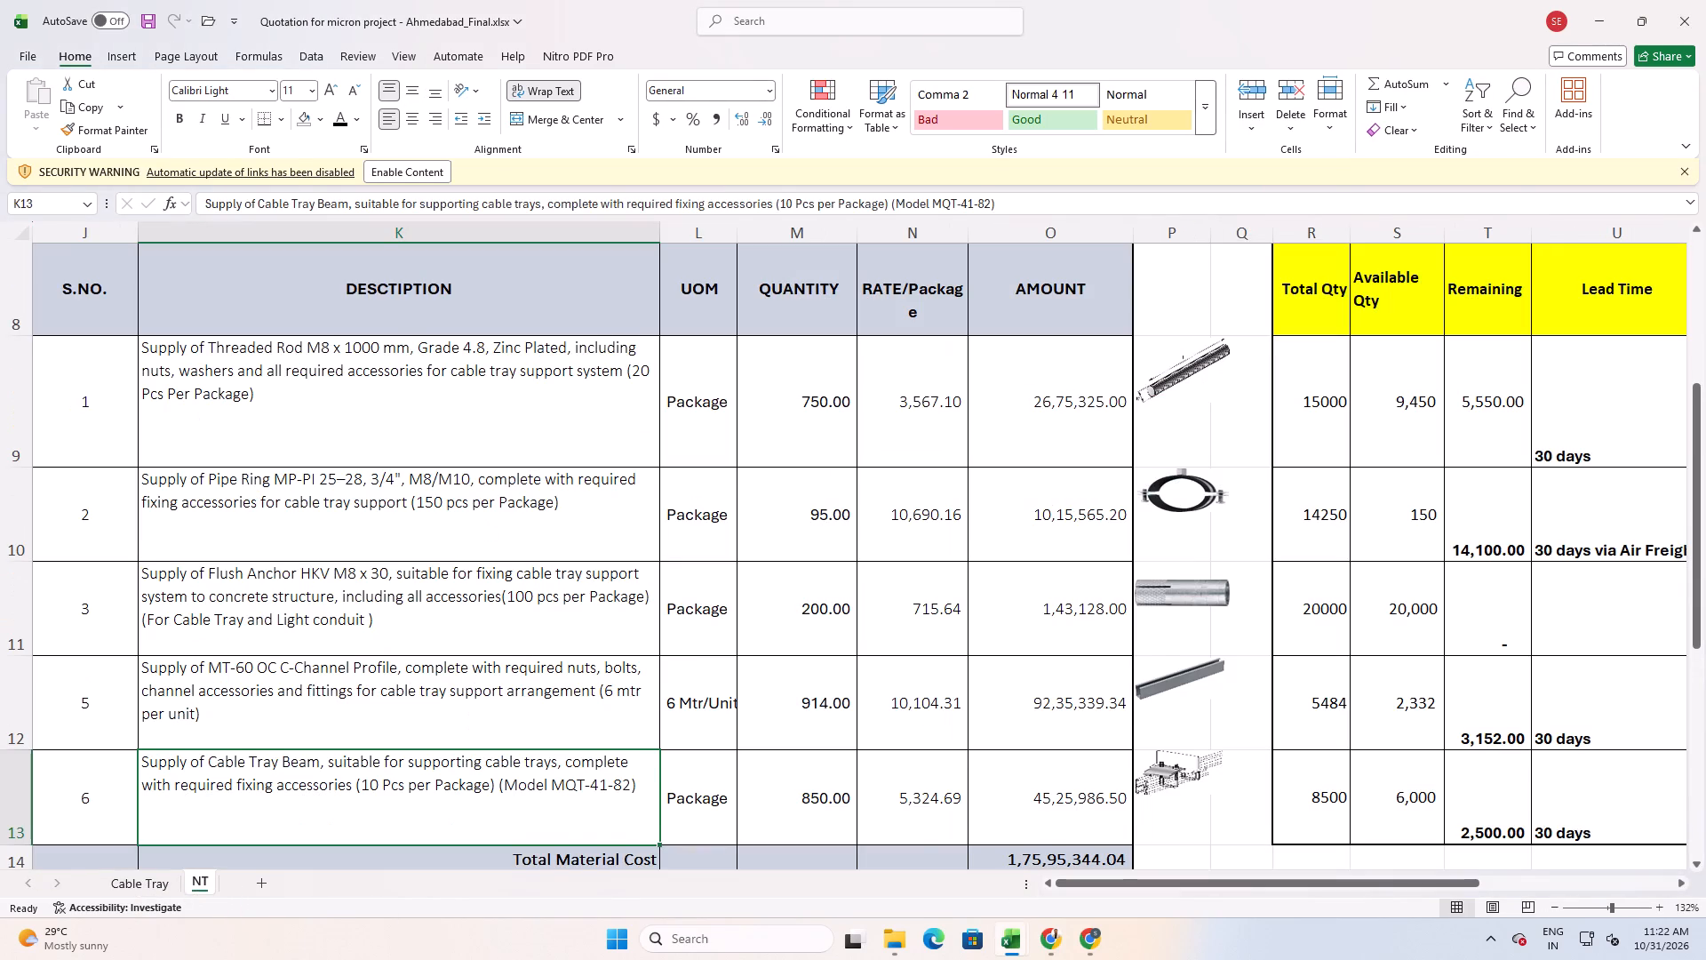
pyautogui.scroll(-2, 322, 728)
pyautogui.keyDown('ctrl'); pyautogui.scroll(-1, 322, 732); pyautogui.keyUp('ctrl')
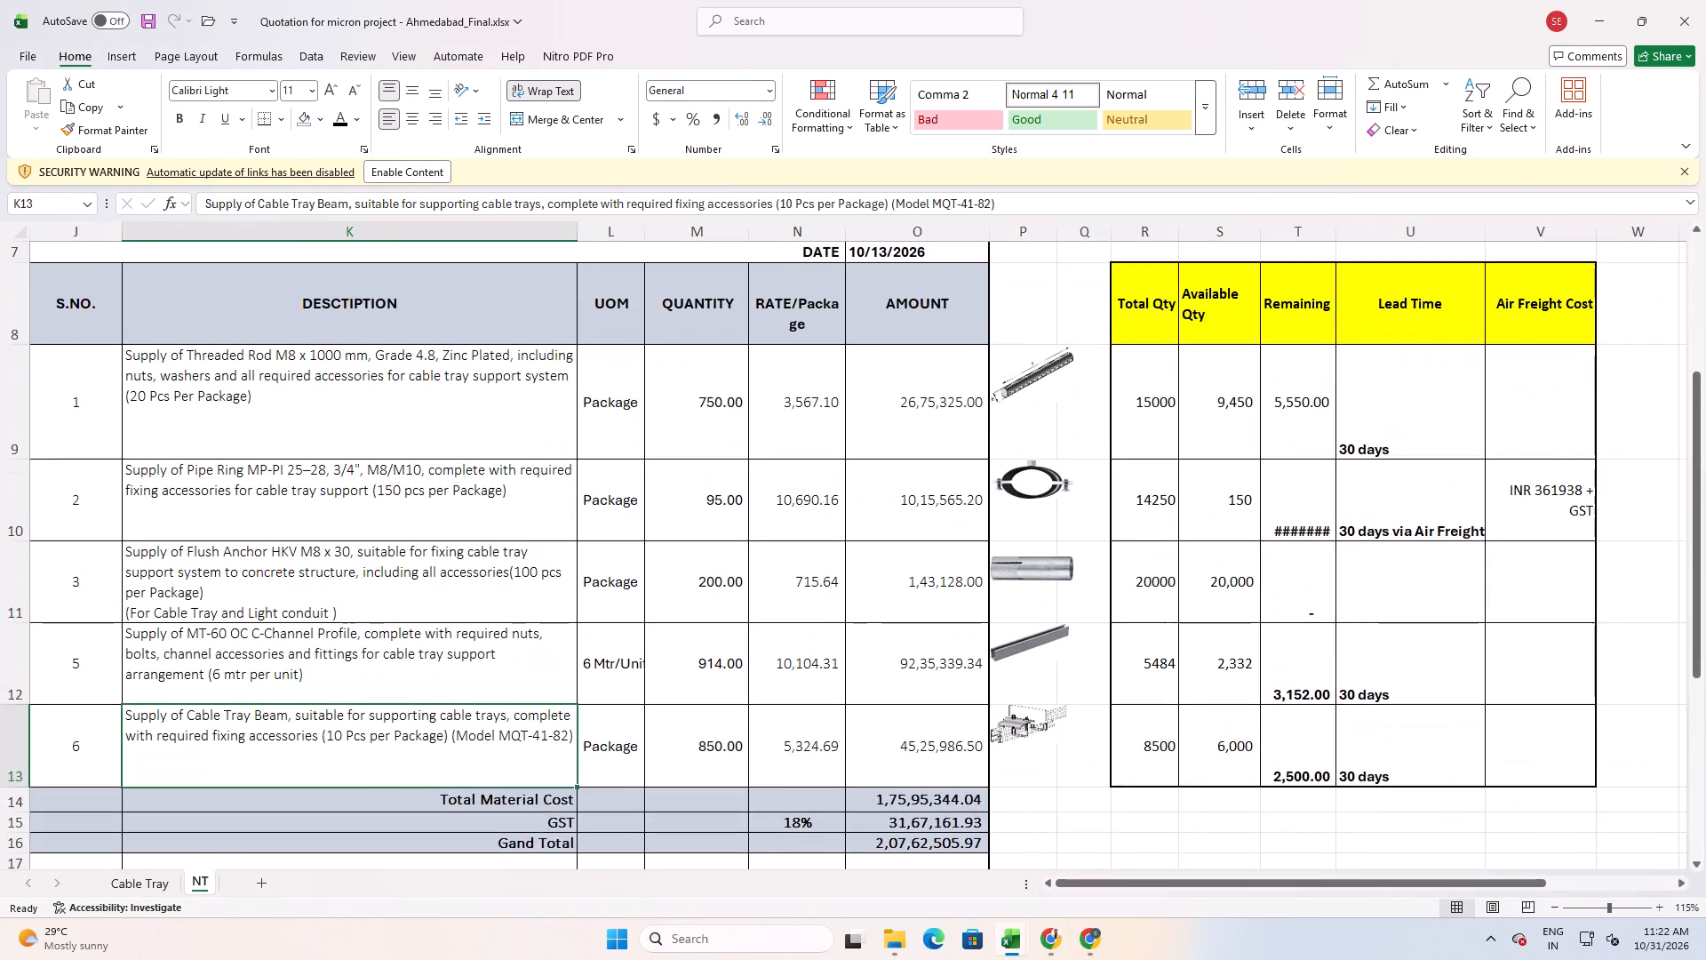
pyautogui.keyDown('ctrl'); pyautogui.scroll(-1, 322, 732); pyautogui.keyUp('ctrl')
pyautogui.scroll(1, 322, 732)
pyautogui.scroll(-2, 322, 732)
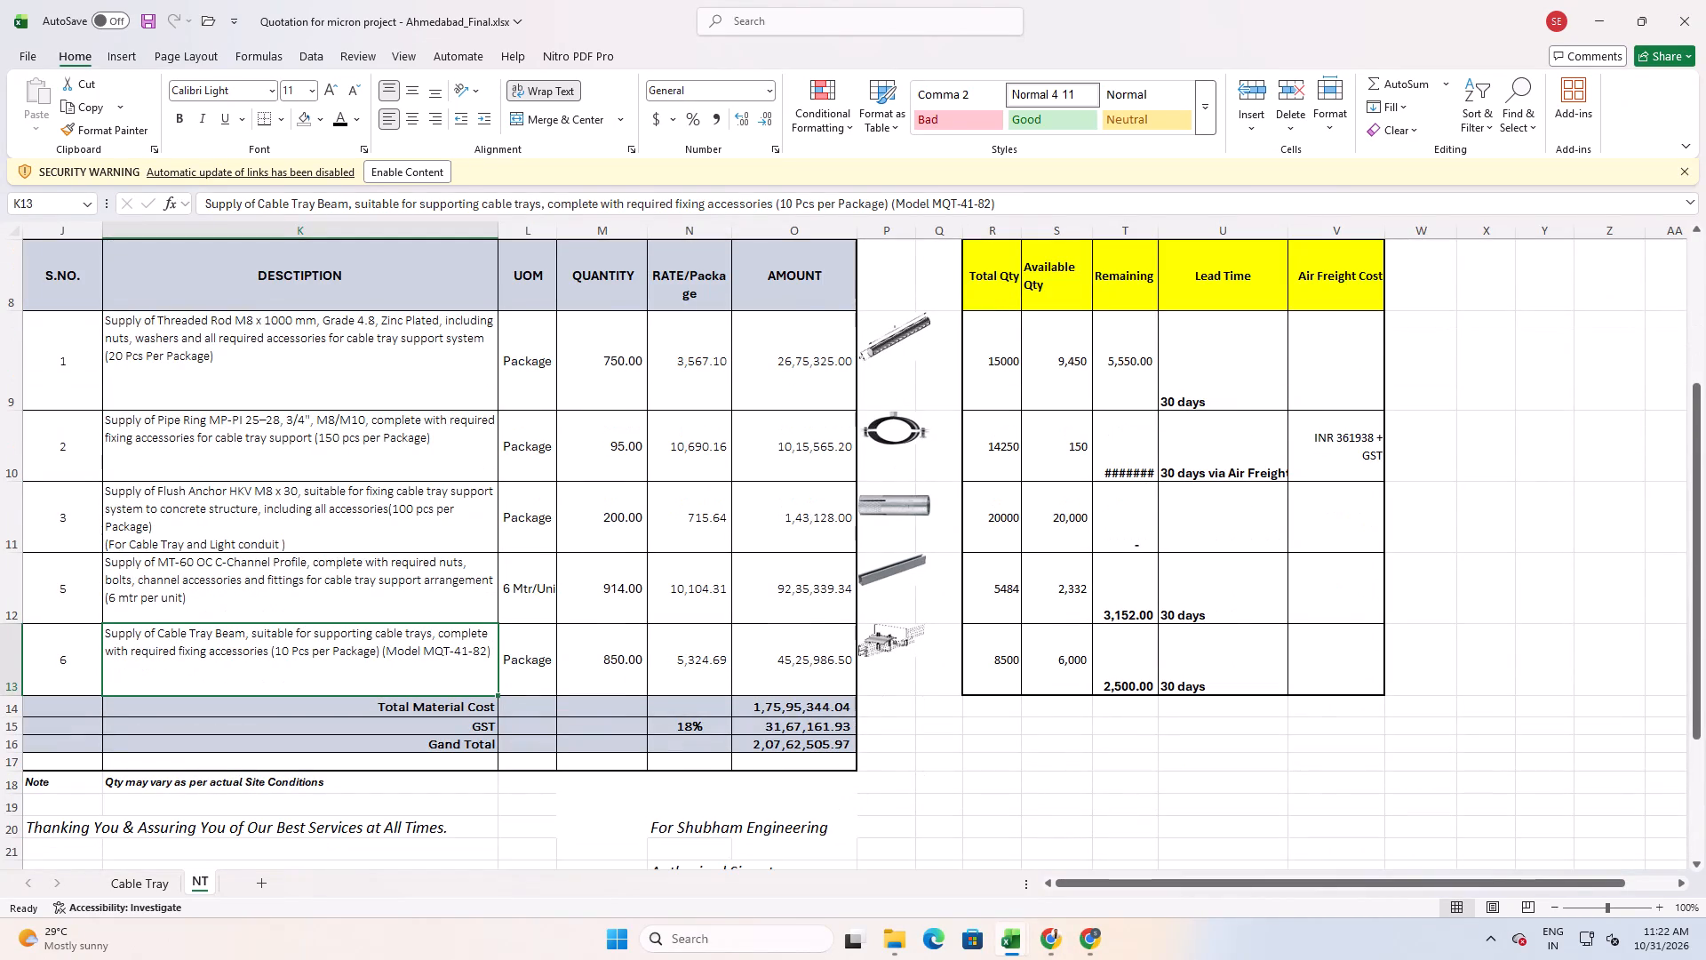
# Clear the installation value of the C-Channel – Model MT-60-OC item on the Cable Tray sheet.
pyautogui.click(143, 881)
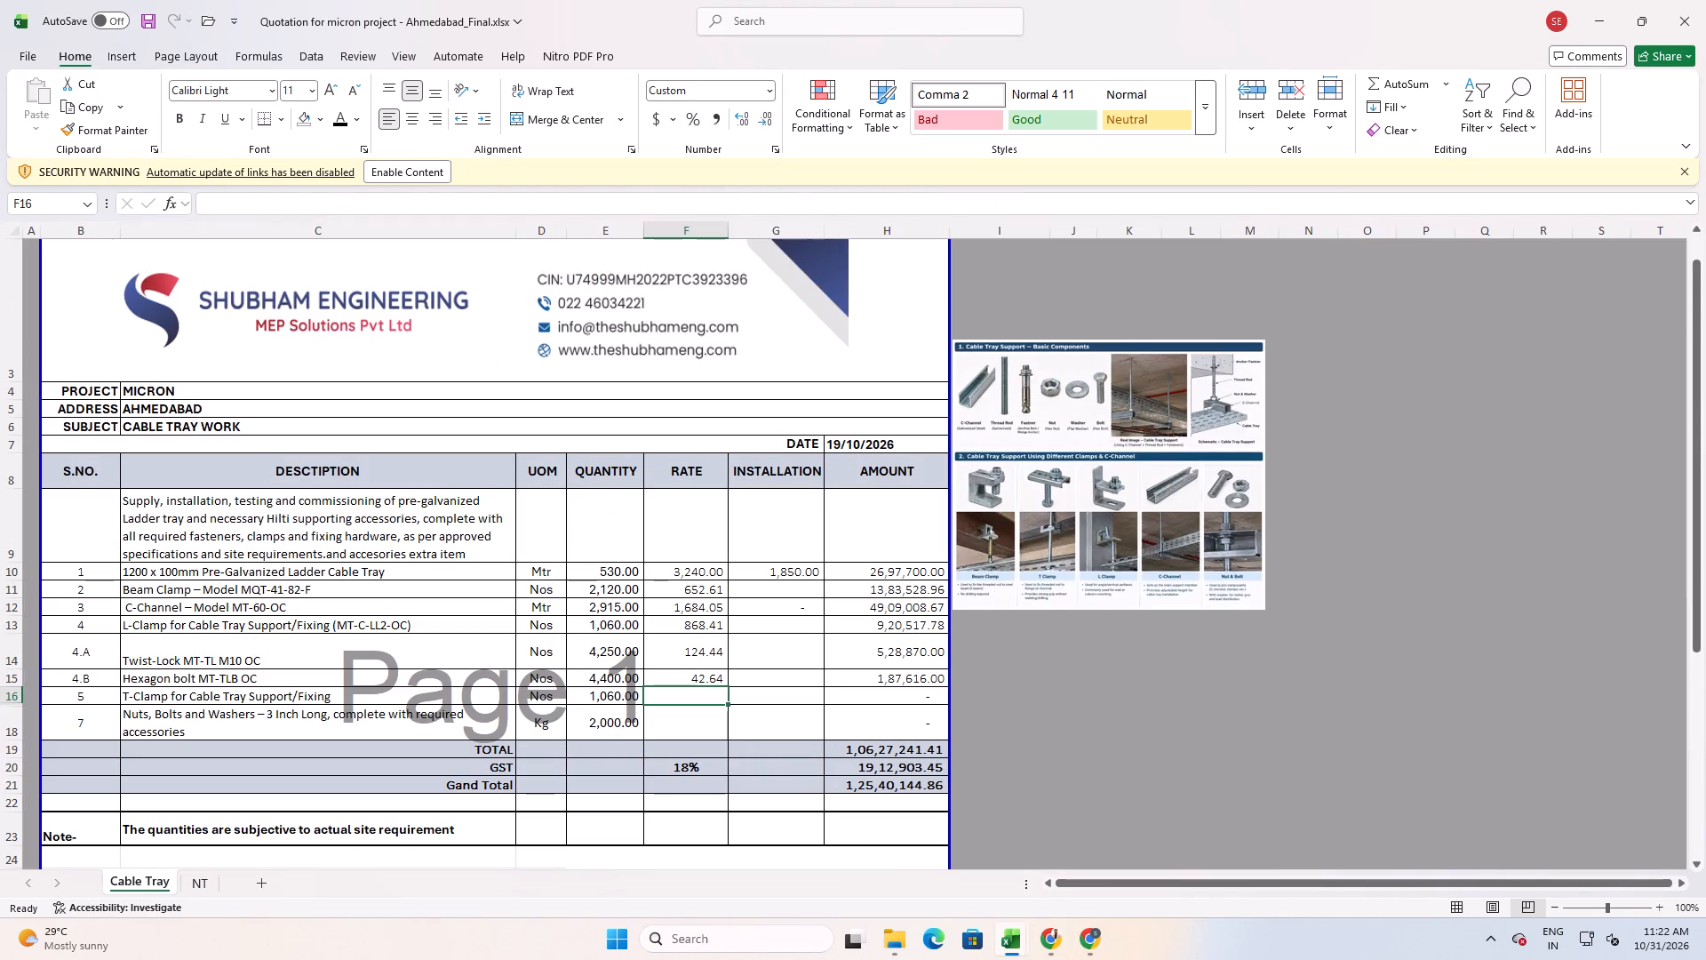
pyautogui.scroll(-1, 620, 642)
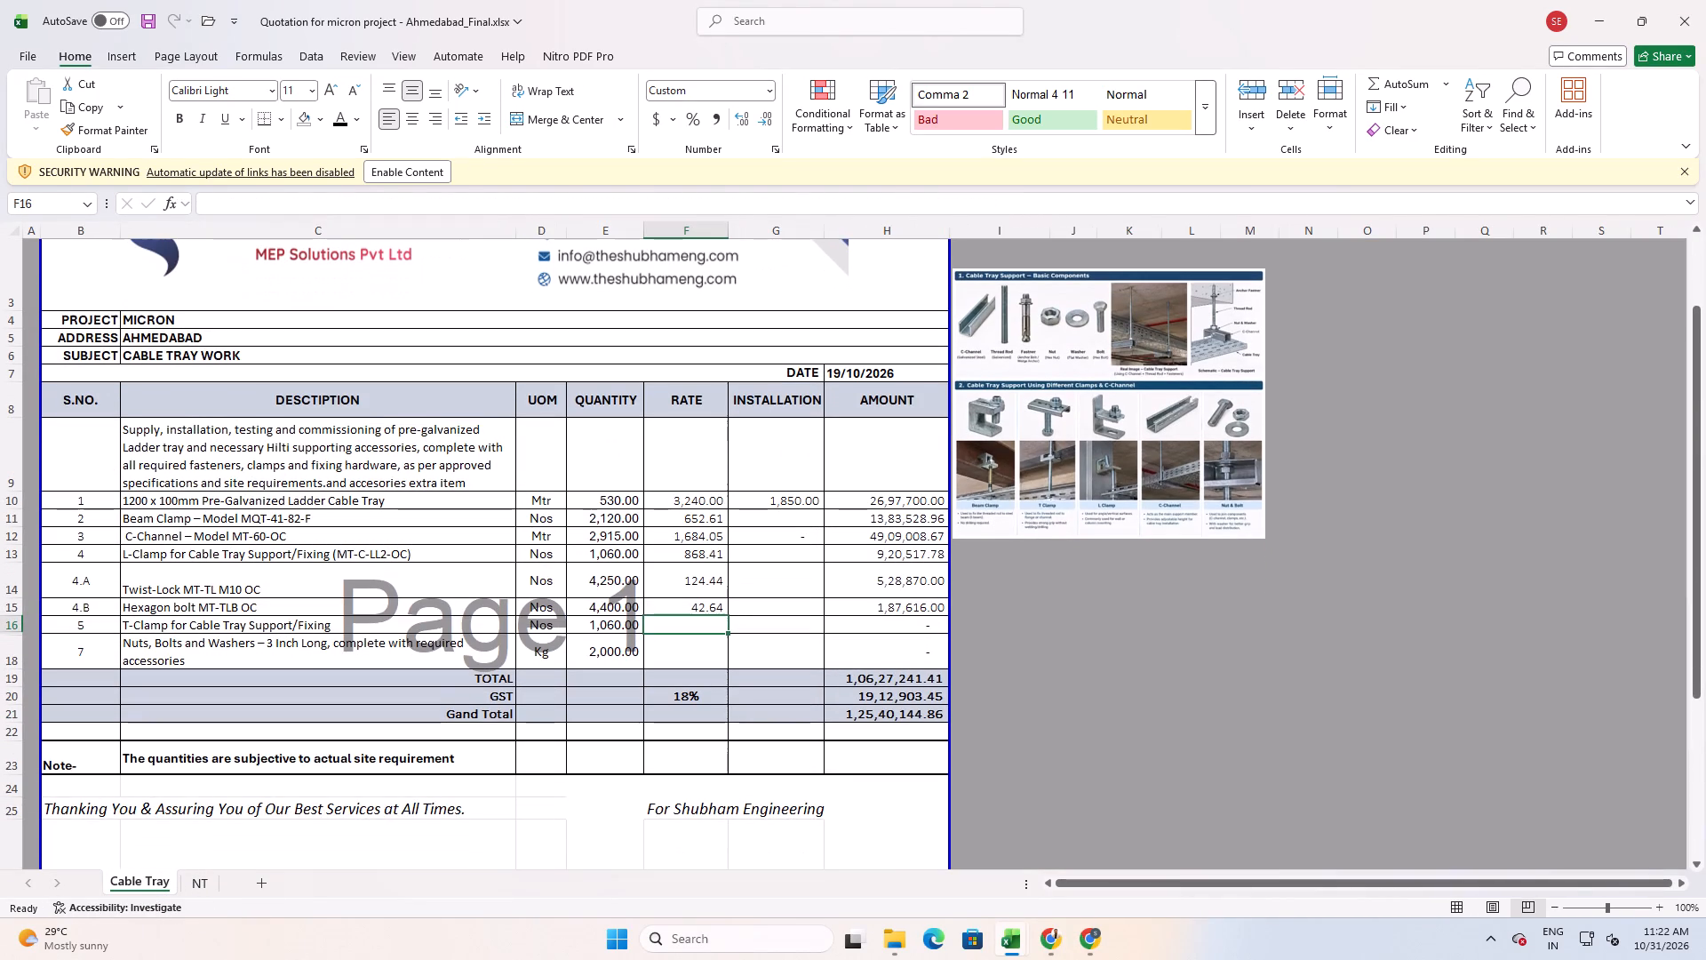
pyautogui.click(748, 540)
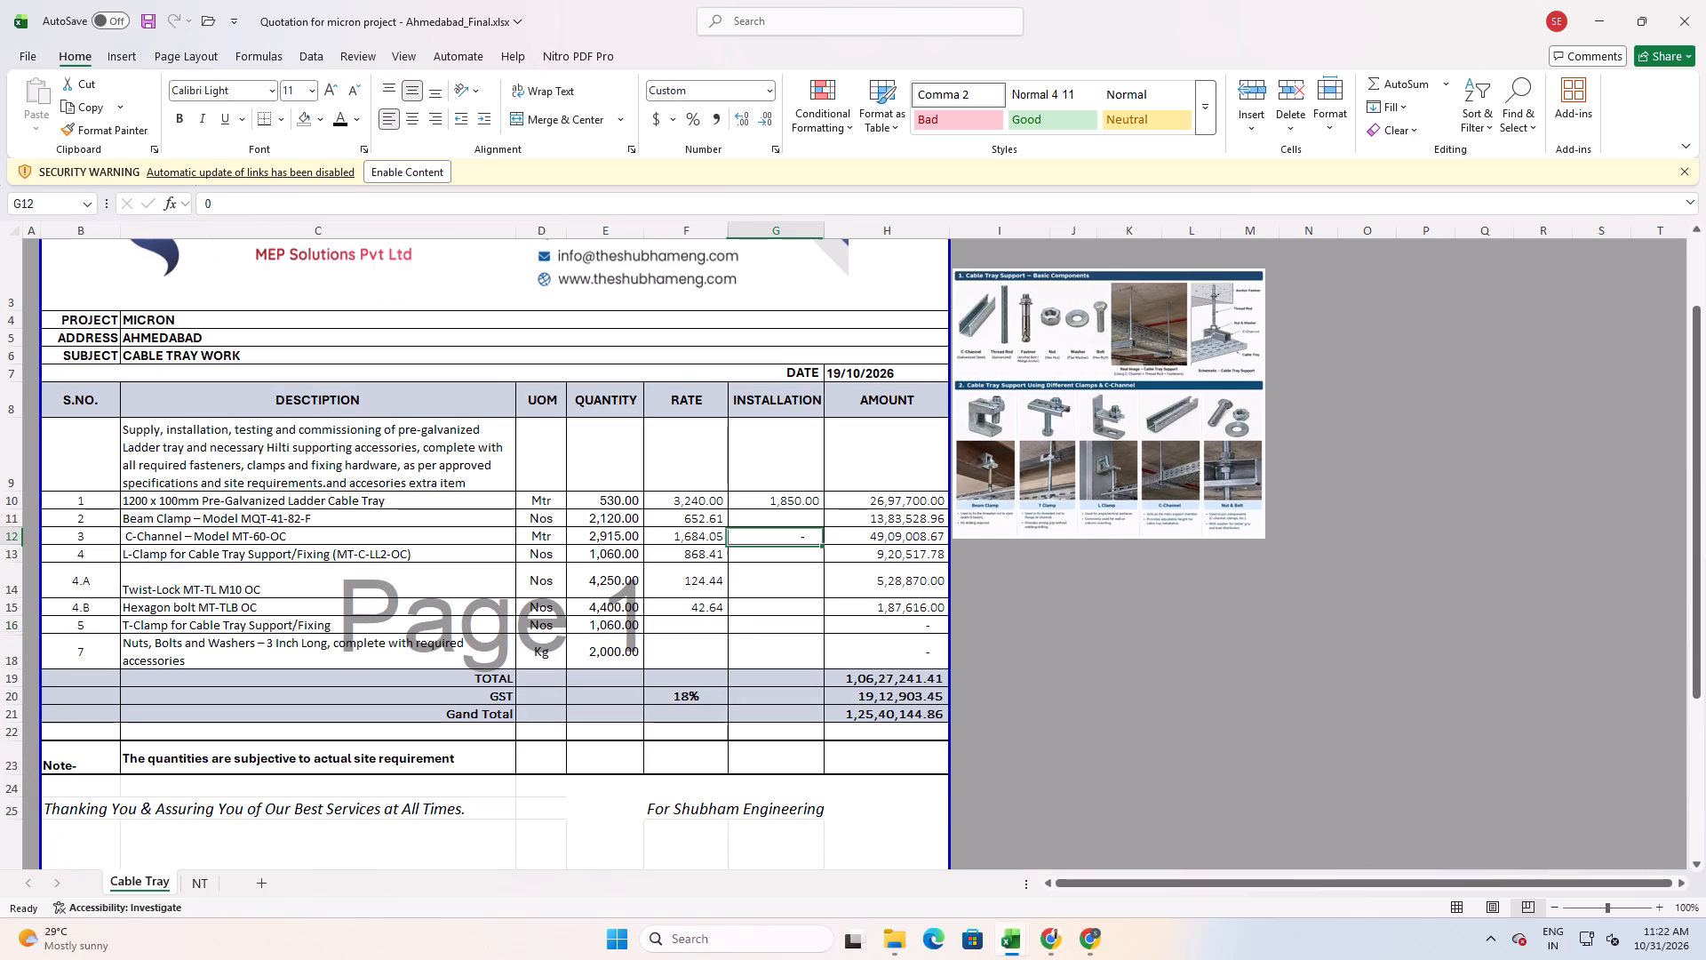
pyautogui.press('Delete')
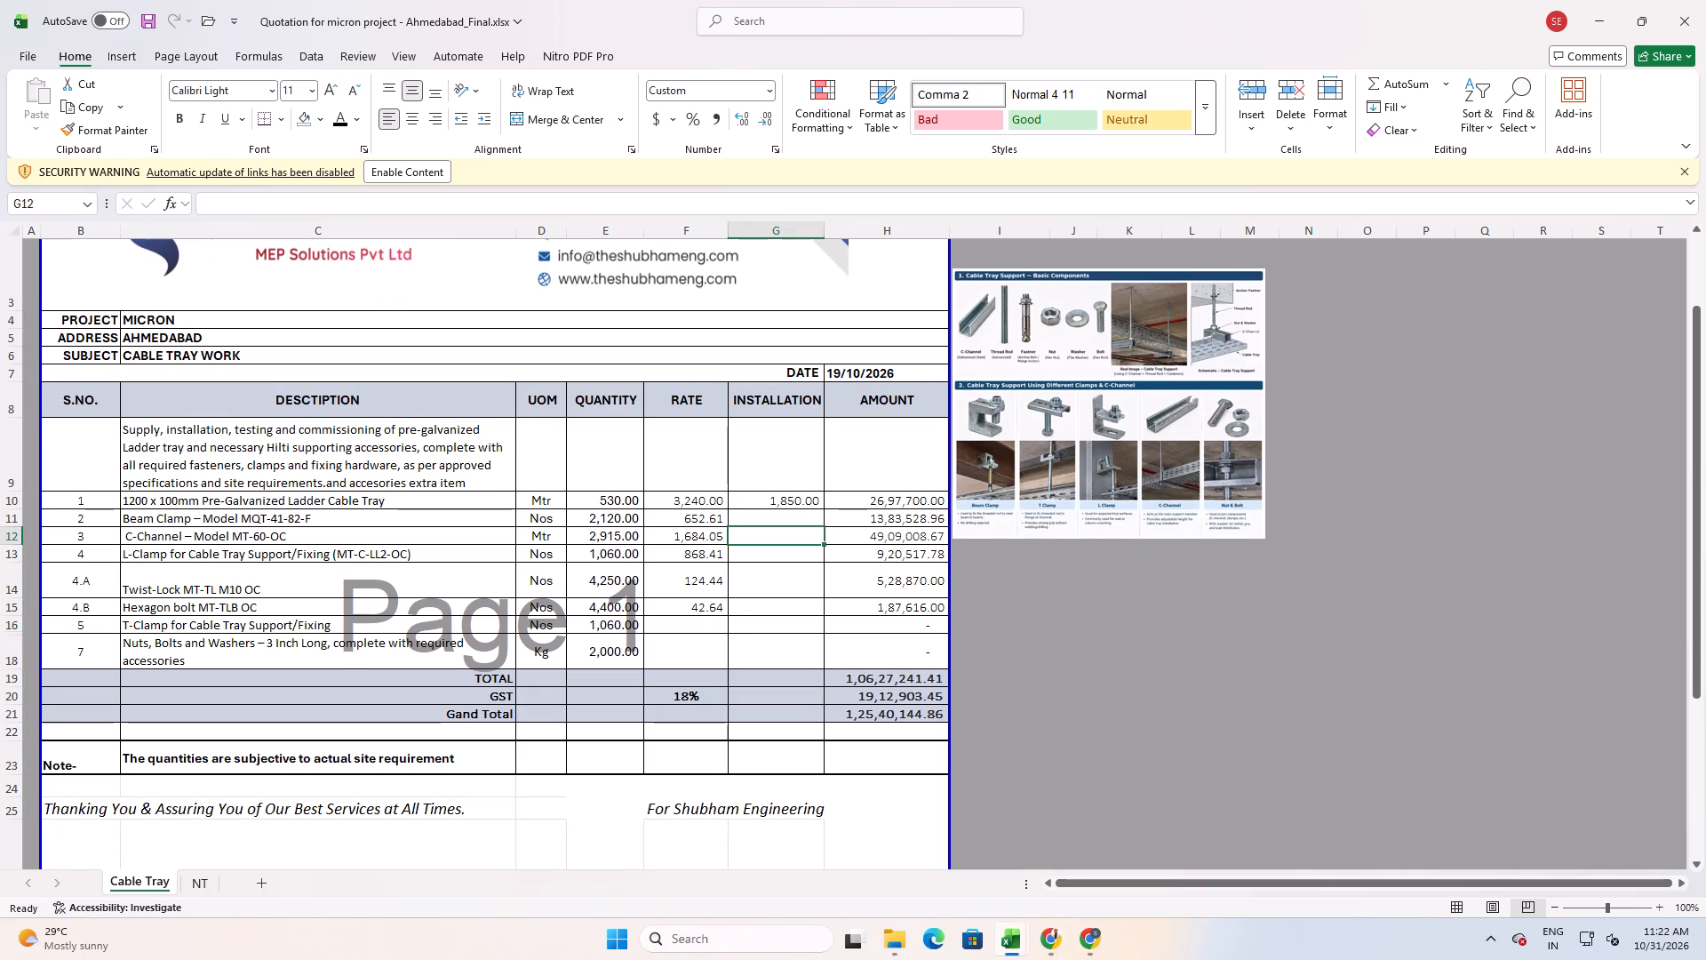
pyautogui.click(752, 588)
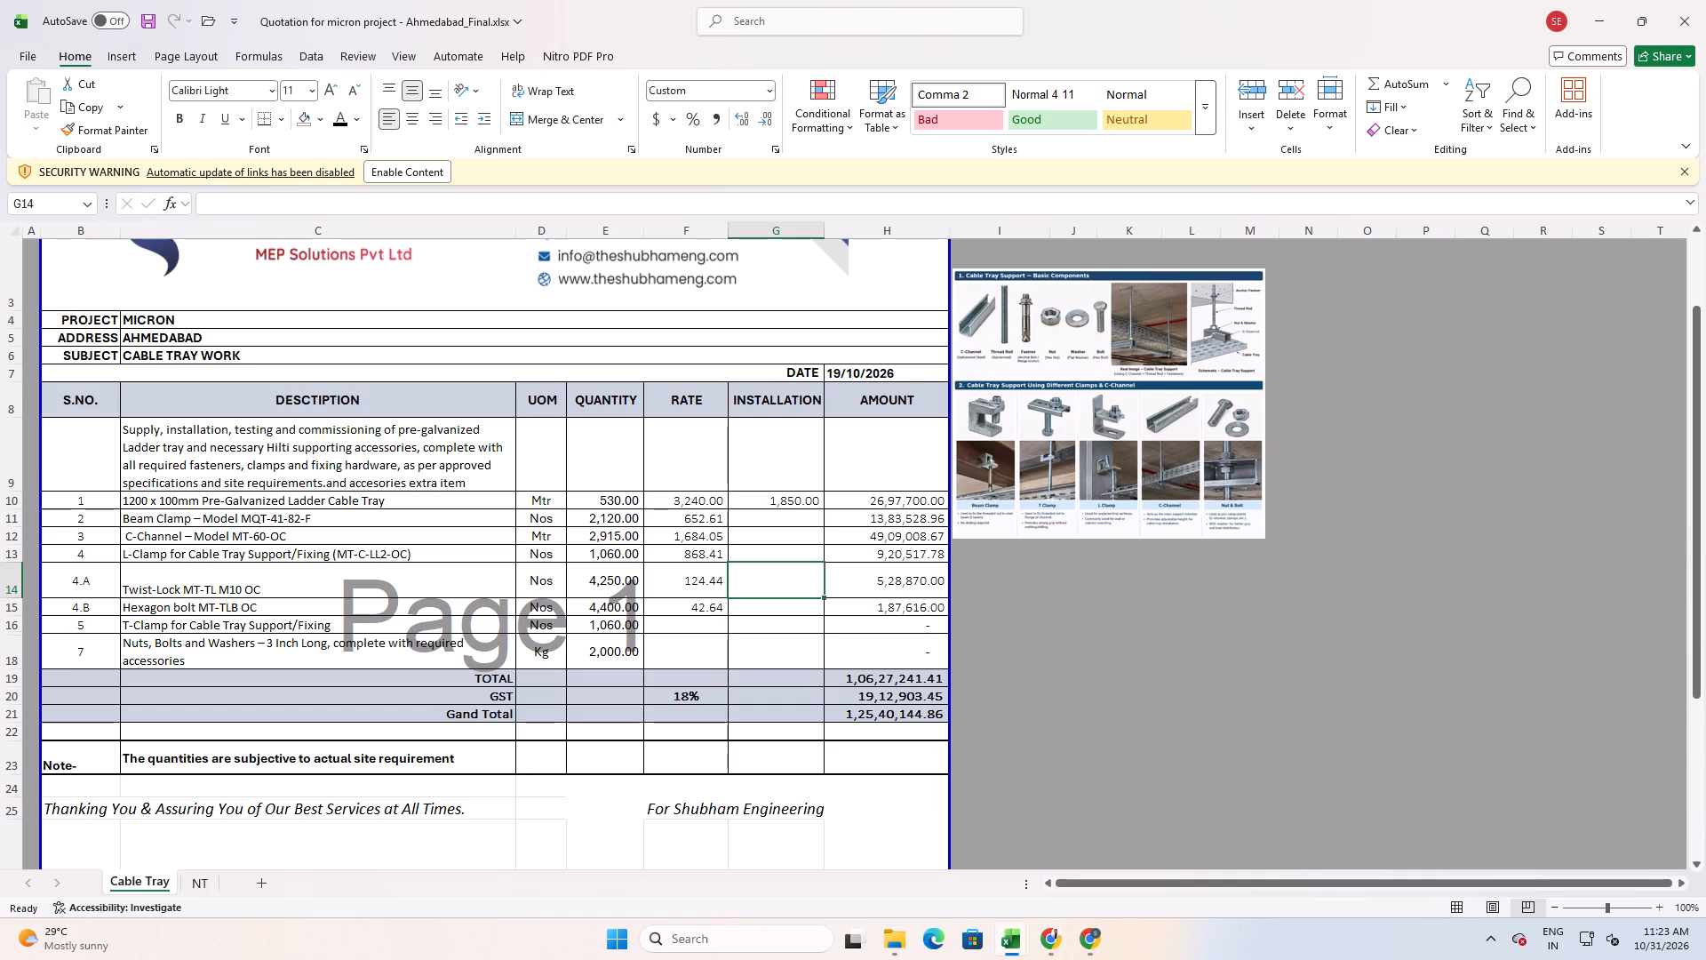
pyautogui.scroll(-1, 683, 623)
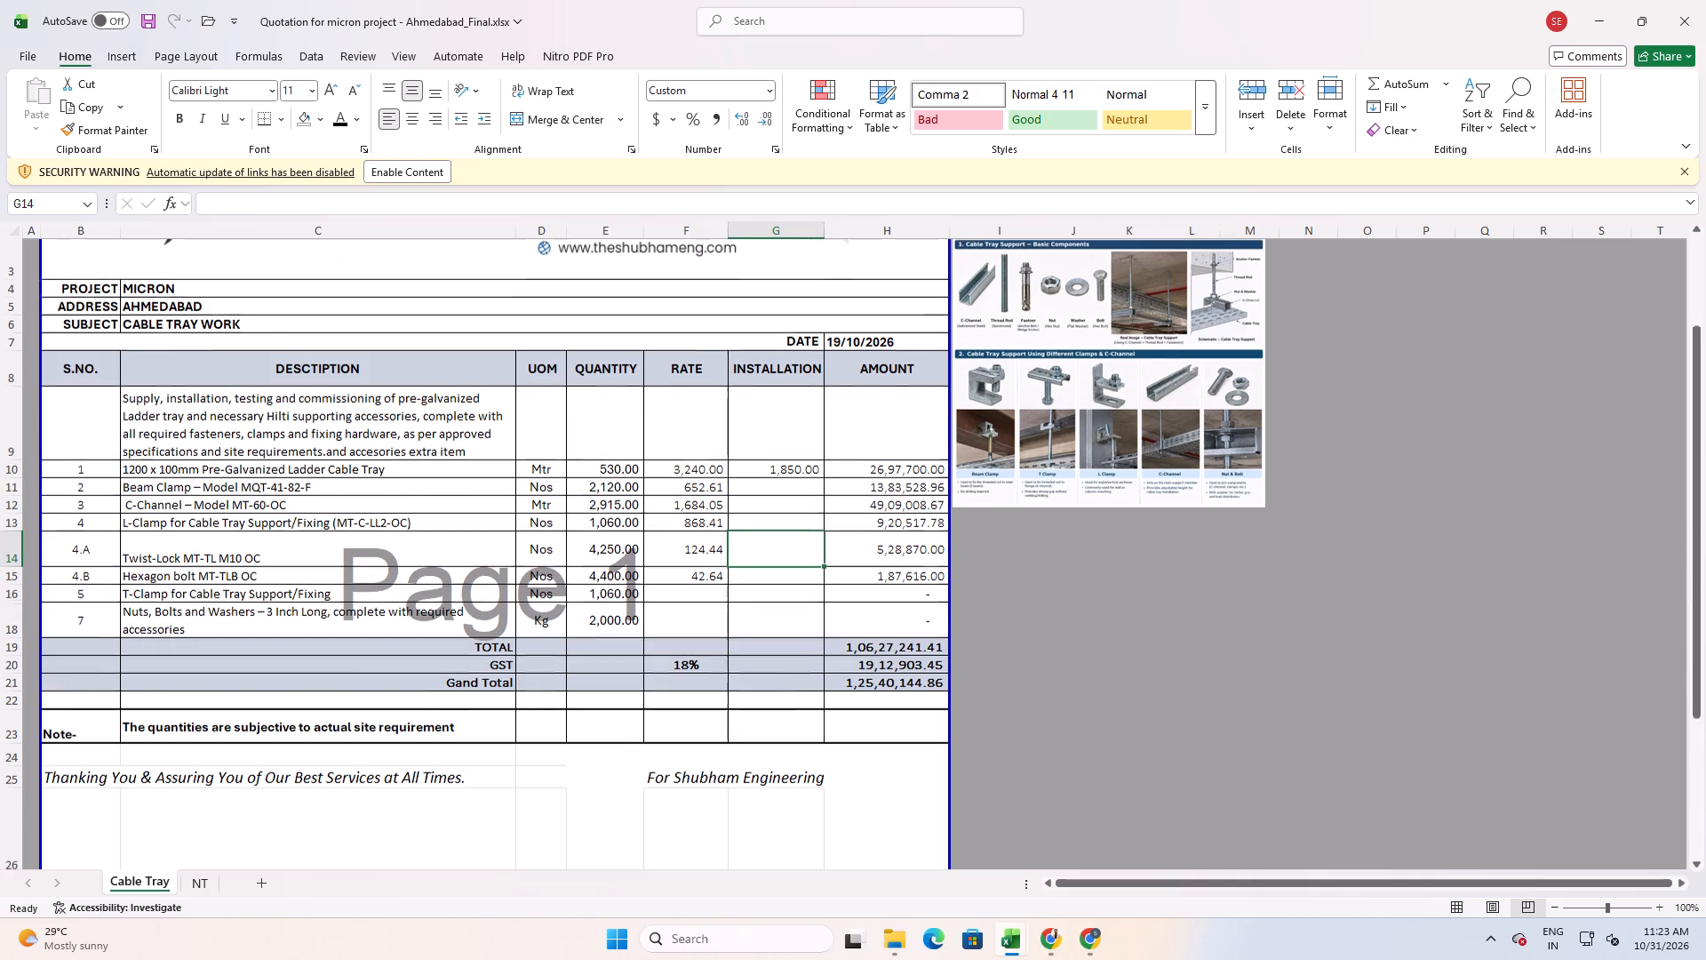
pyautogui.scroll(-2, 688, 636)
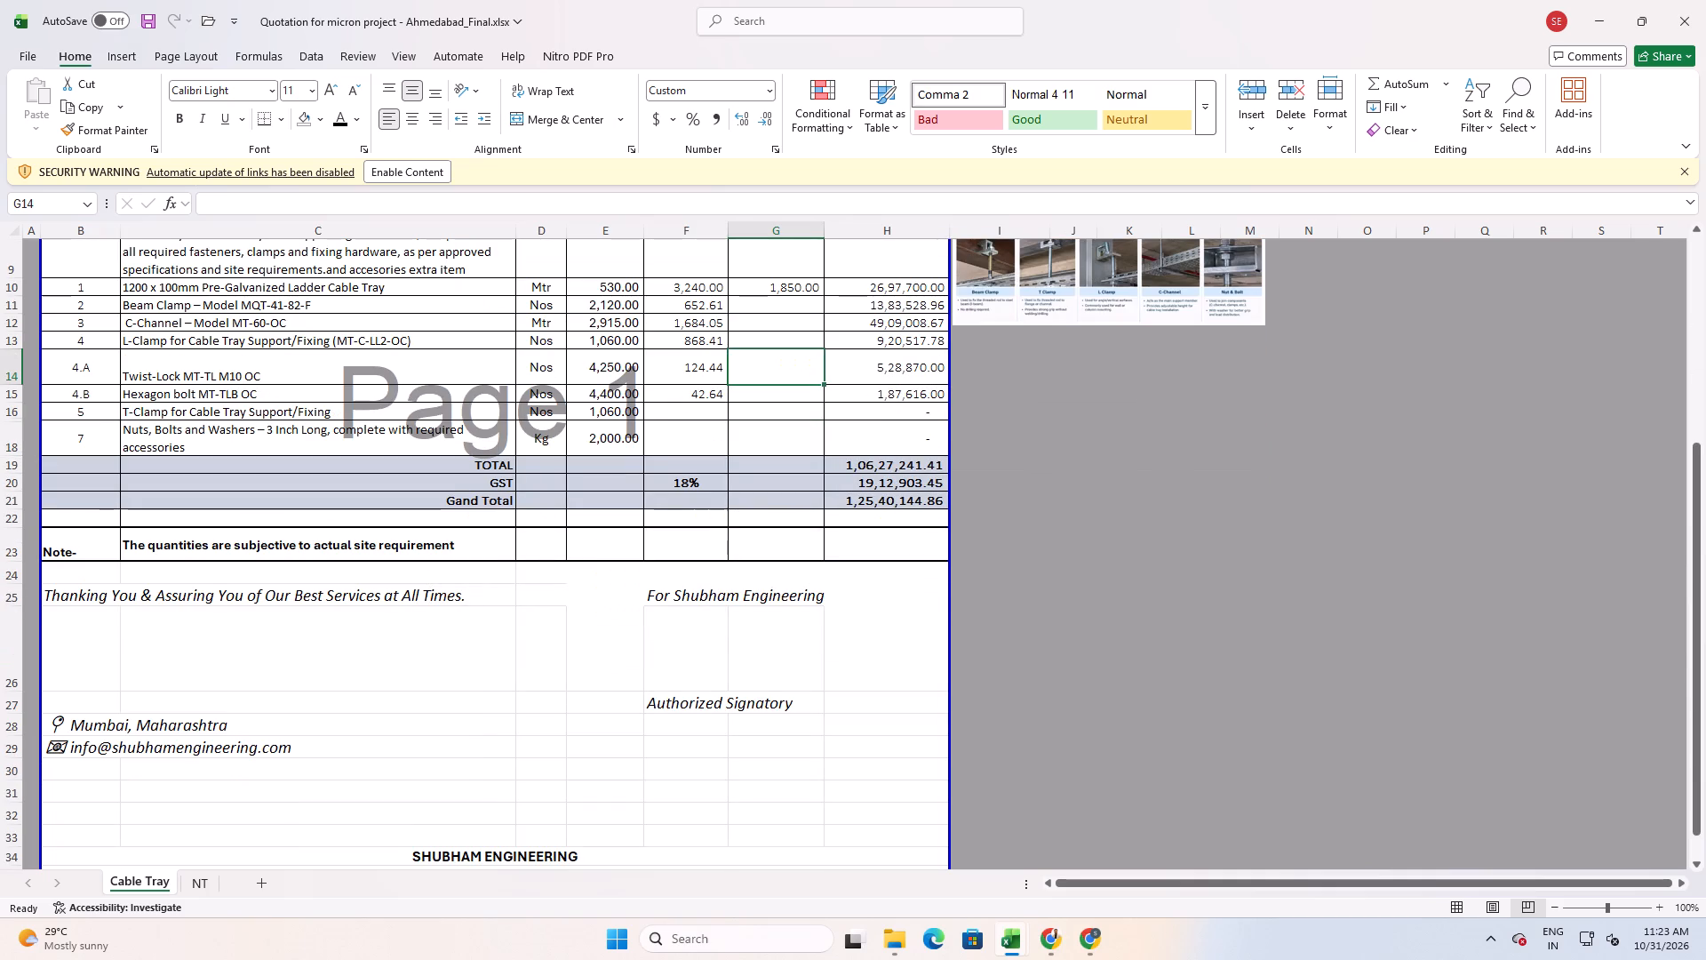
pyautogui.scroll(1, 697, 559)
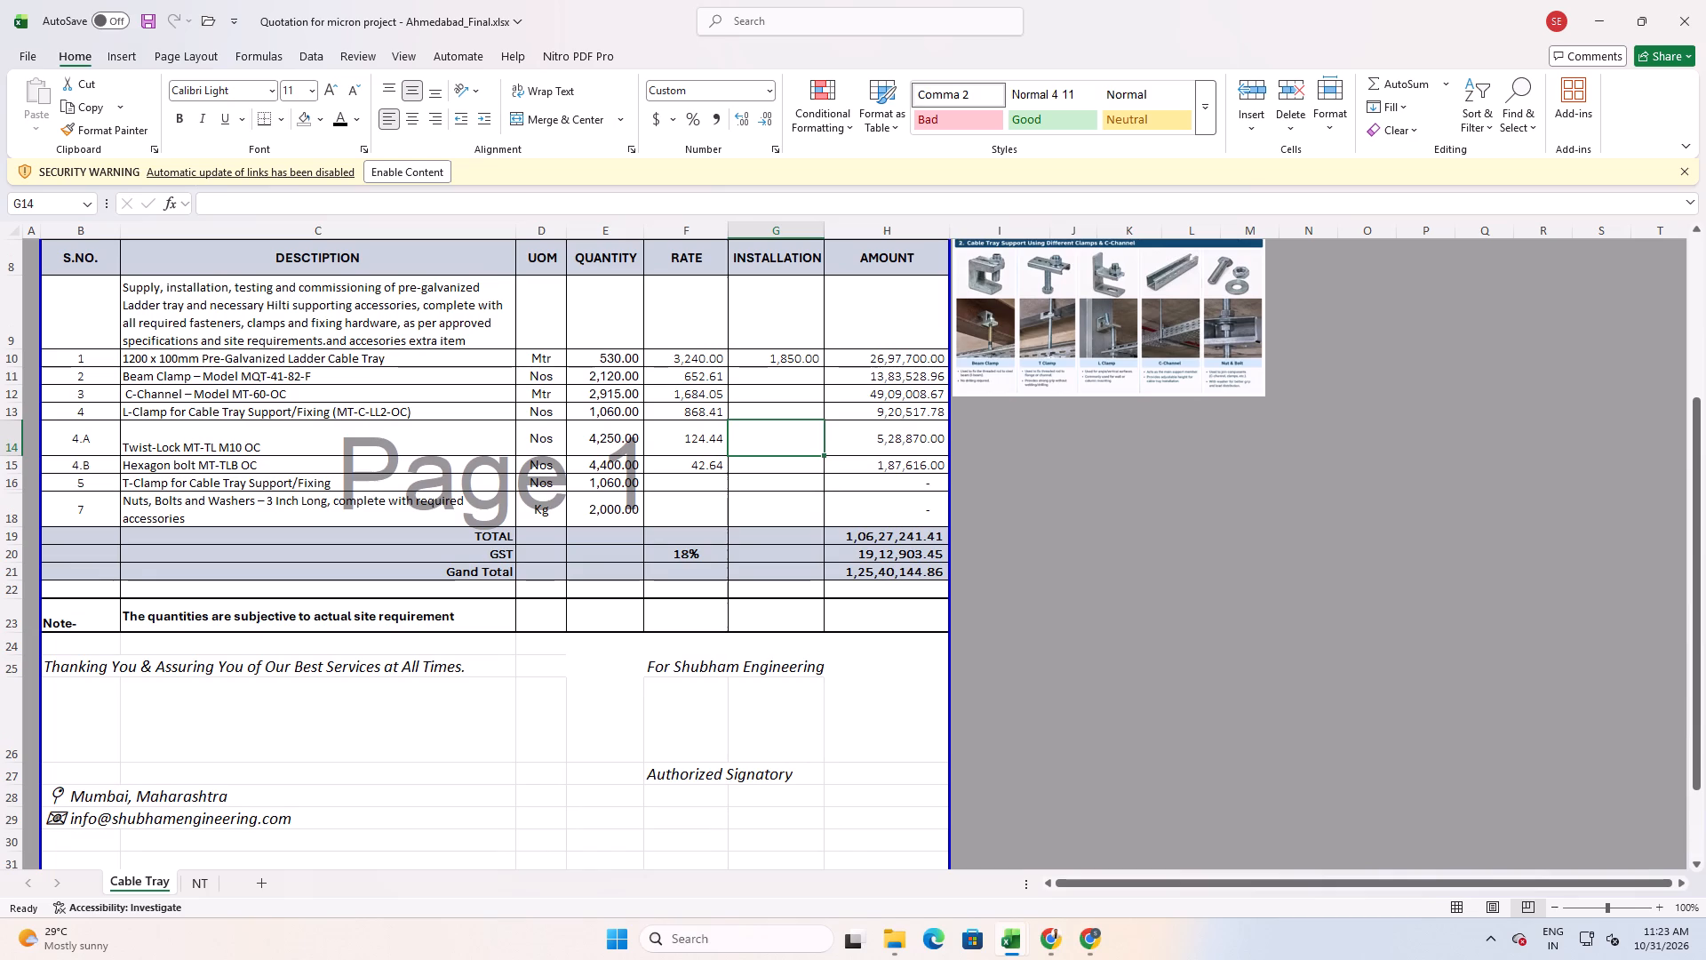
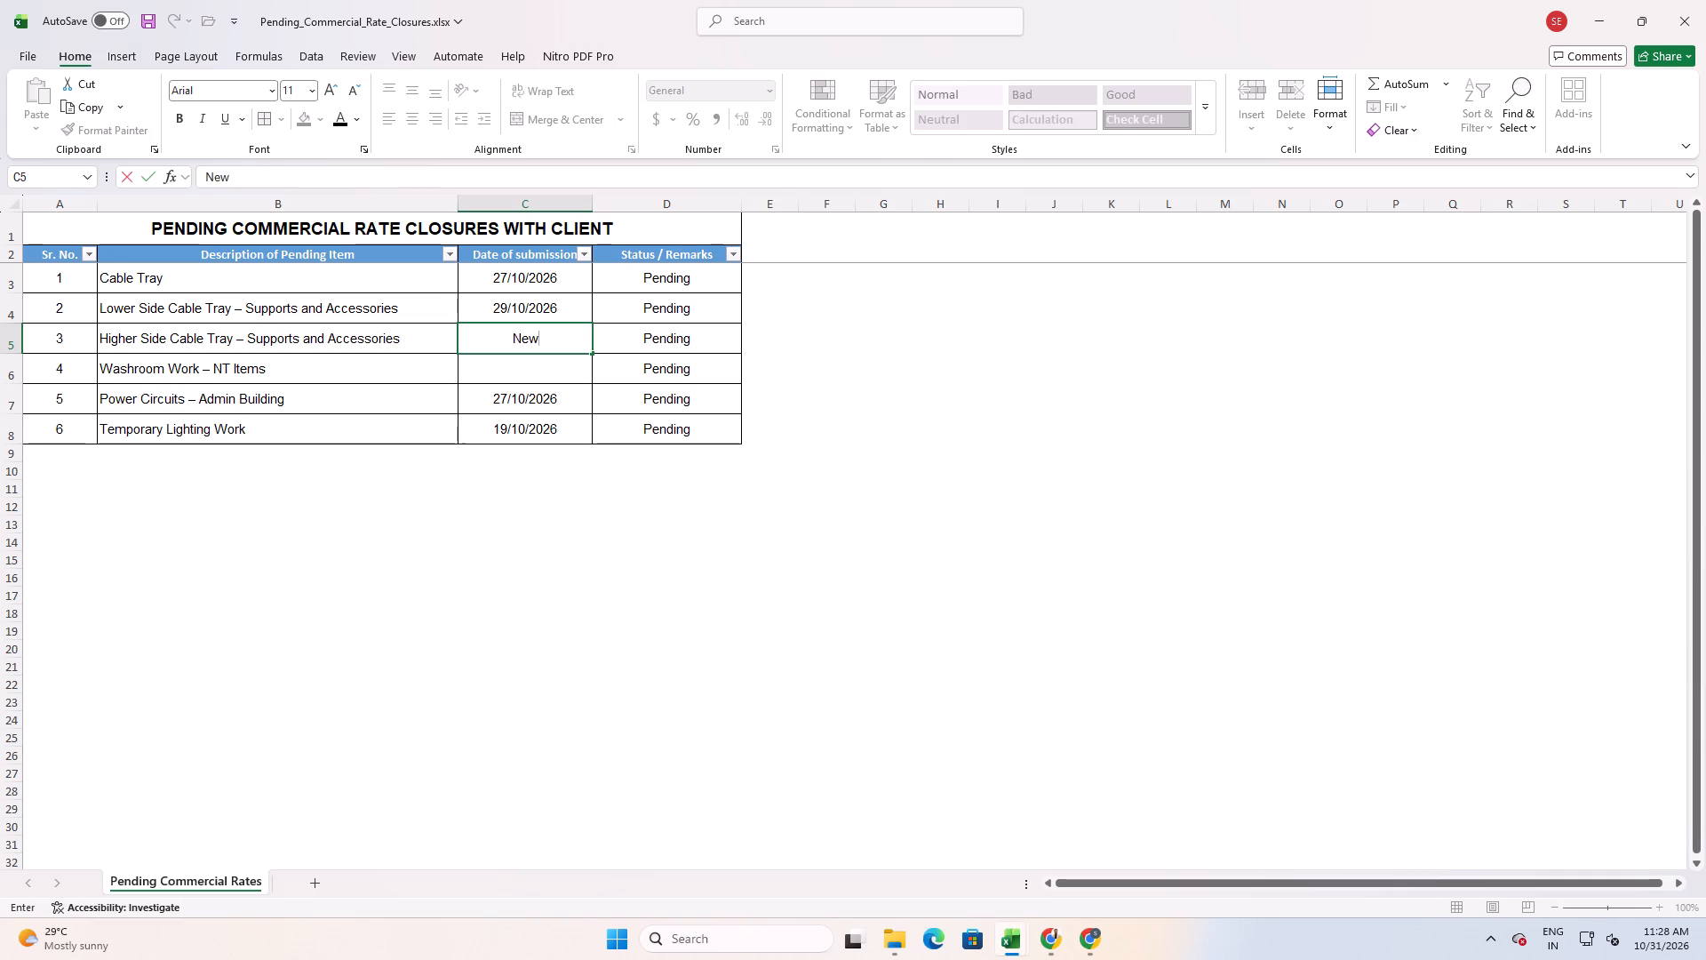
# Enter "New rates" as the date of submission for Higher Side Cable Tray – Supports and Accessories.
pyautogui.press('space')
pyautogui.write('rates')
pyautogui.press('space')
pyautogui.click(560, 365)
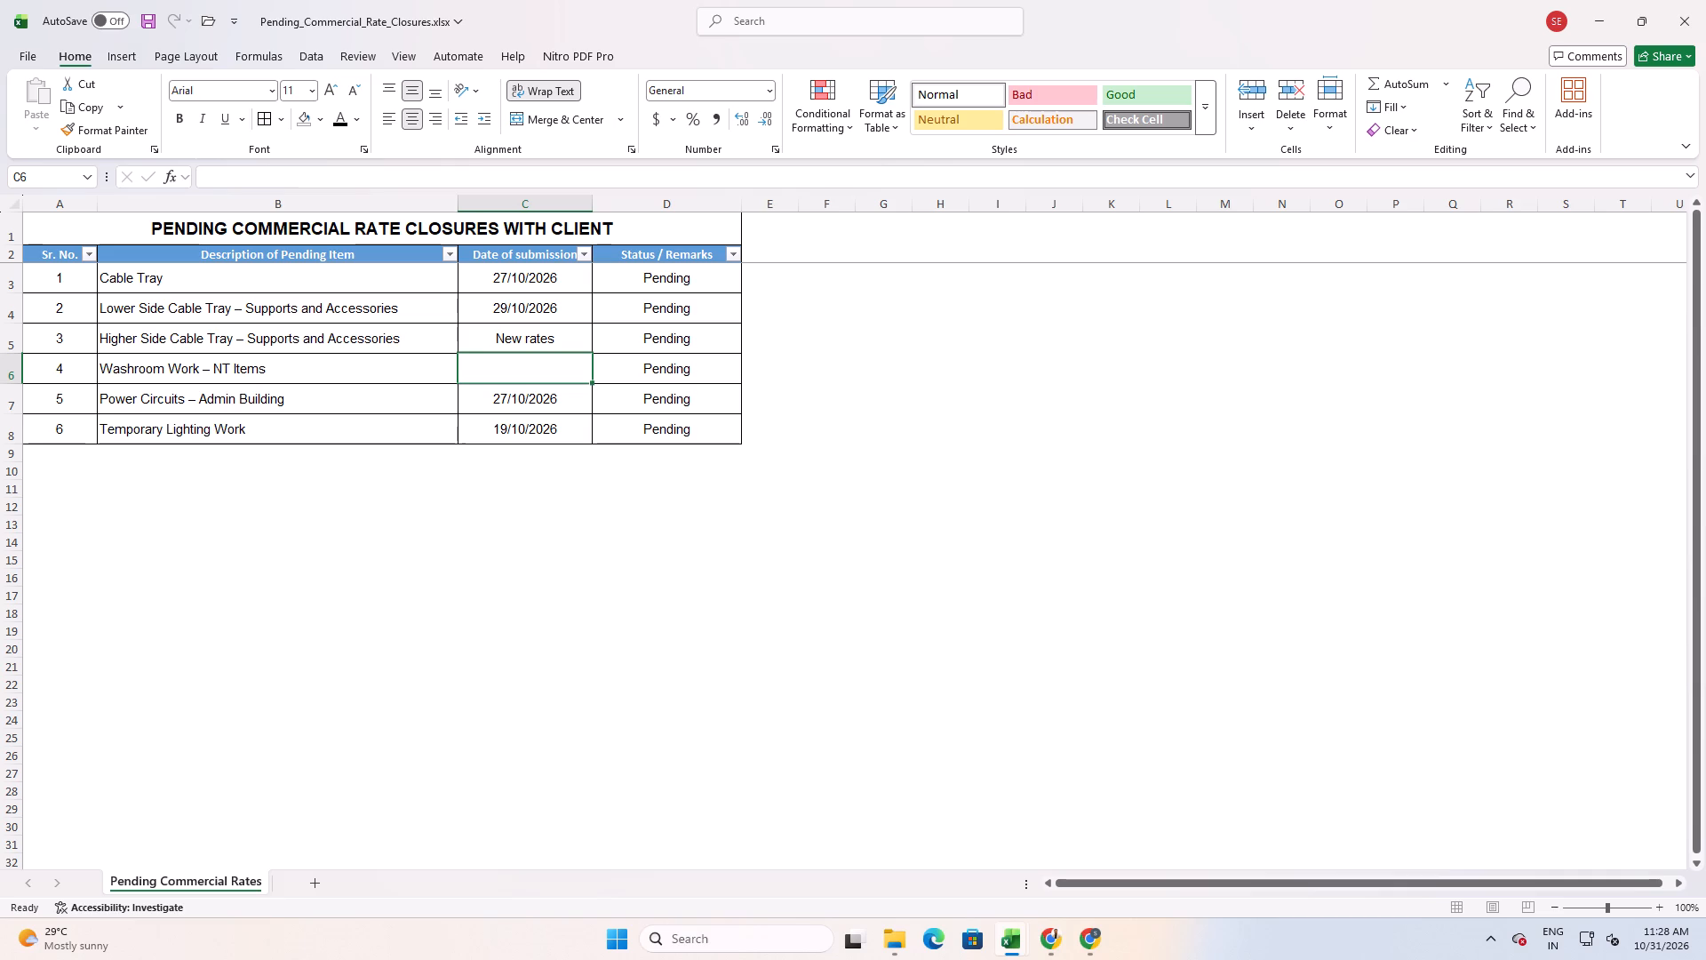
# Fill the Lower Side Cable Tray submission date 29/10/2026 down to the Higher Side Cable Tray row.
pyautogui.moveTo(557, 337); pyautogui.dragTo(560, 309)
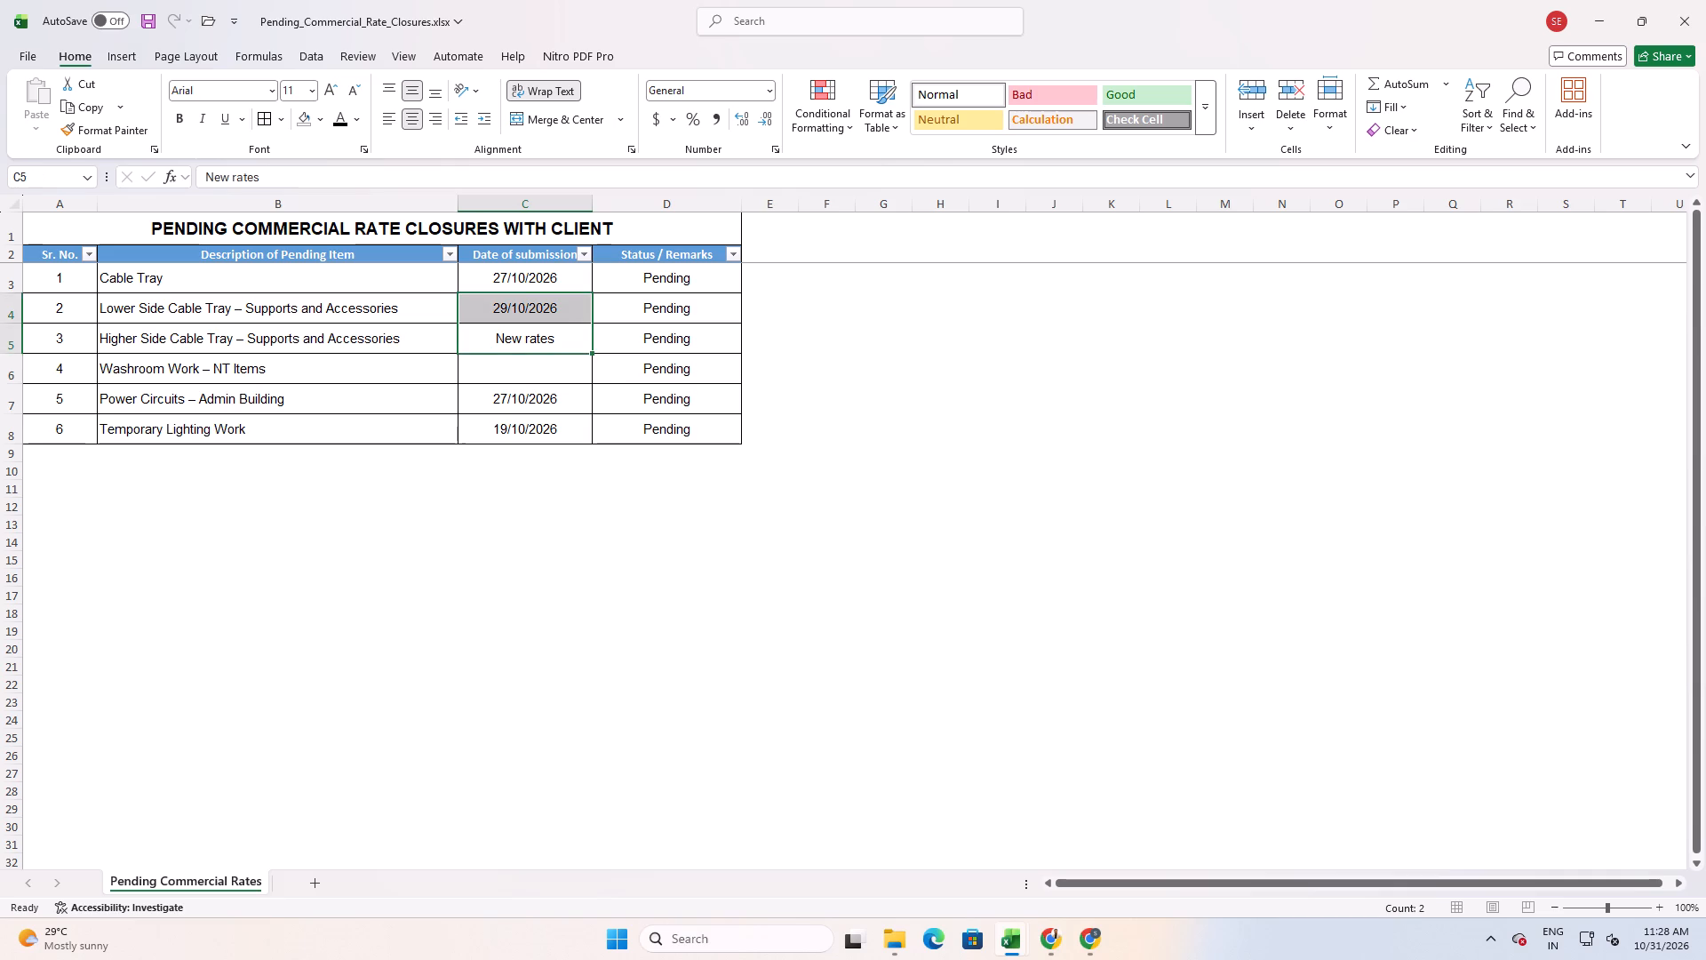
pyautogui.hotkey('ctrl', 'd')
# Set the Lower Side Cable Tray submission entry to "New rates" and copy it to the Higher Side Cable Tray row.
pyautogui.click(553, 316)
pyautogui.write('New rates')
pyautogui.press('Return')
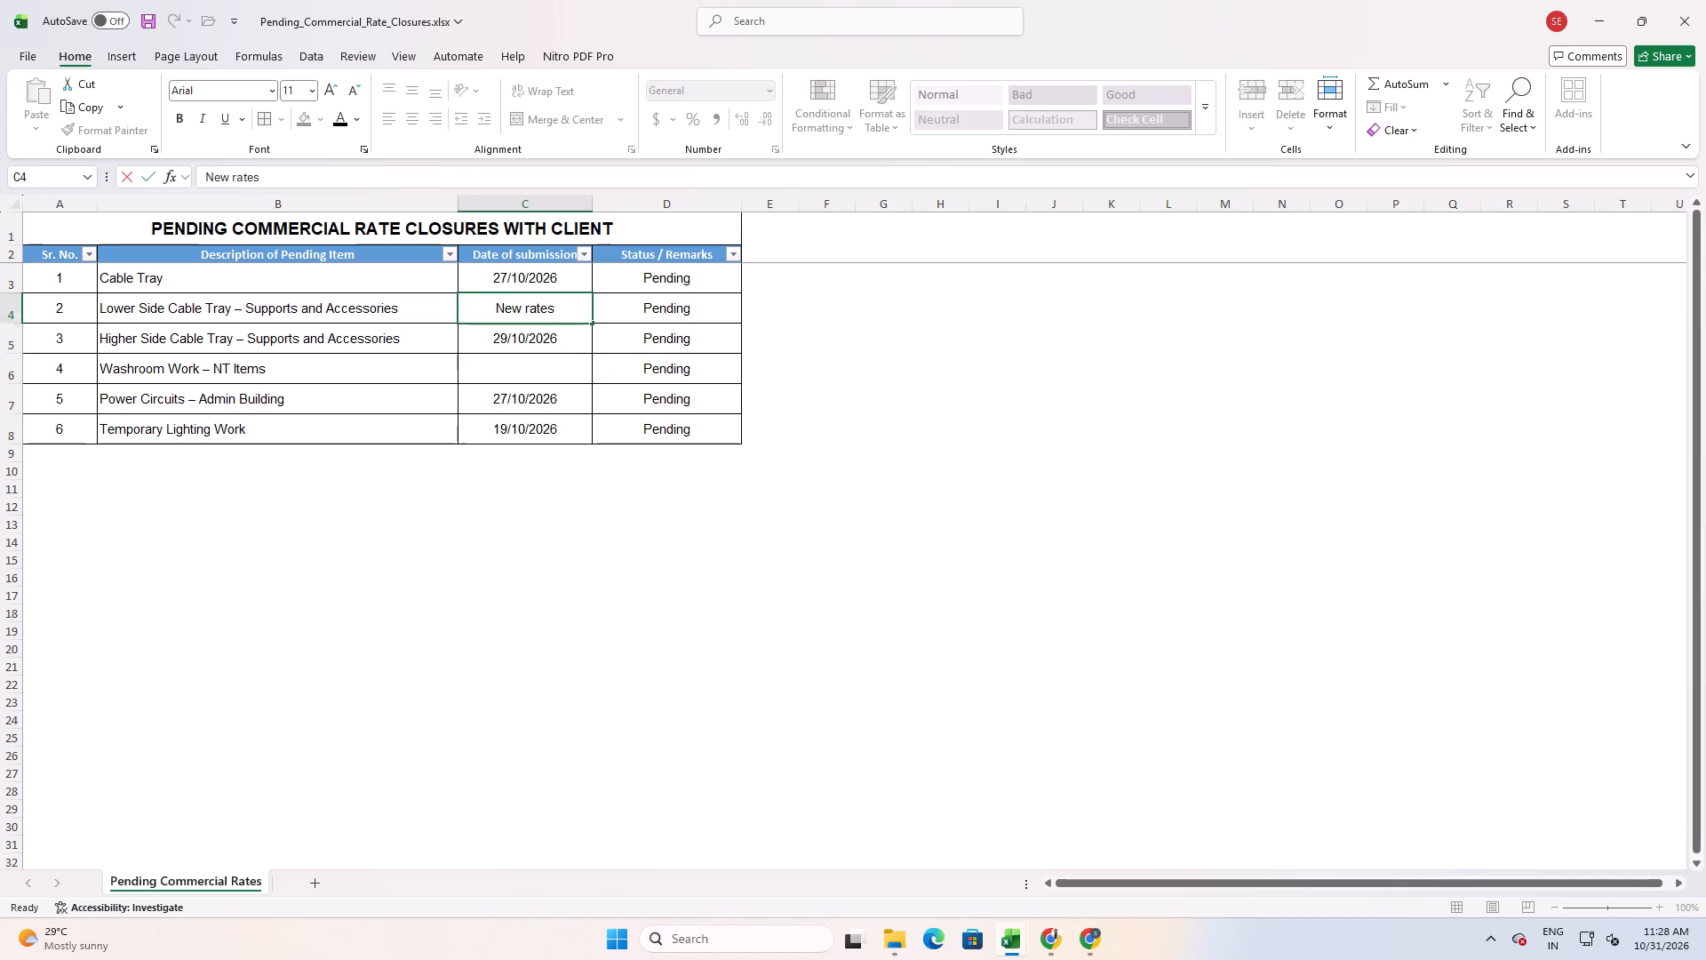
pyautogui.press('Up')
pyautogui.hotkey('ctrl', 'c')
pyautogui.press('Down')
pyautogui.hotkey('ctrl', 'v')
pyautogui.press('Down')
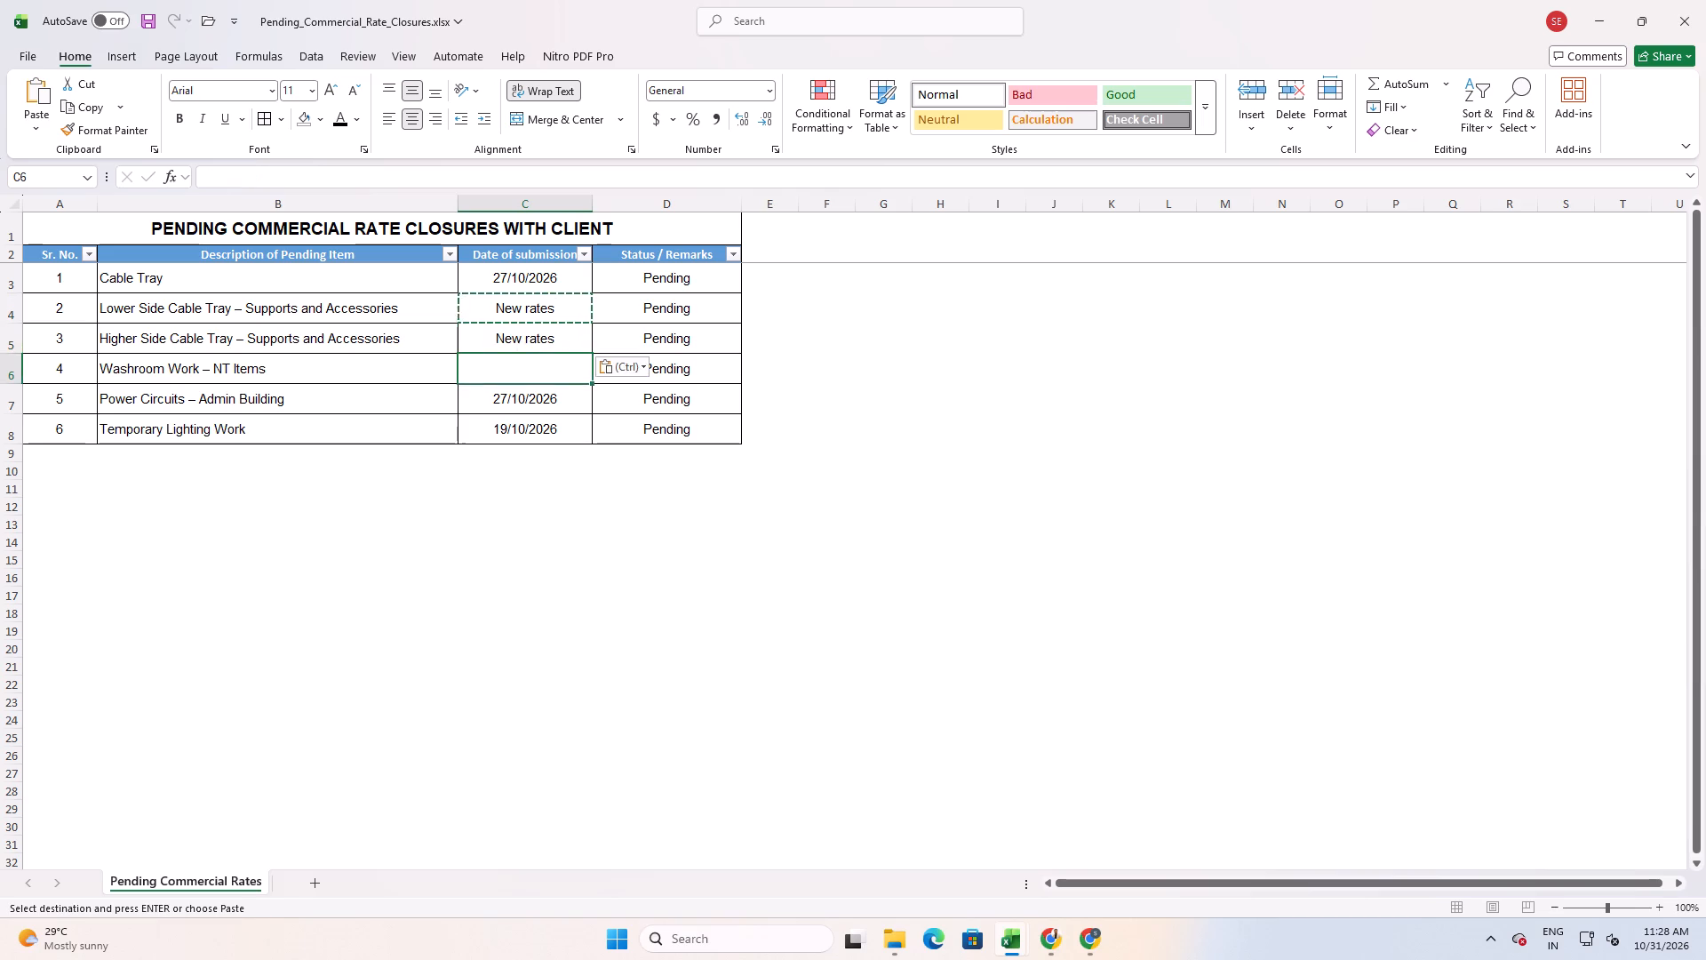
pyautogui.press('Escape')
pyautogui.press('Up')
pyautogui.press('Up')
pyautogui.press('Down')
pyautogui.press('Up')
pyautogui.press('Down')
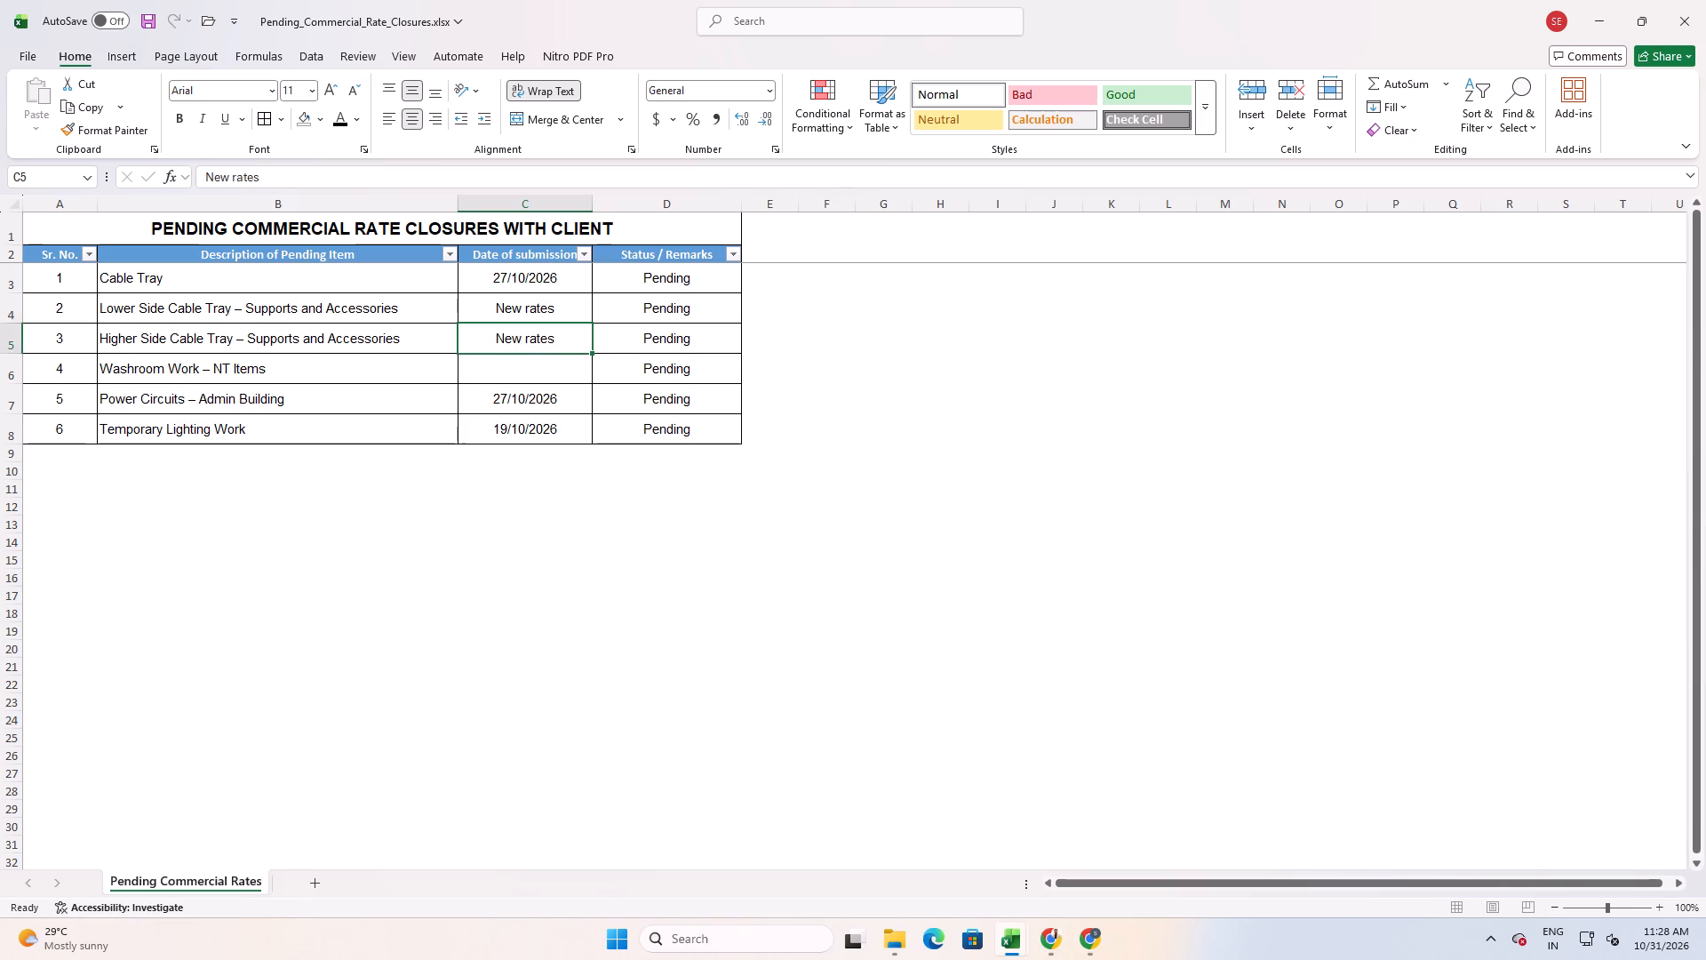
# Switch from the pending rate closures workbook to the "Quotation for micron project - Ahmedabad_Final" workbook.
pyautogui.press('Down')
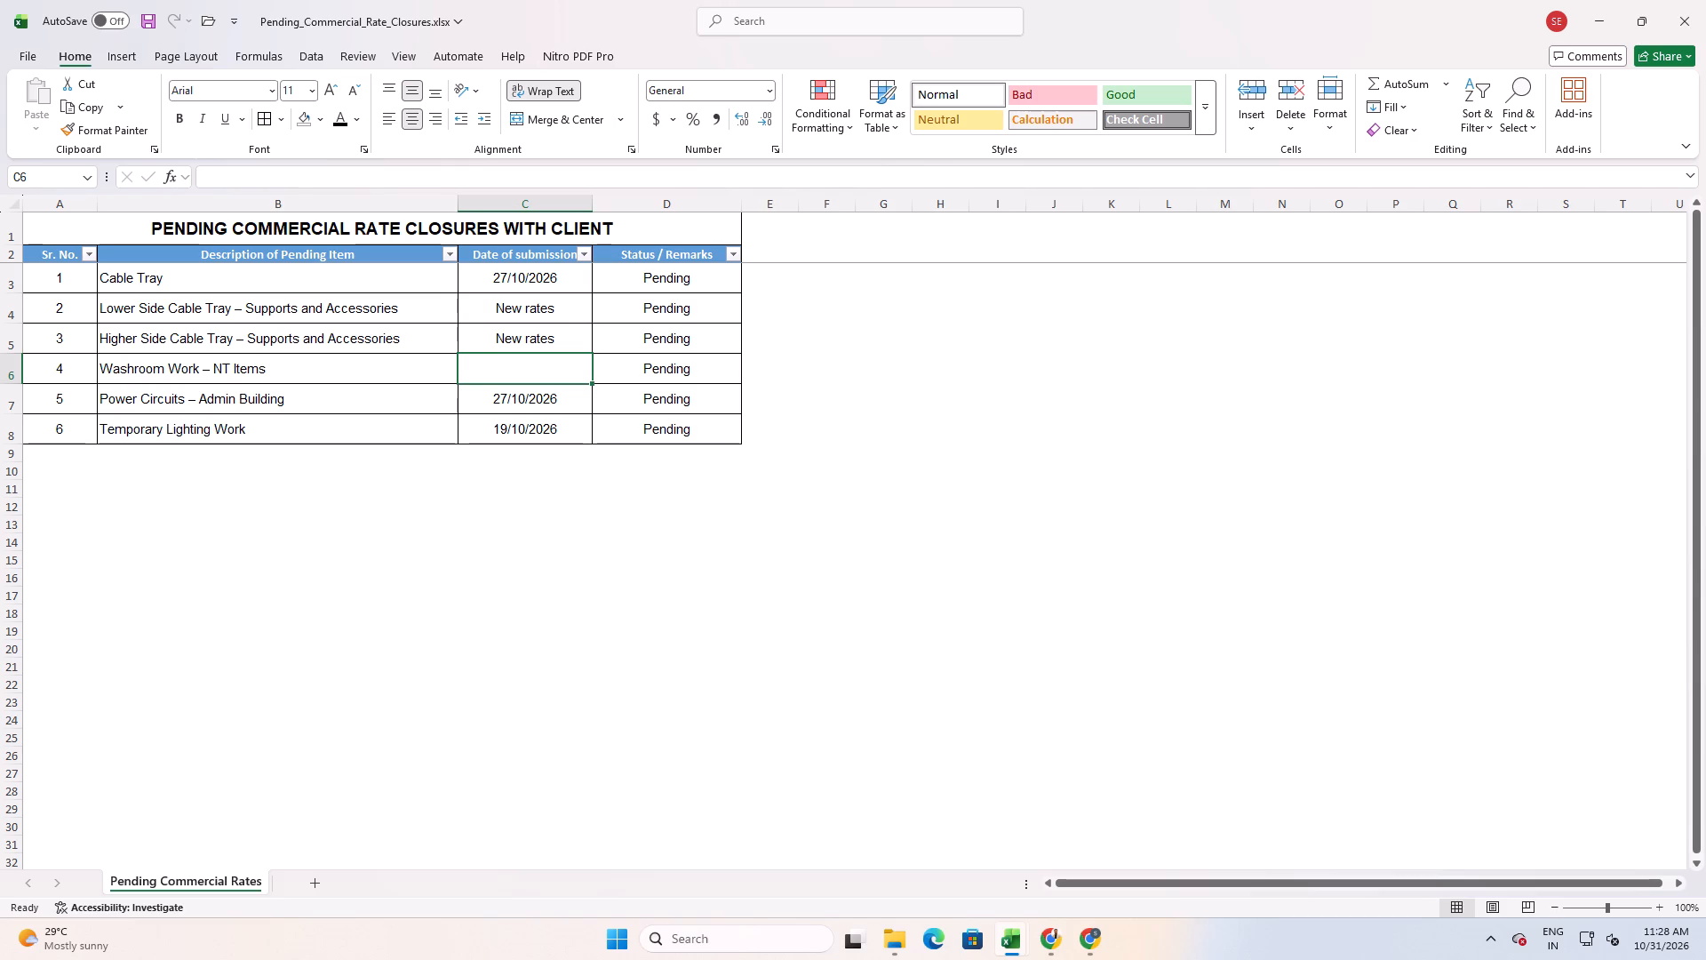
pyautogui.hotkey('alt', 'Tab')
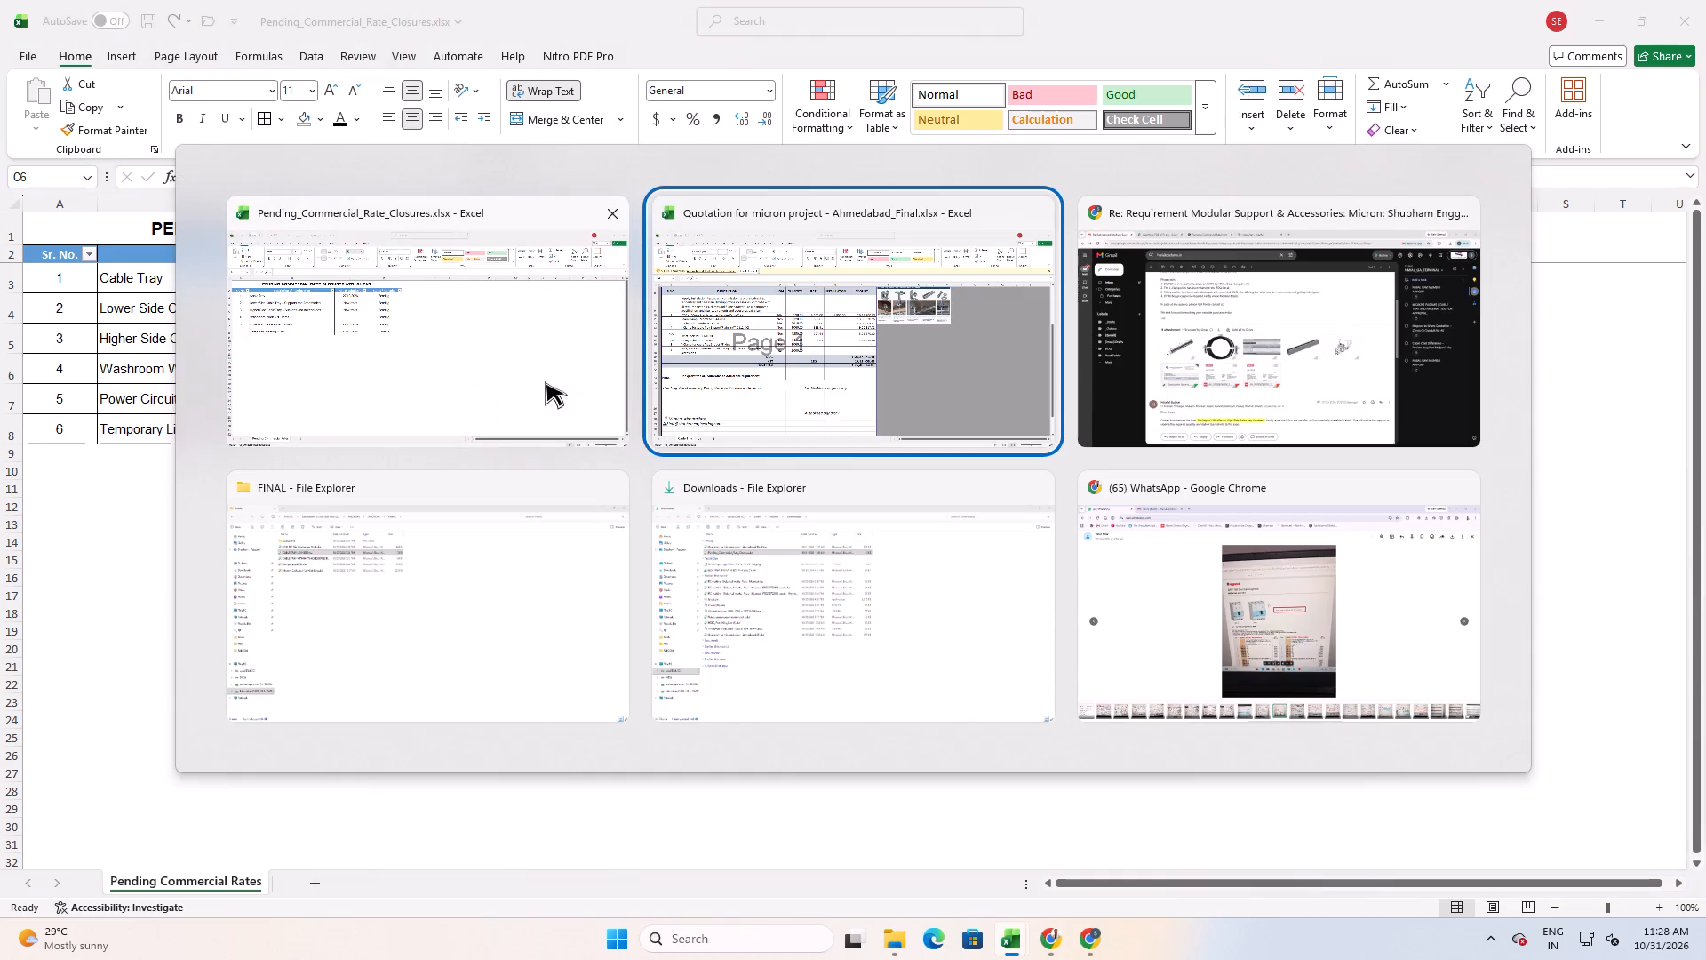
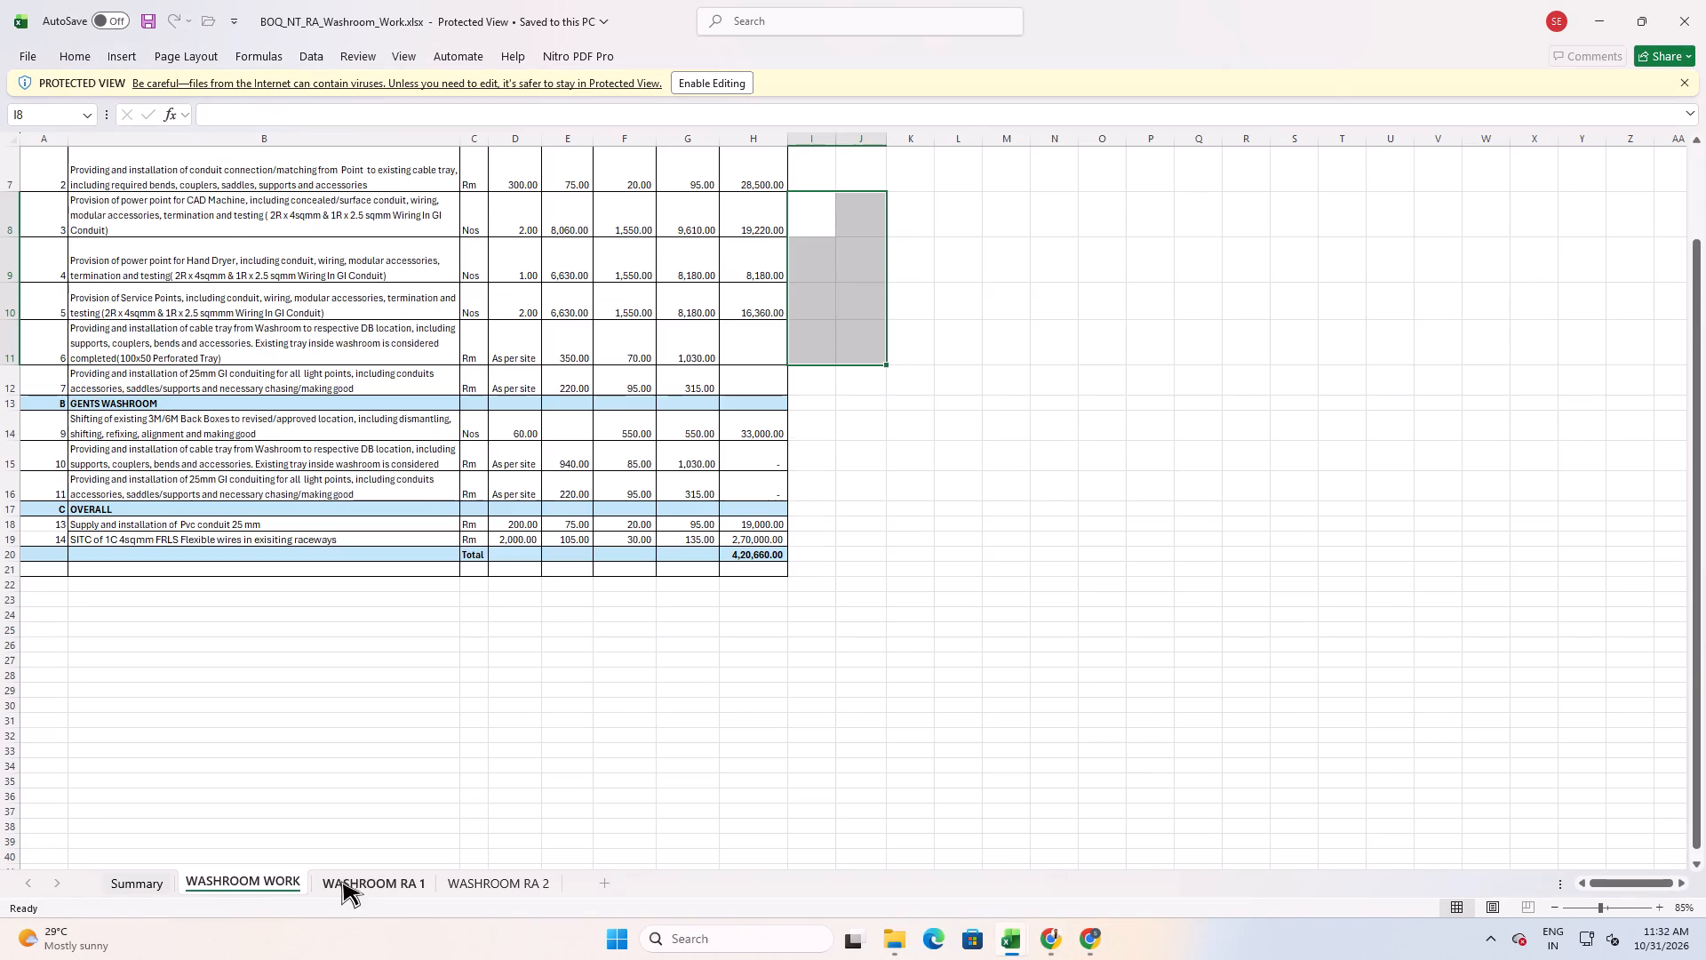
# Look through the washroom BOQ workbook's WASHROOM RA 1, WASHROOM WORK, WASHROOM RA 2 and Summary sheets.
pyautogui.click(347, 880)
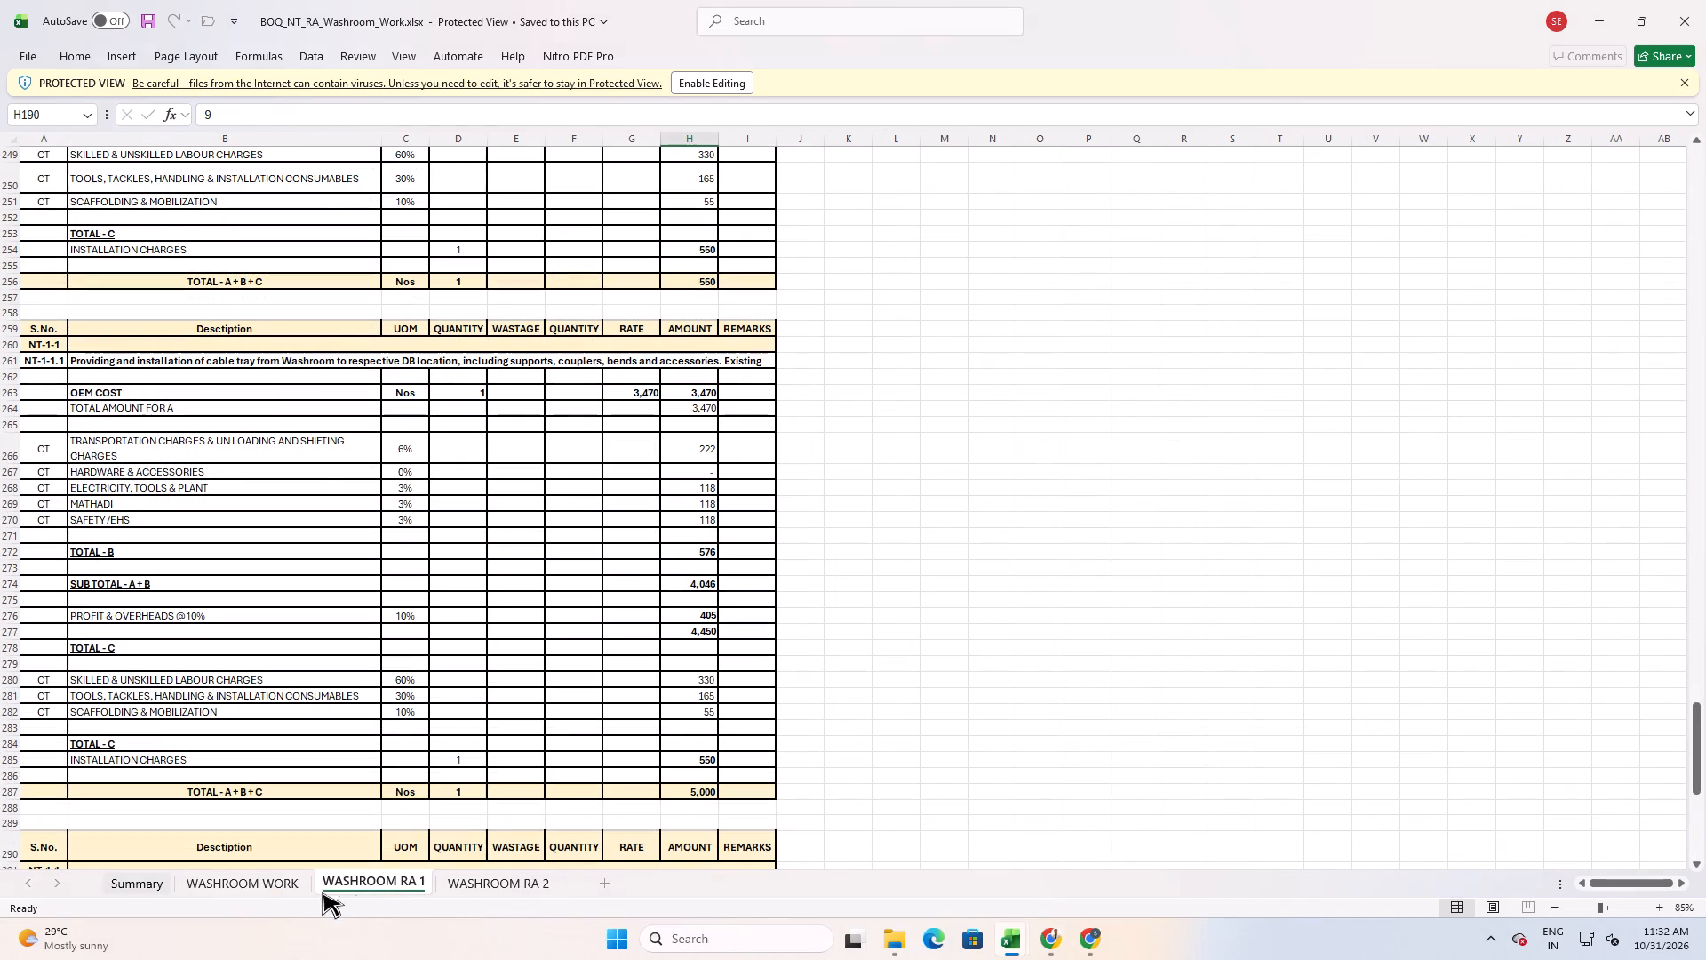
pyautogui.click(280, 884)
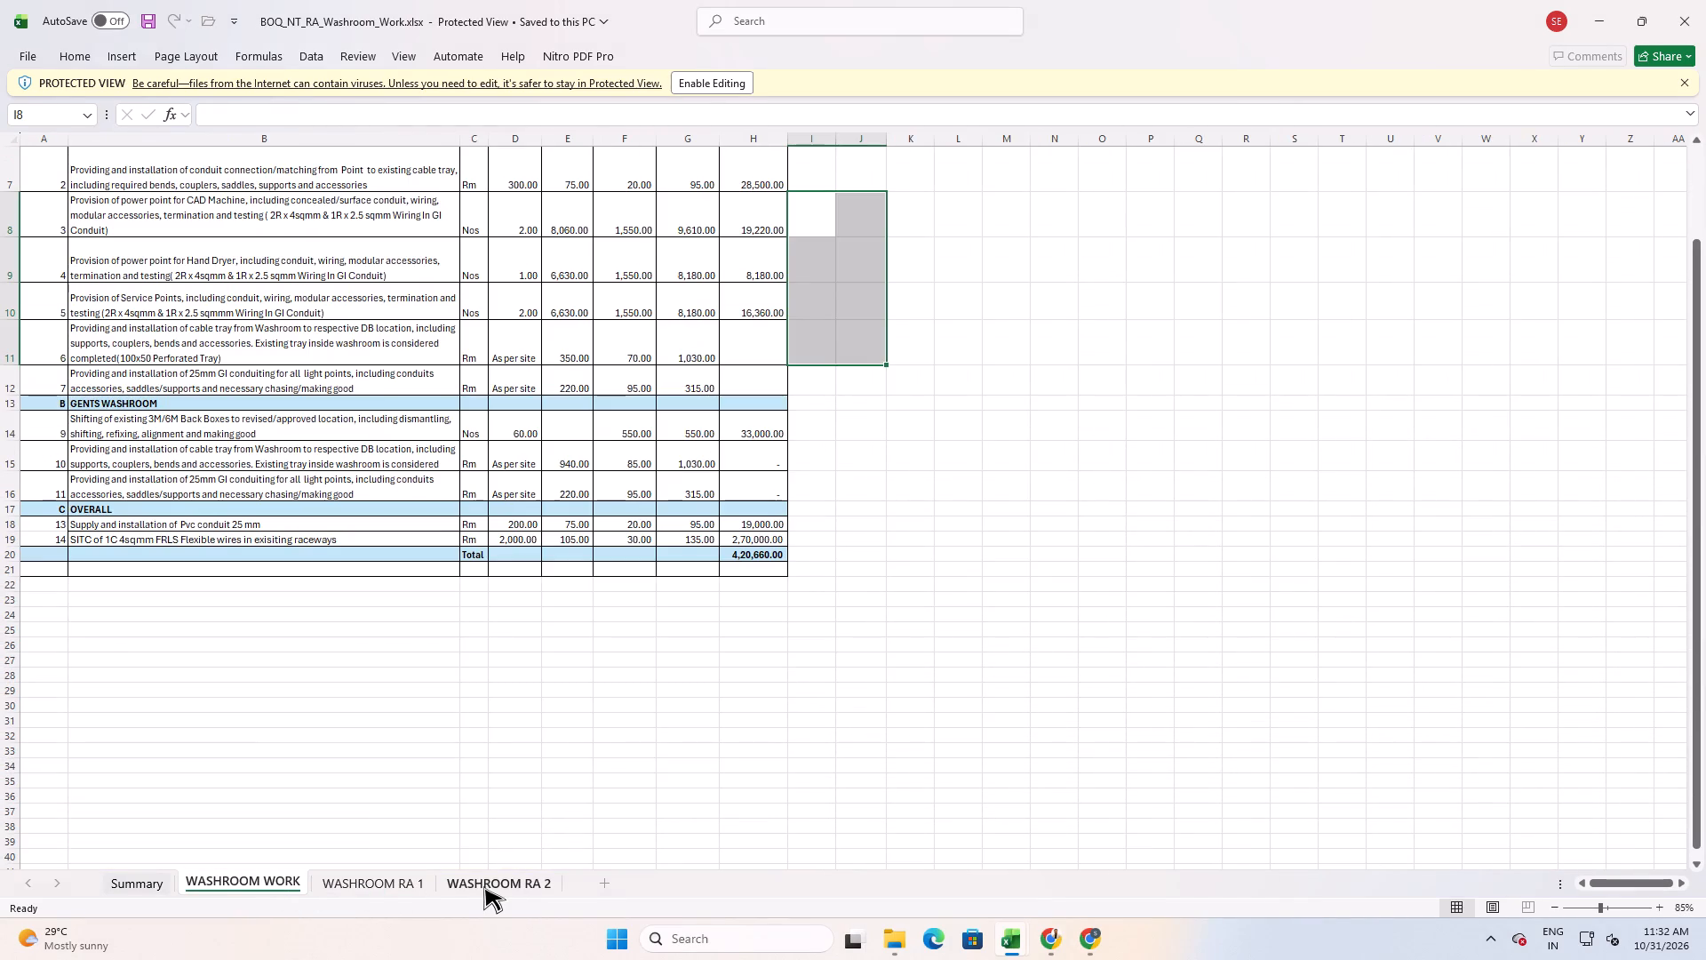
pyautogui.click(483, 886)
pyautogui.click(141, 883)
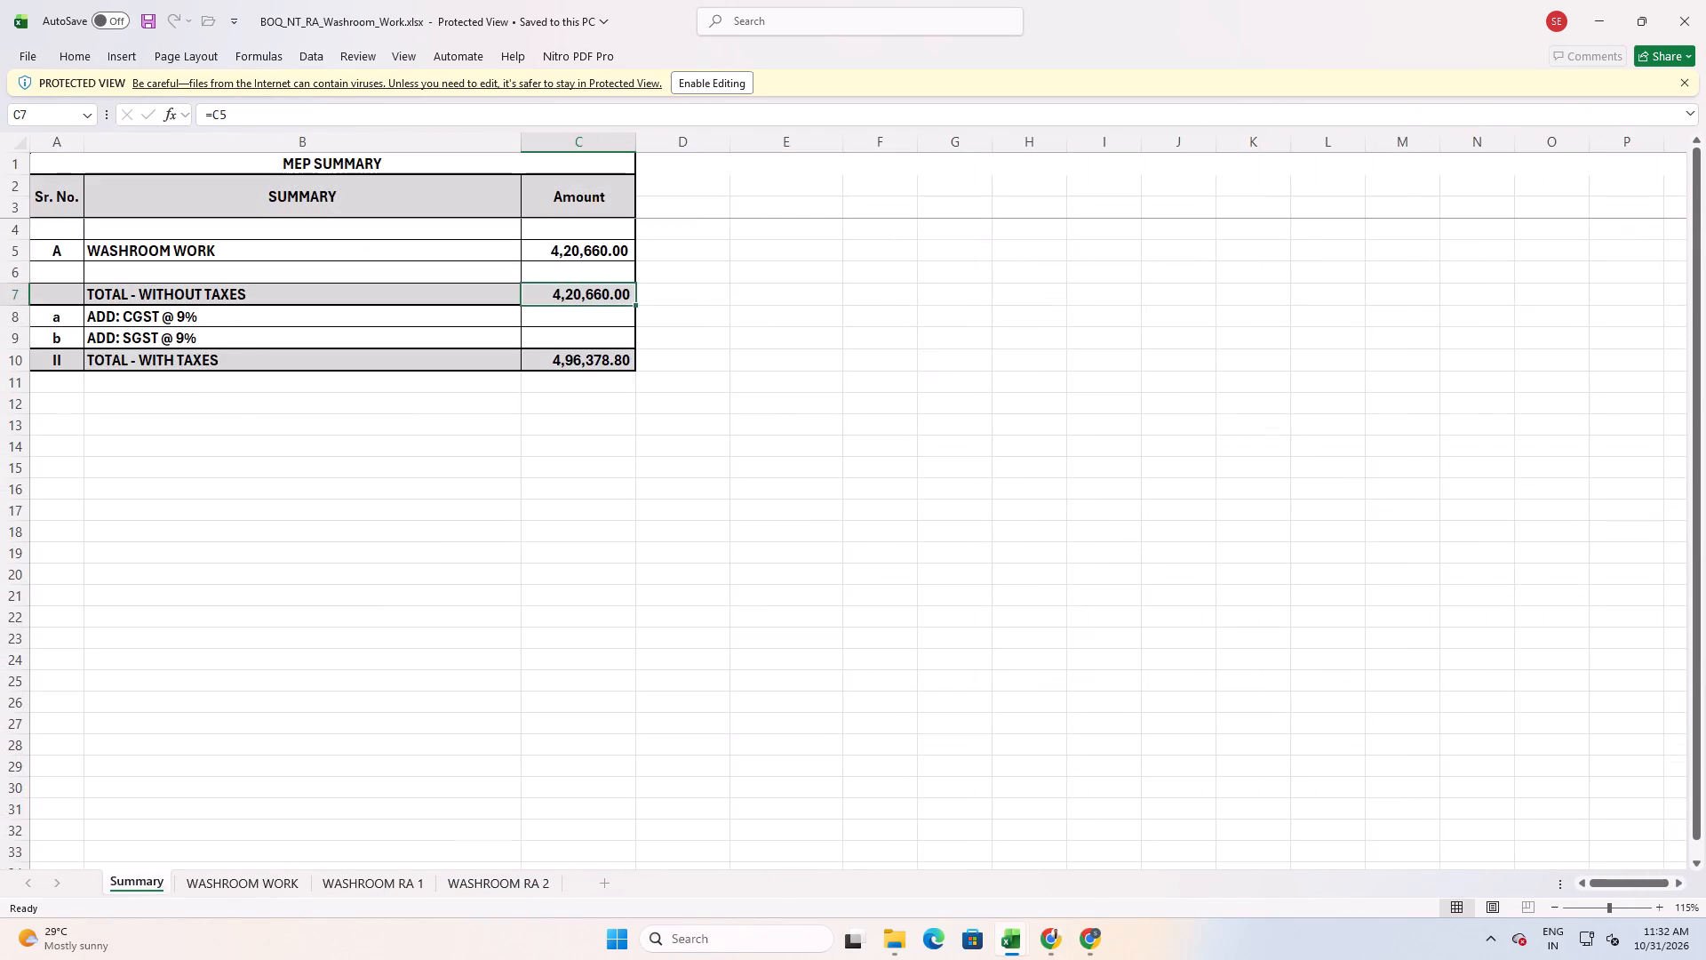
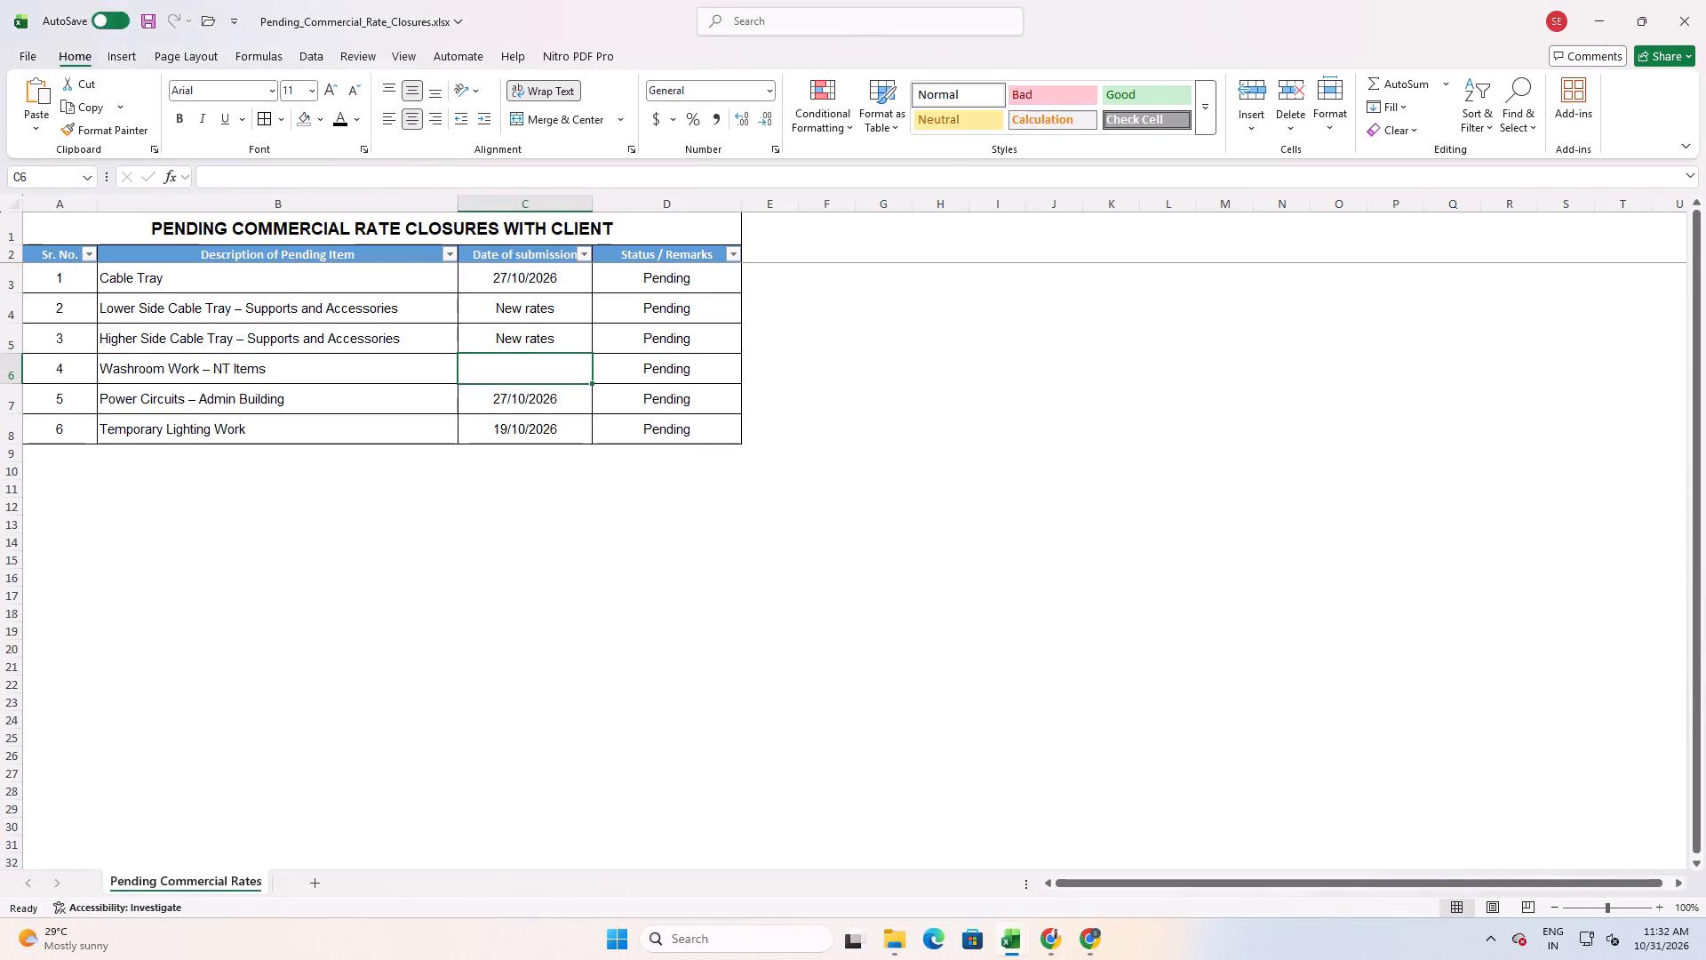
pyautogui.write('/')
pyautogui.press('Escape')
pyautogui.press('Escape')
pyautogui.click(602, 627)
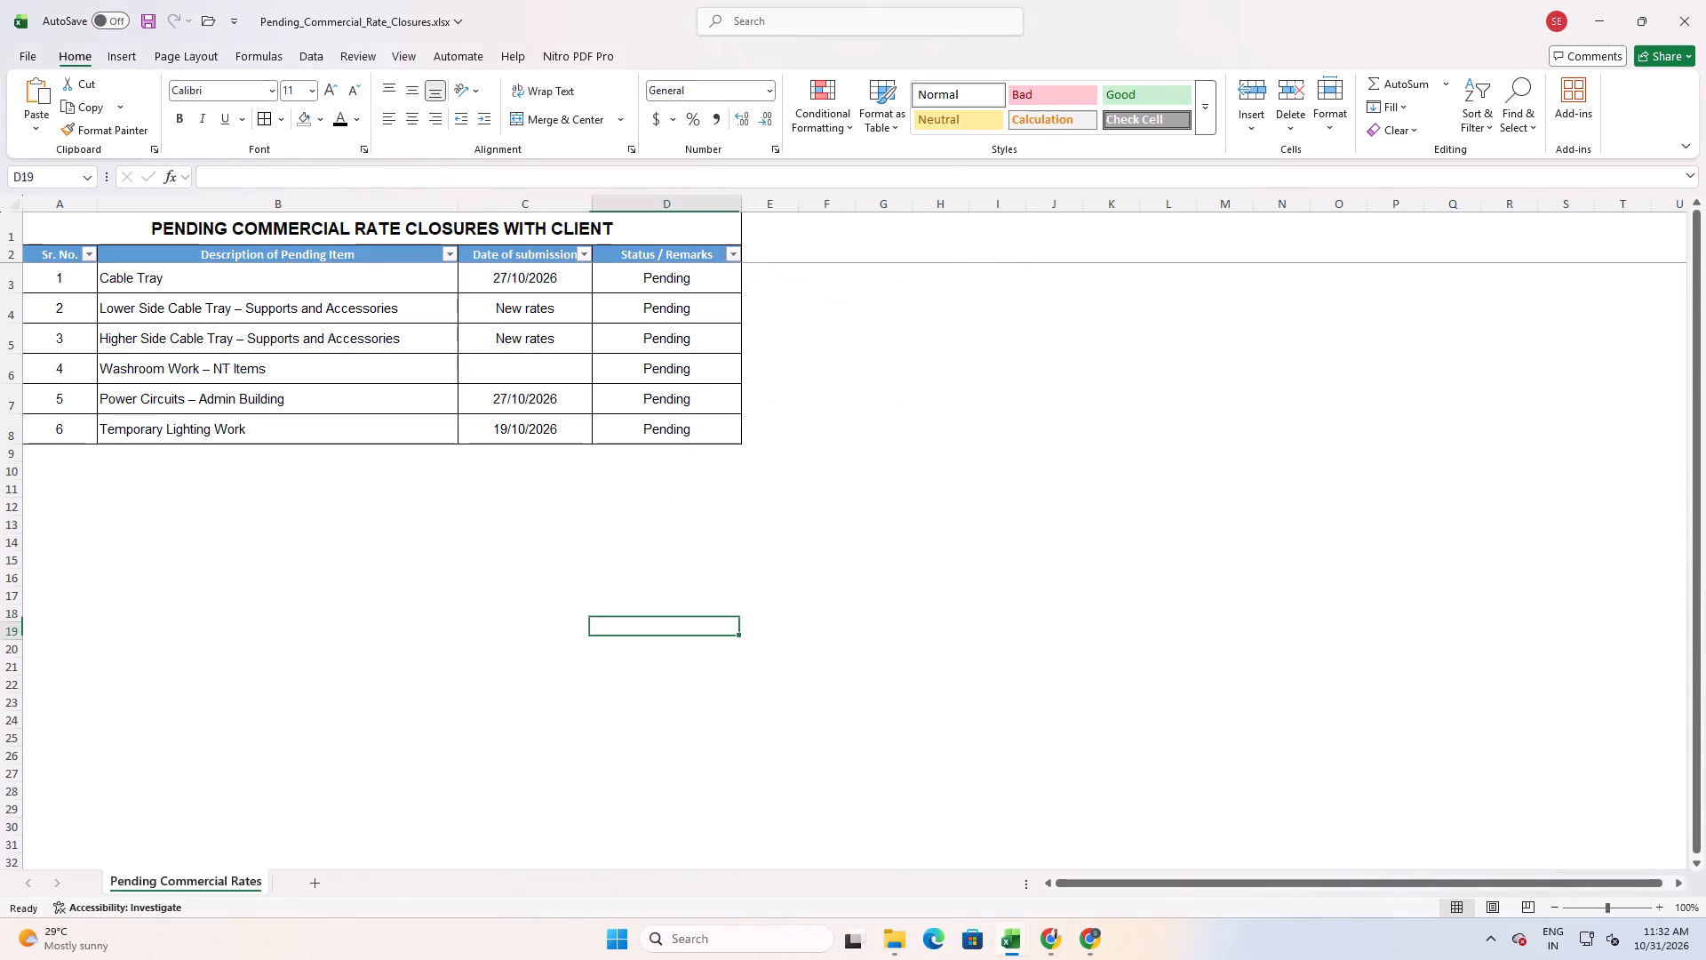
# Enter 31/10/2026 as the date of submission for Washroom Work – NT Items.
pyautogui.click(563, 369)
pyautogui.write('31/10/')
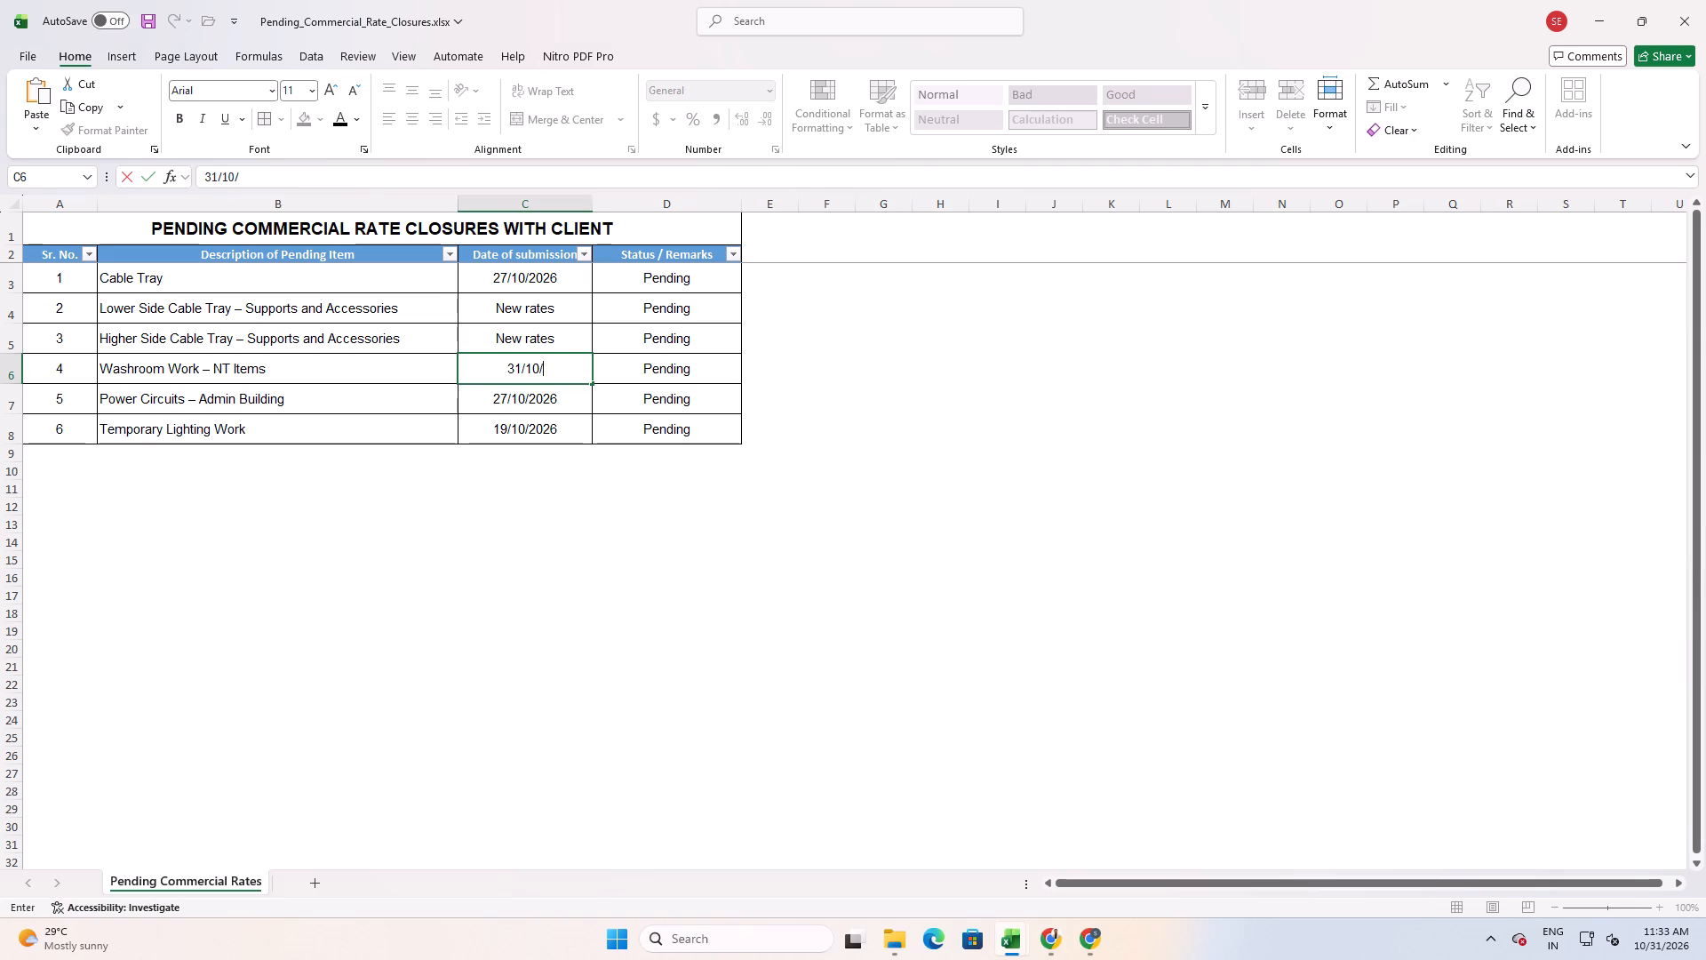
pyautogui.write('2026')
pyautogui.press('Return')
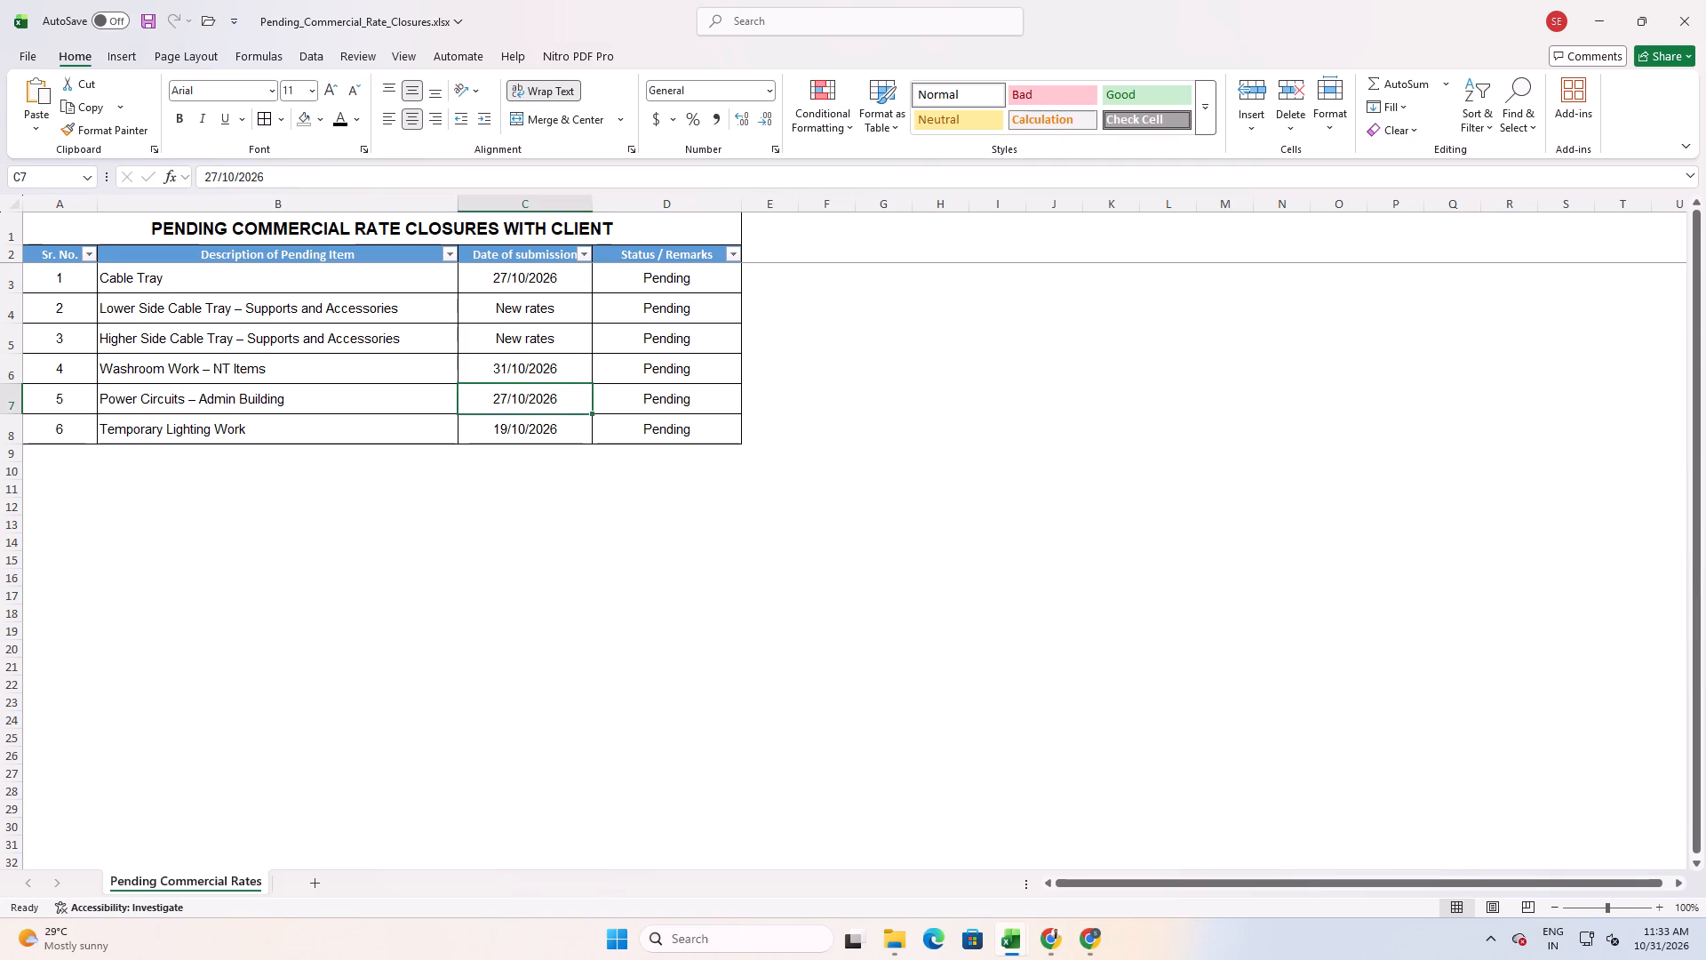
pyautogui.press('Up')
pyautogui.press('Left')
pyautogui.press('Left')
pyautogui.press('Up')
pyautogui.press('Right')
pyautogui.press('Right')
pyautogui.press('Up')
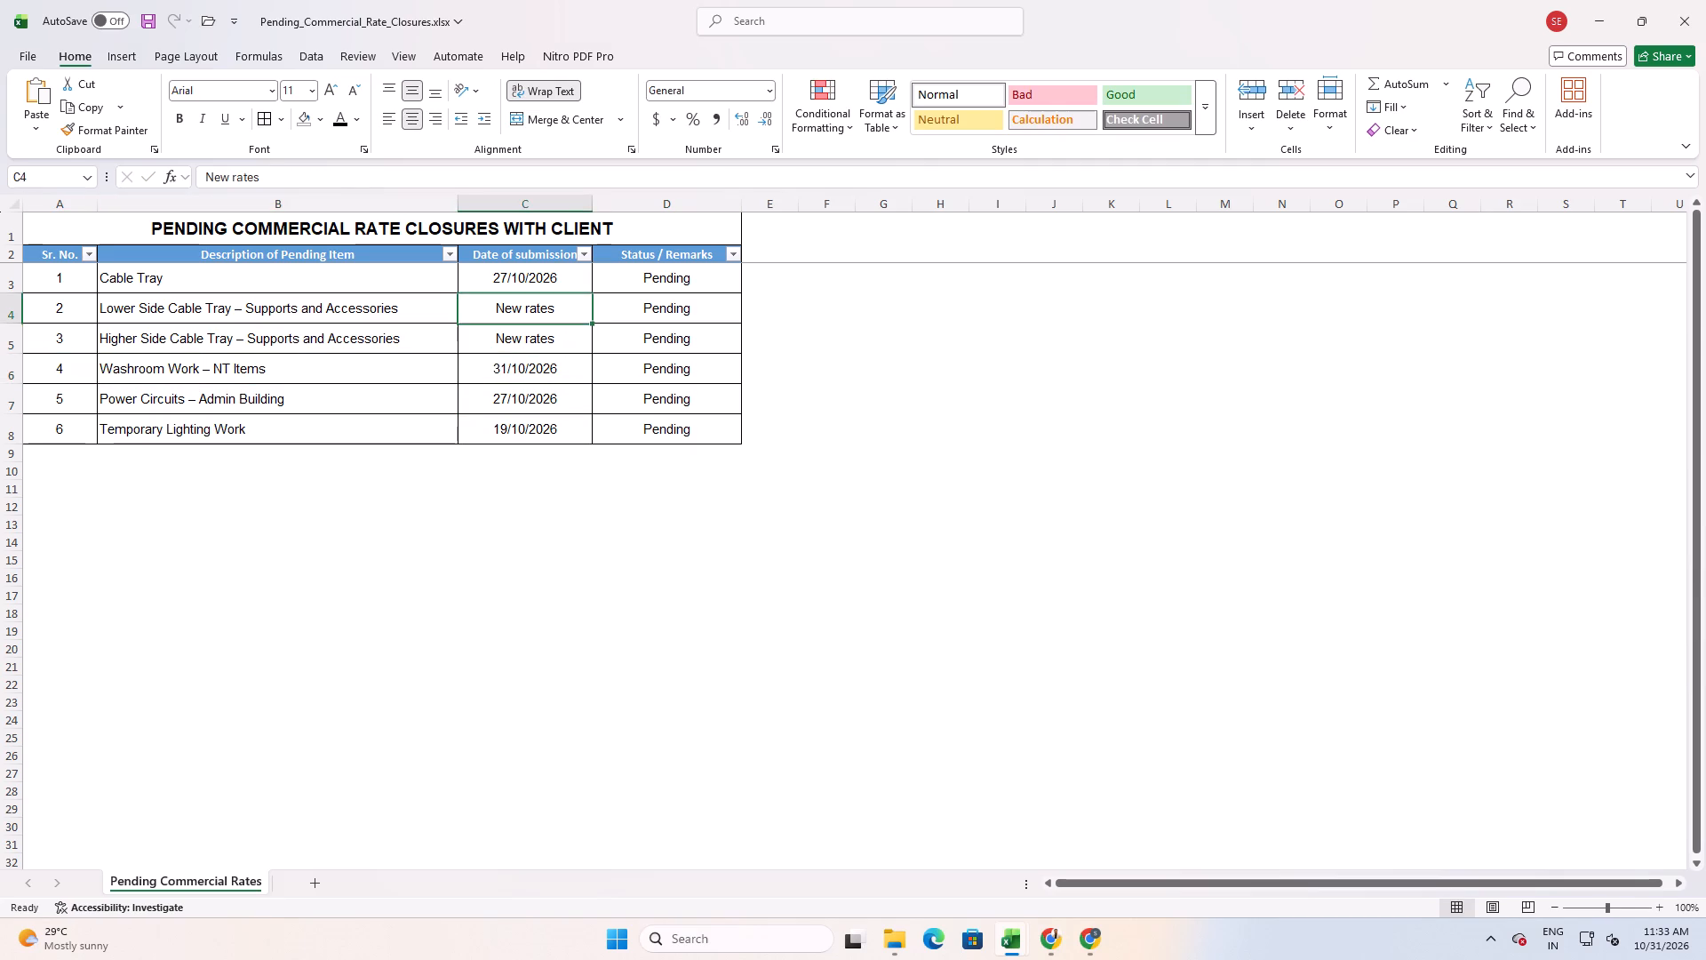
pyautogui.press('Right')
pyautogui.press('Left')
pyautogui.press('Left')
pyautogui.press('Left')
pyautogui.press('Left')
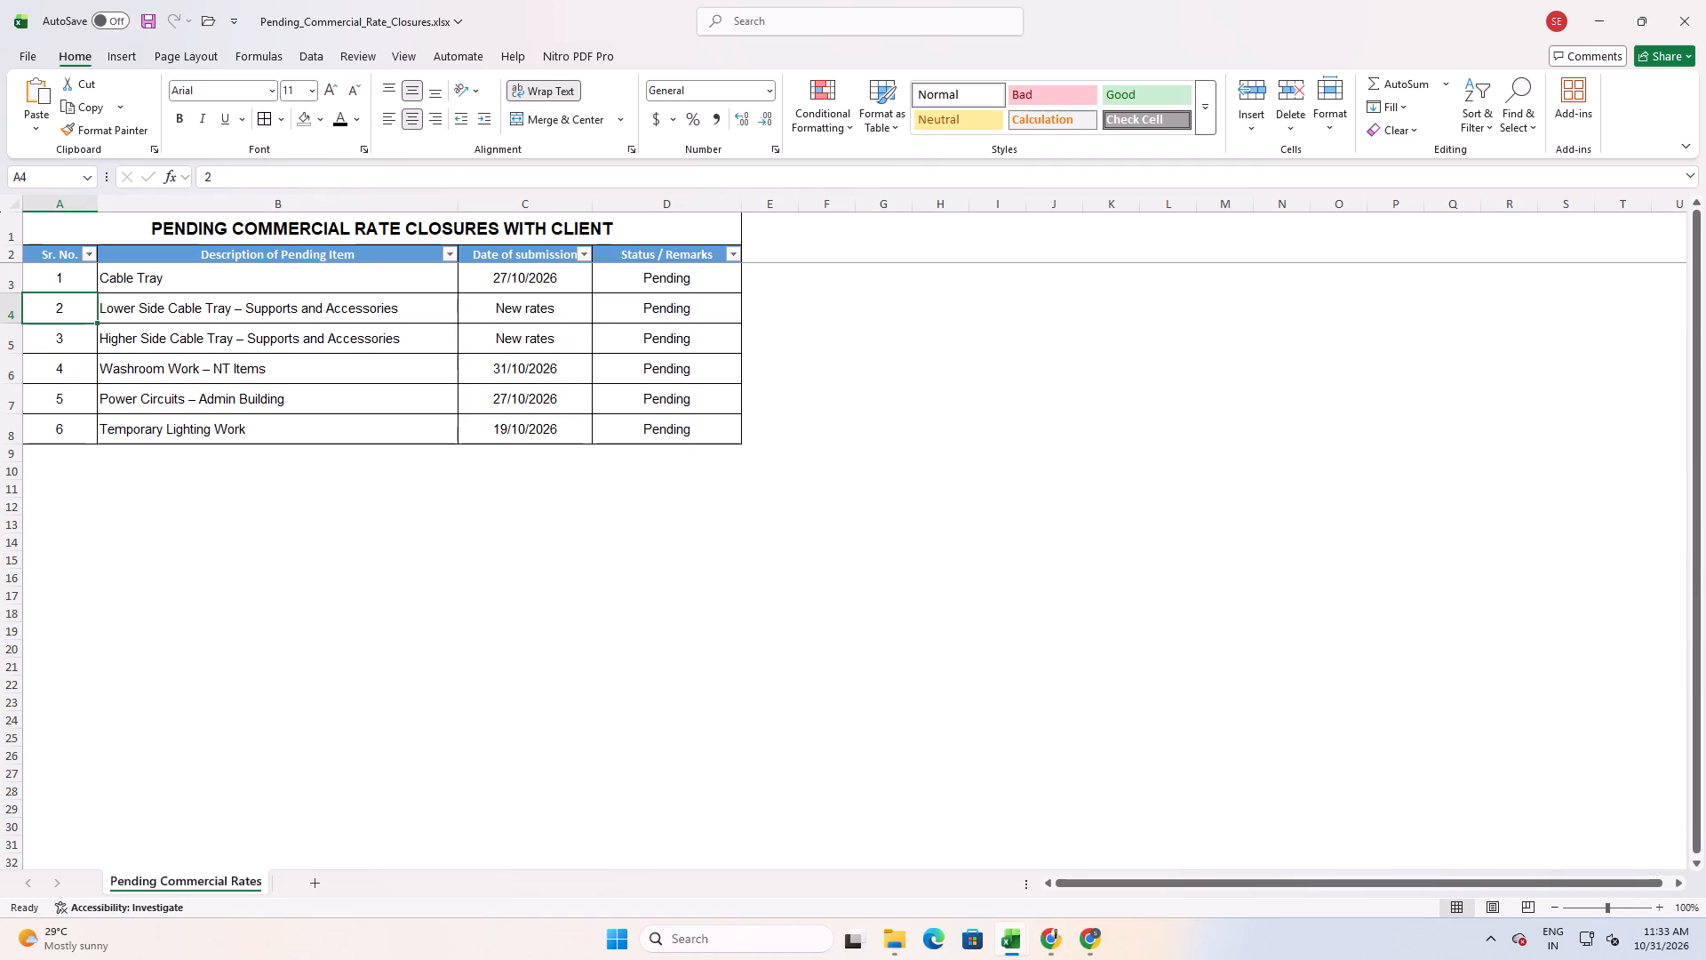
# Save the pending commercial rate closures workbook.
pyautogui.hotkey('ctrl', 's')
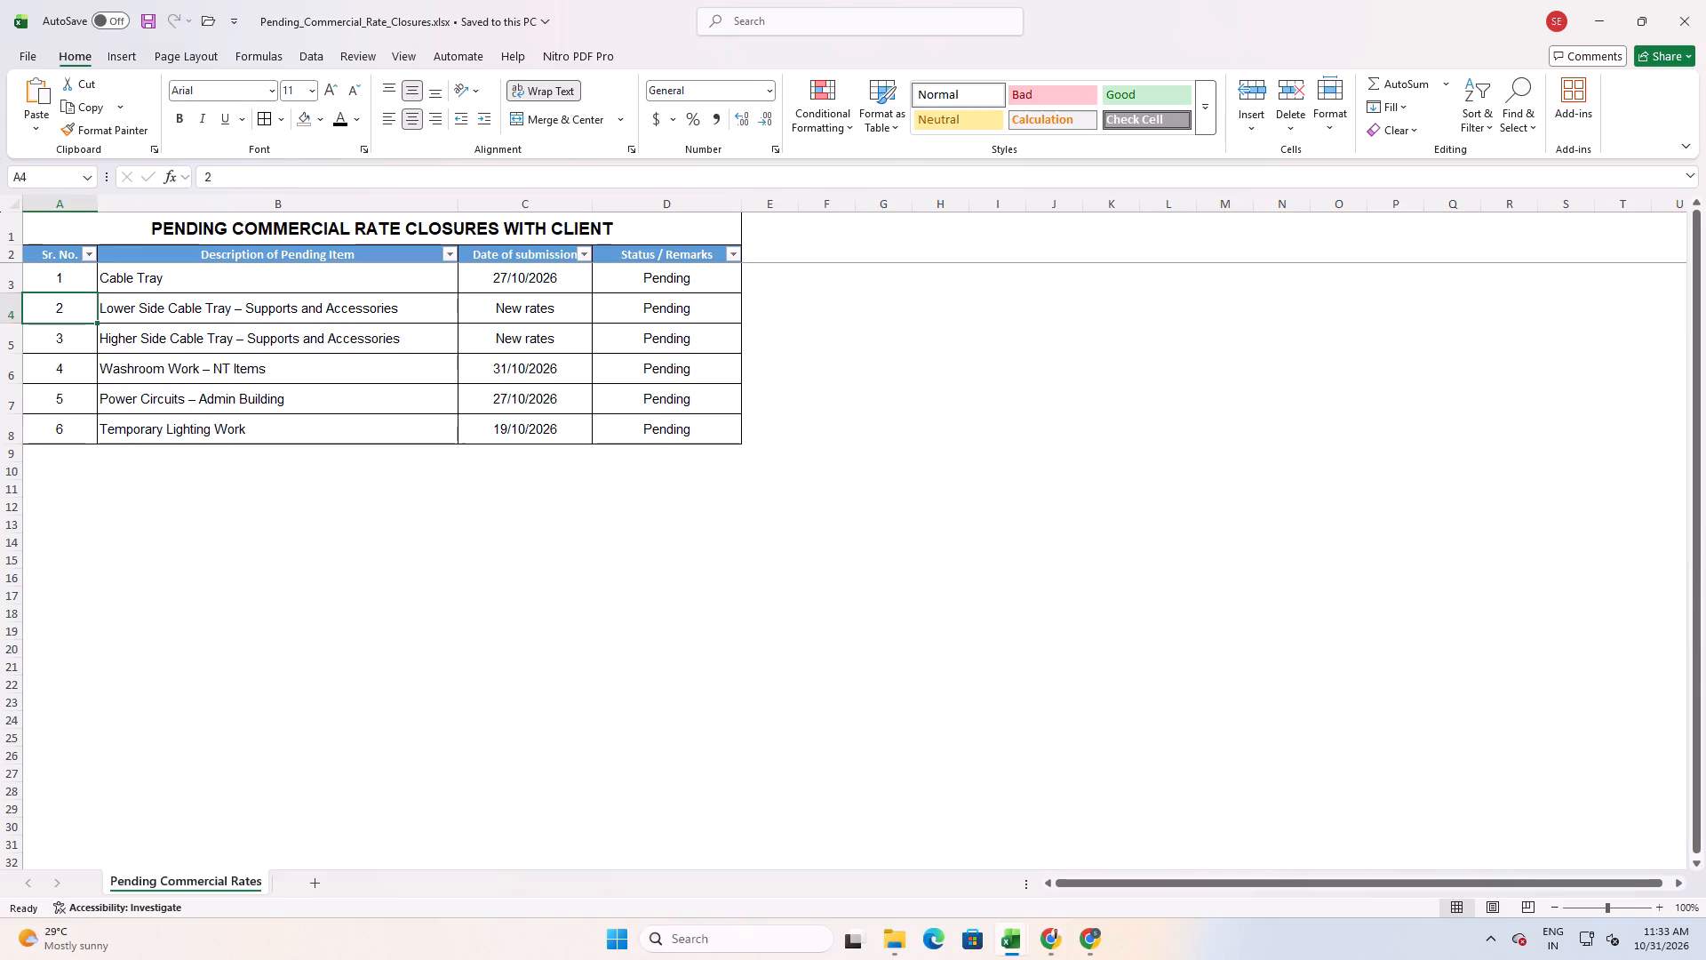
# Select the title and header rows of the pending commercial rate closures table.
pyautogui.moveTo(87, 237); pyautogui.dragTo(98, 262)
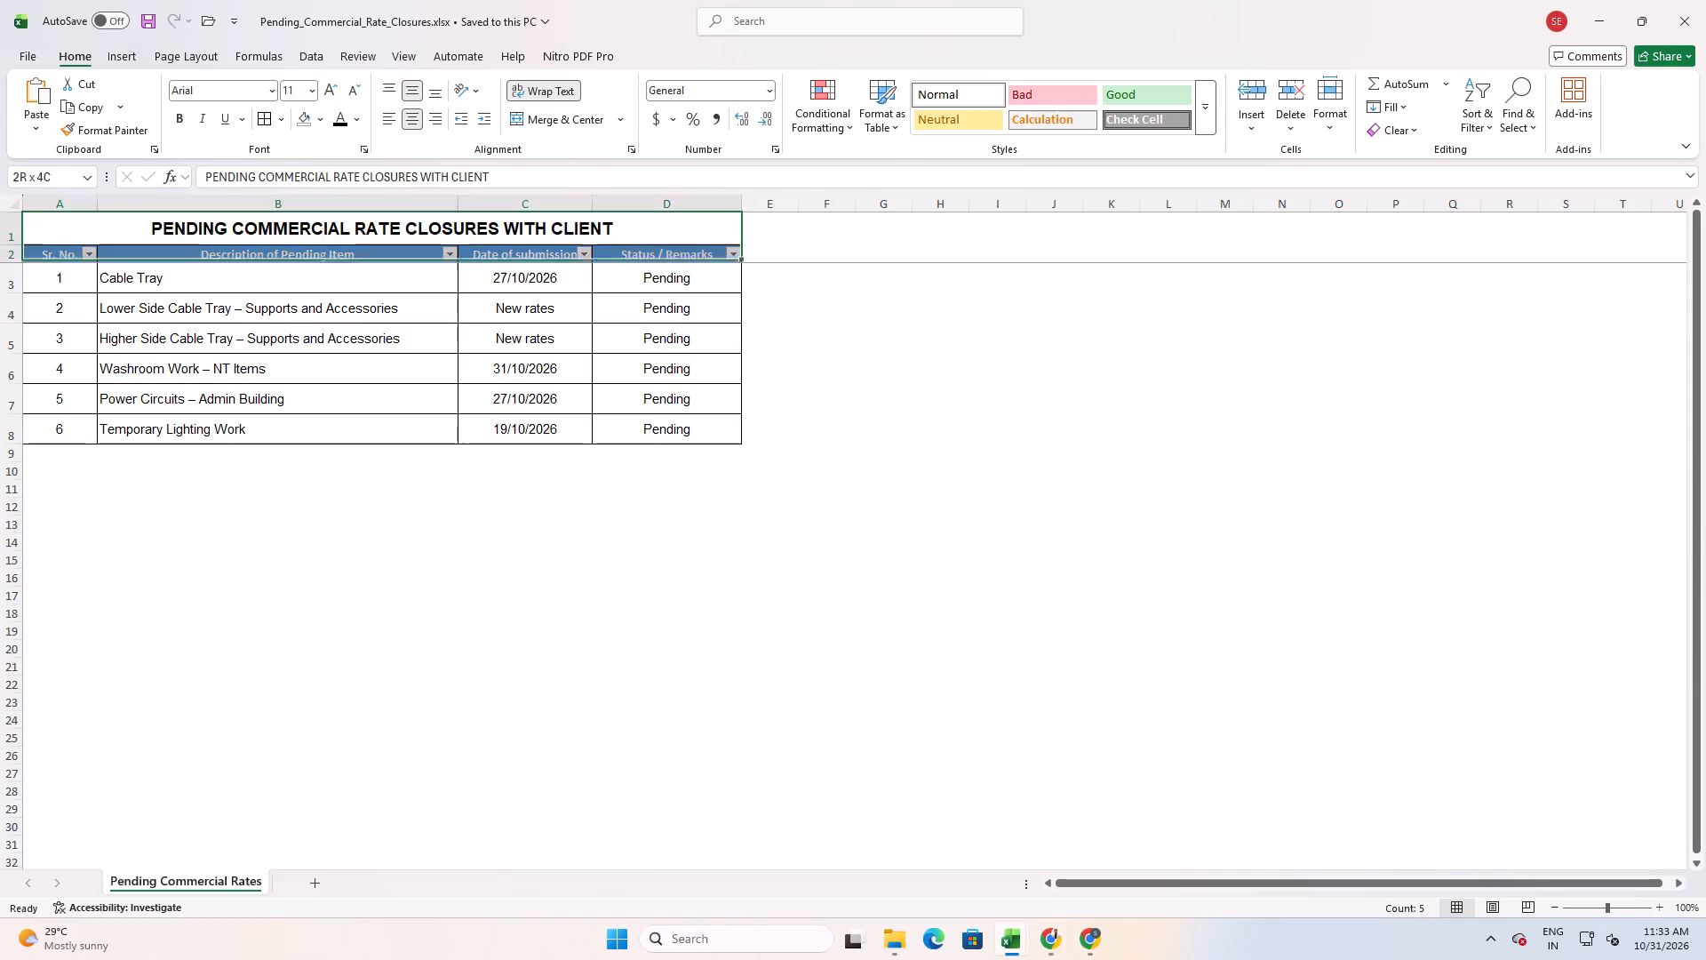
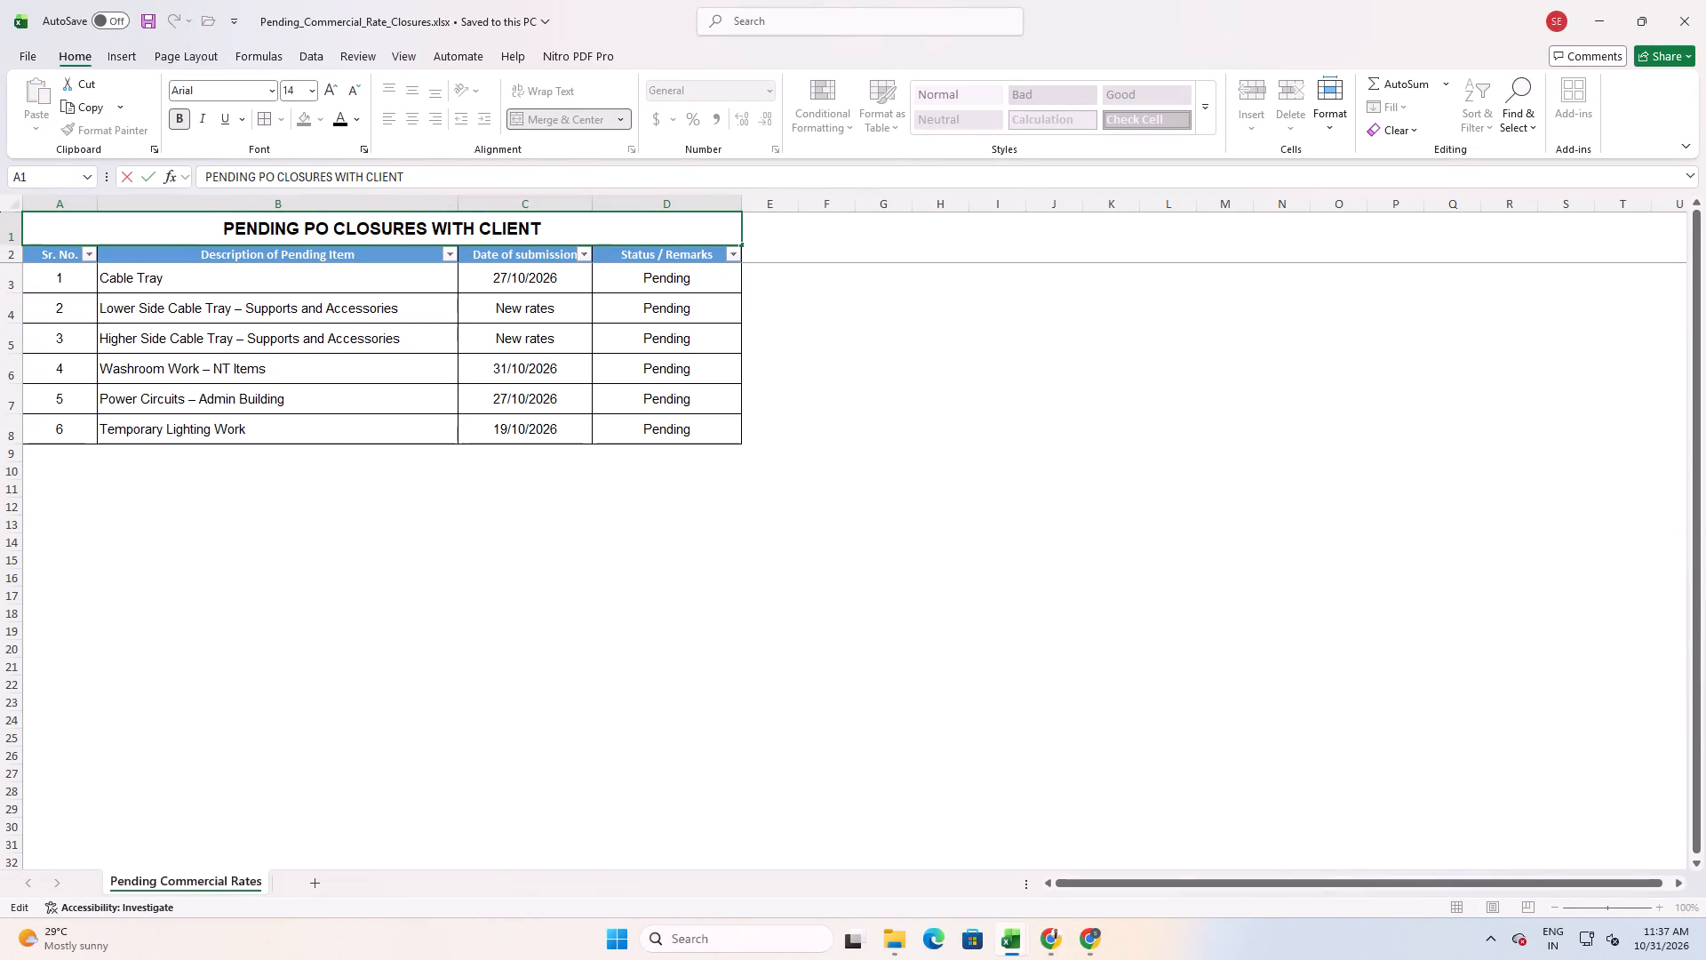
# Save the pending commercial rate closures workbook with the table's title left as it is.
pyautogui.click(334, 423)
pyautogui.hotkey('ctrl', 's')
pyautogui.click(442, 516)
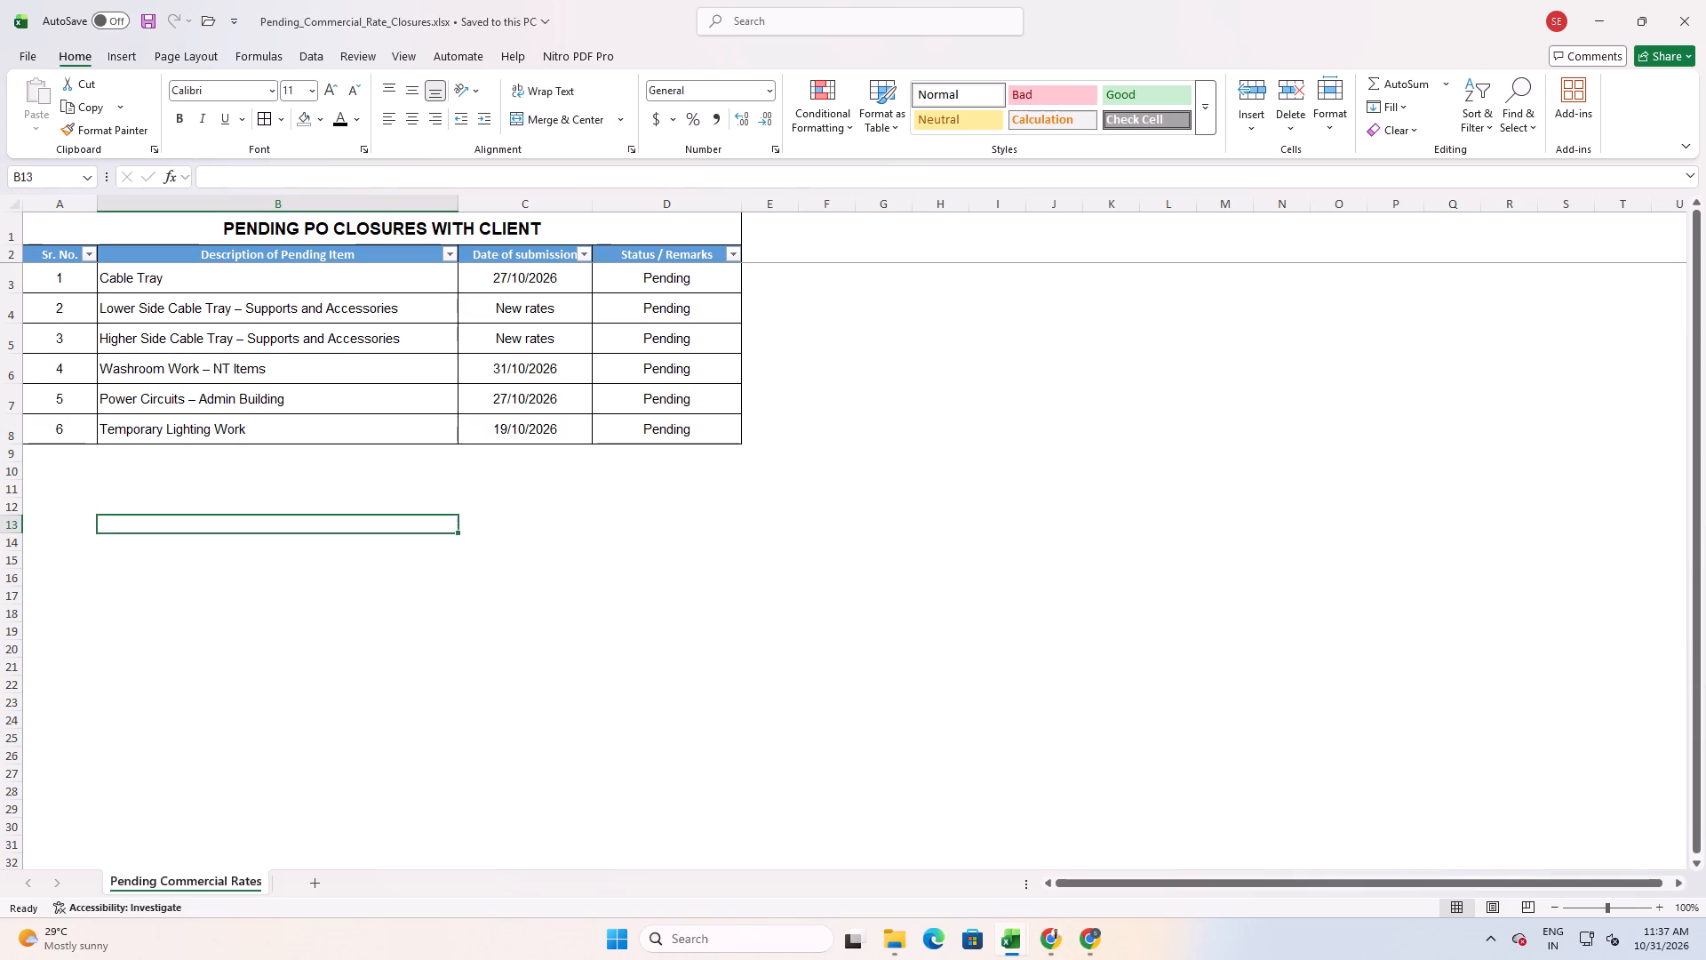
pyautogui.click(431, 386)
pyautogui.hotkey('ctrl', 's')
pyautogui.click(376, 604)
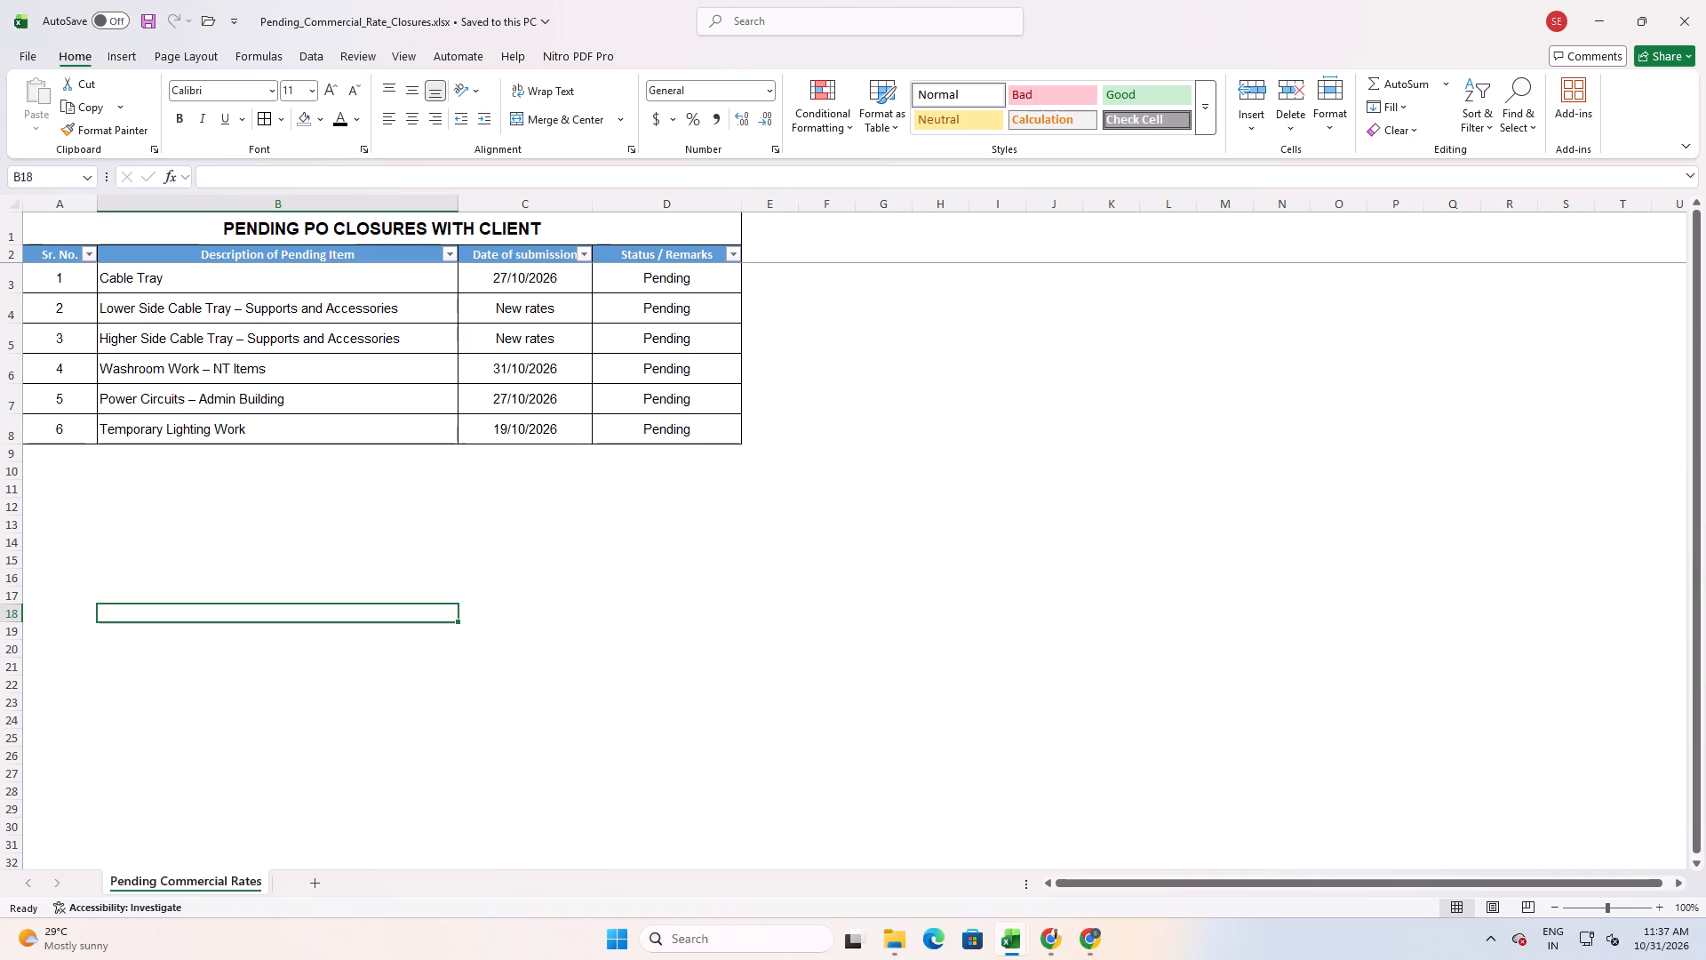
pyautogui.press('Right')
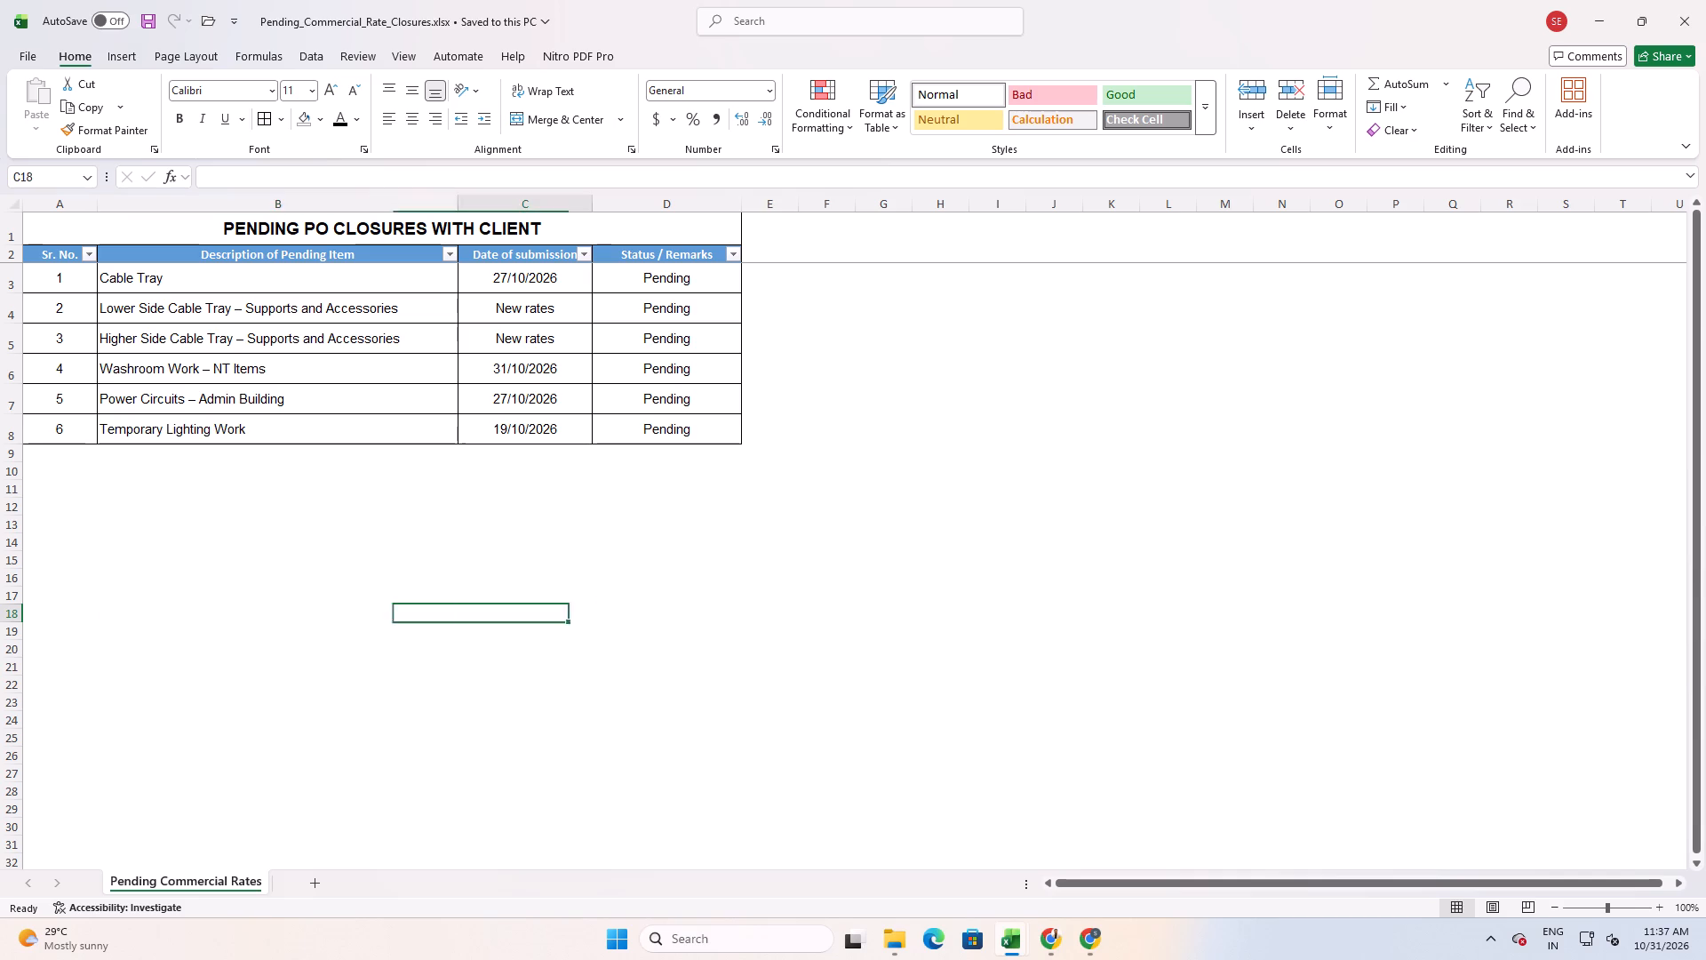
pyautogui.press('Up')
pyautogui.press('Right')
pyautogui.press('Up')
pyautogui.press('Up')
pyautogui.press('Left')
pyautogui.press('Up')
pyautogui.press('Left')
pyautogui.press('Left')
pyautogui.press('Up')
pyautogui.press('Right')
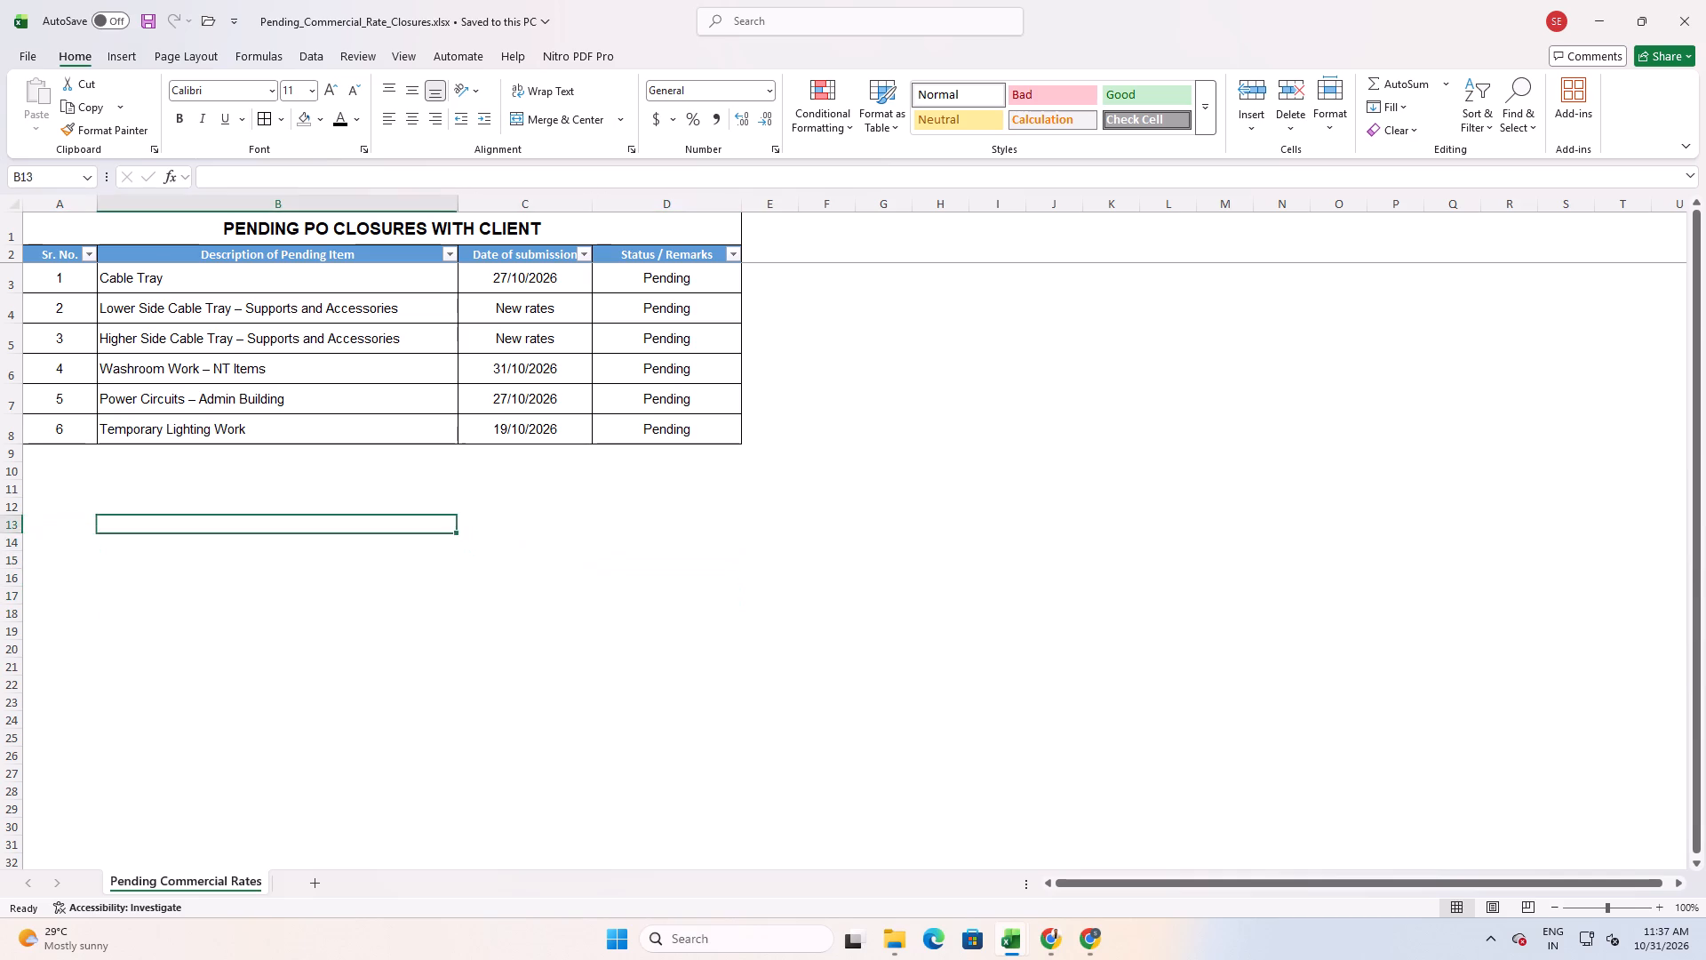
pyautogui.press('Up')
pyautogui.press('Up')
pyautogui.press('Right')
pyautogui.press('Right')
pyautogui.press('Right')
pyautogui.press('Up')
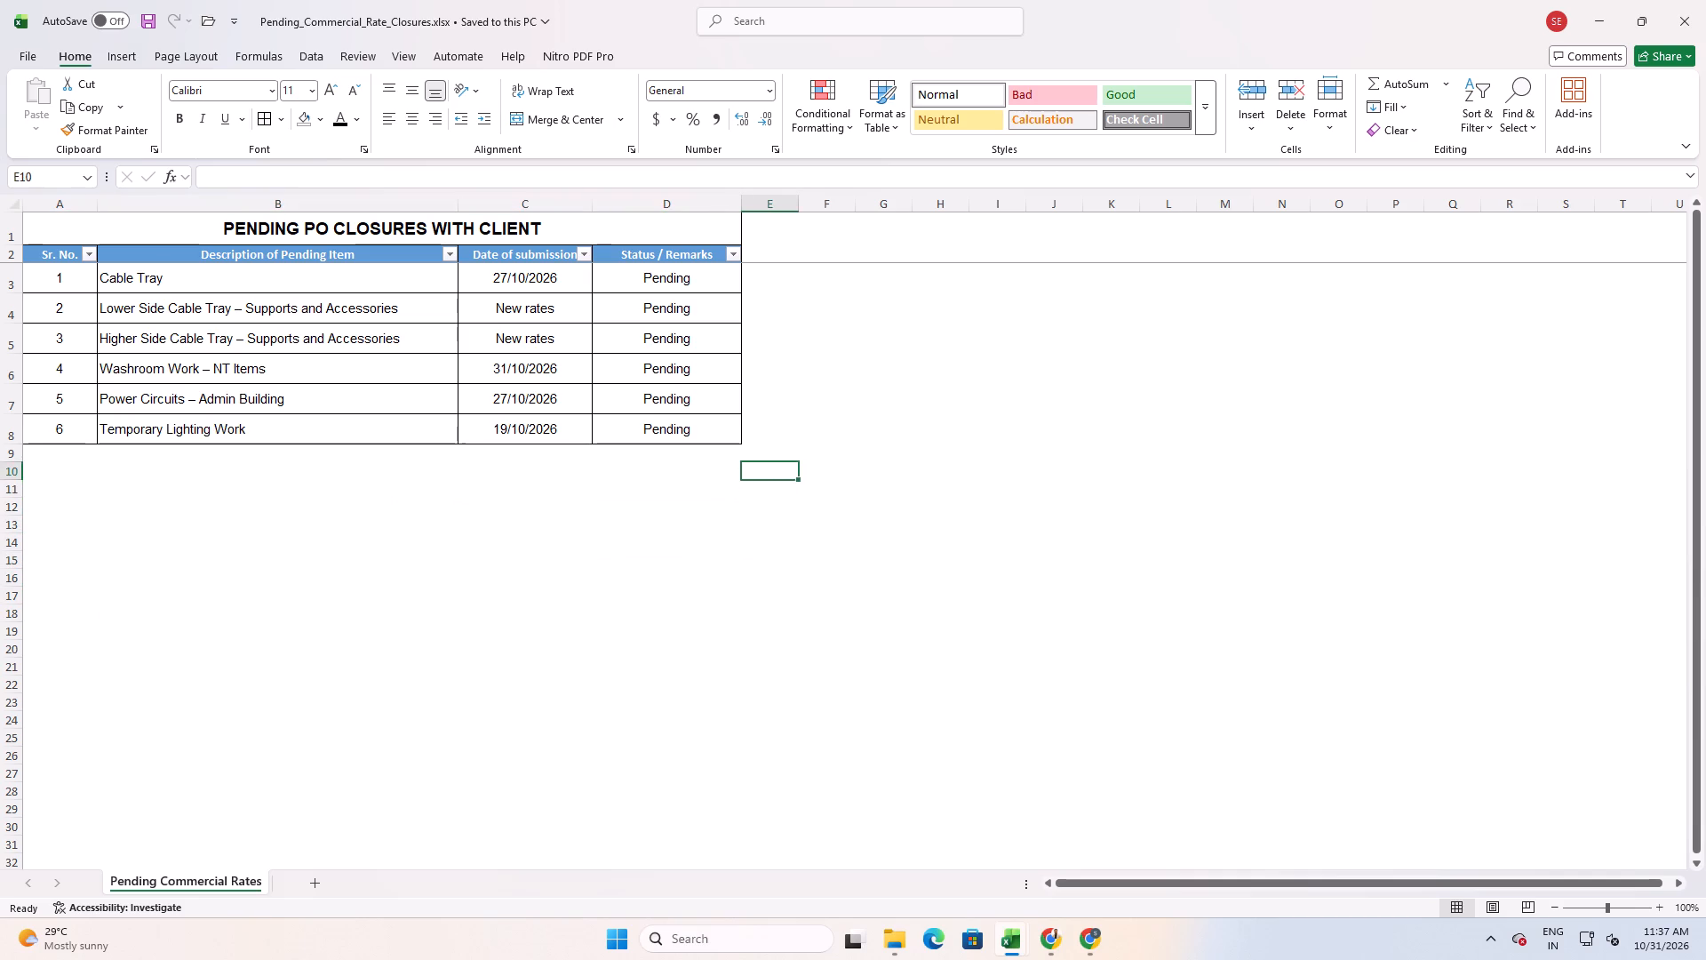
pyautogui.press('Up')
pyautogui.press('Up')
# Save the pending commercial rate closures workbook again.
pyautogui.hotkey('ctrl', 's')
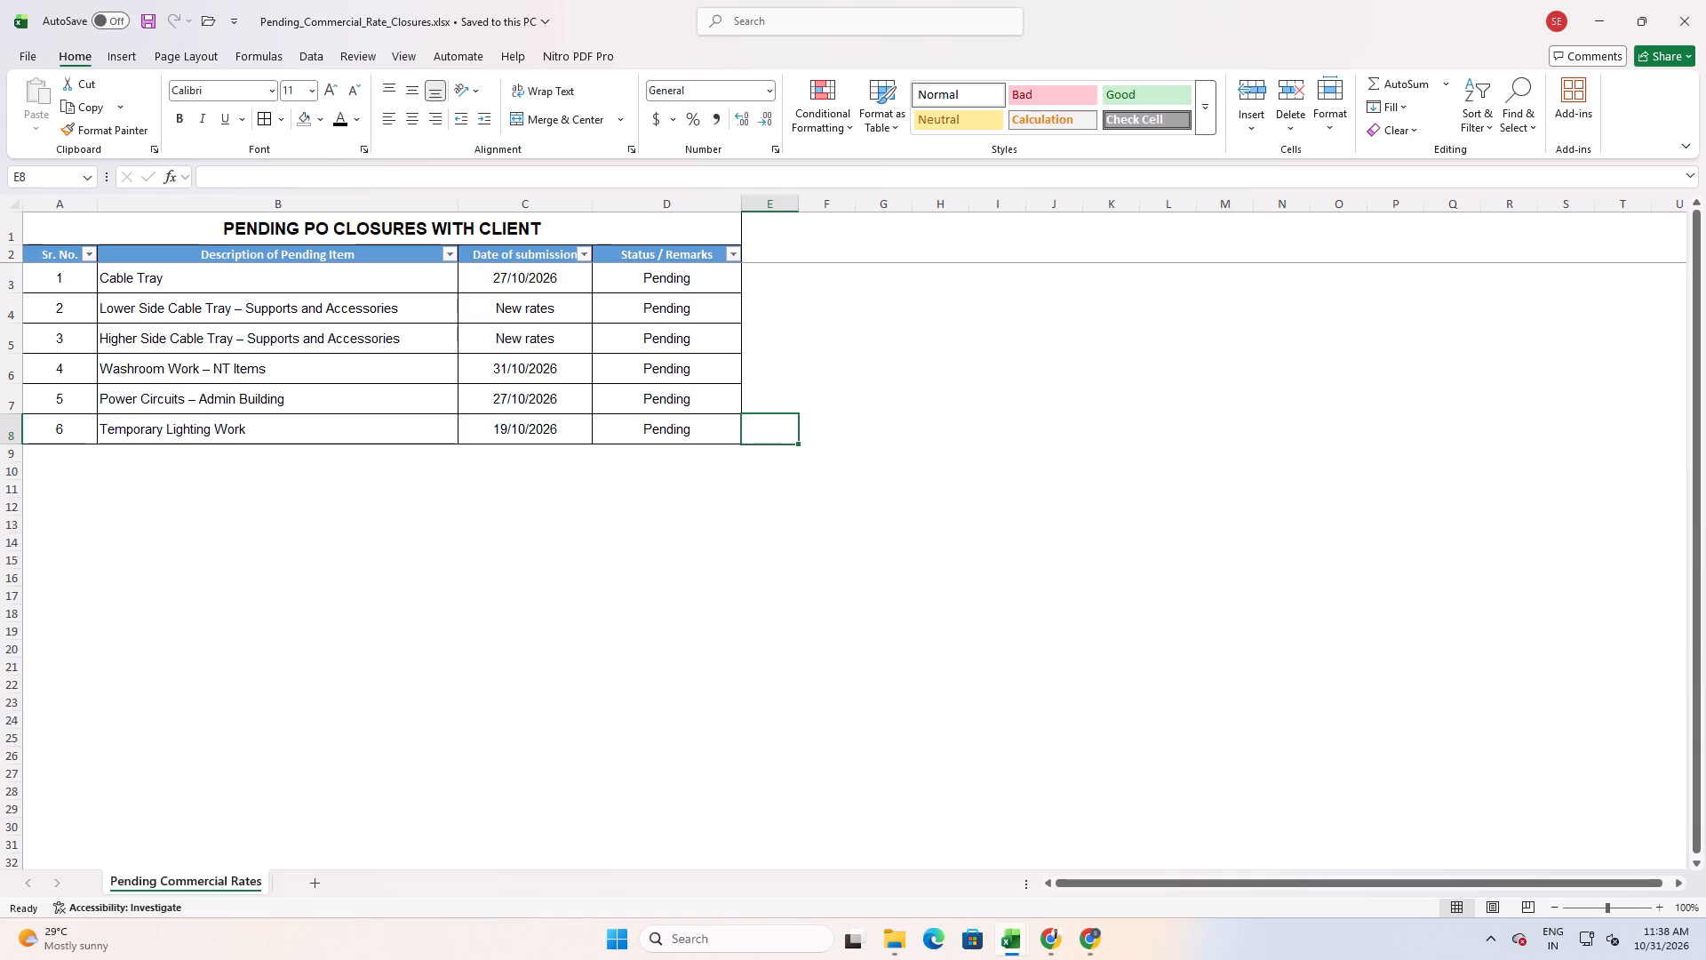
# Review the date of submission and status entries for each item in the pending PO closures table.
pyautogui.click(466, 464)
pyautogui.click(558, 413)
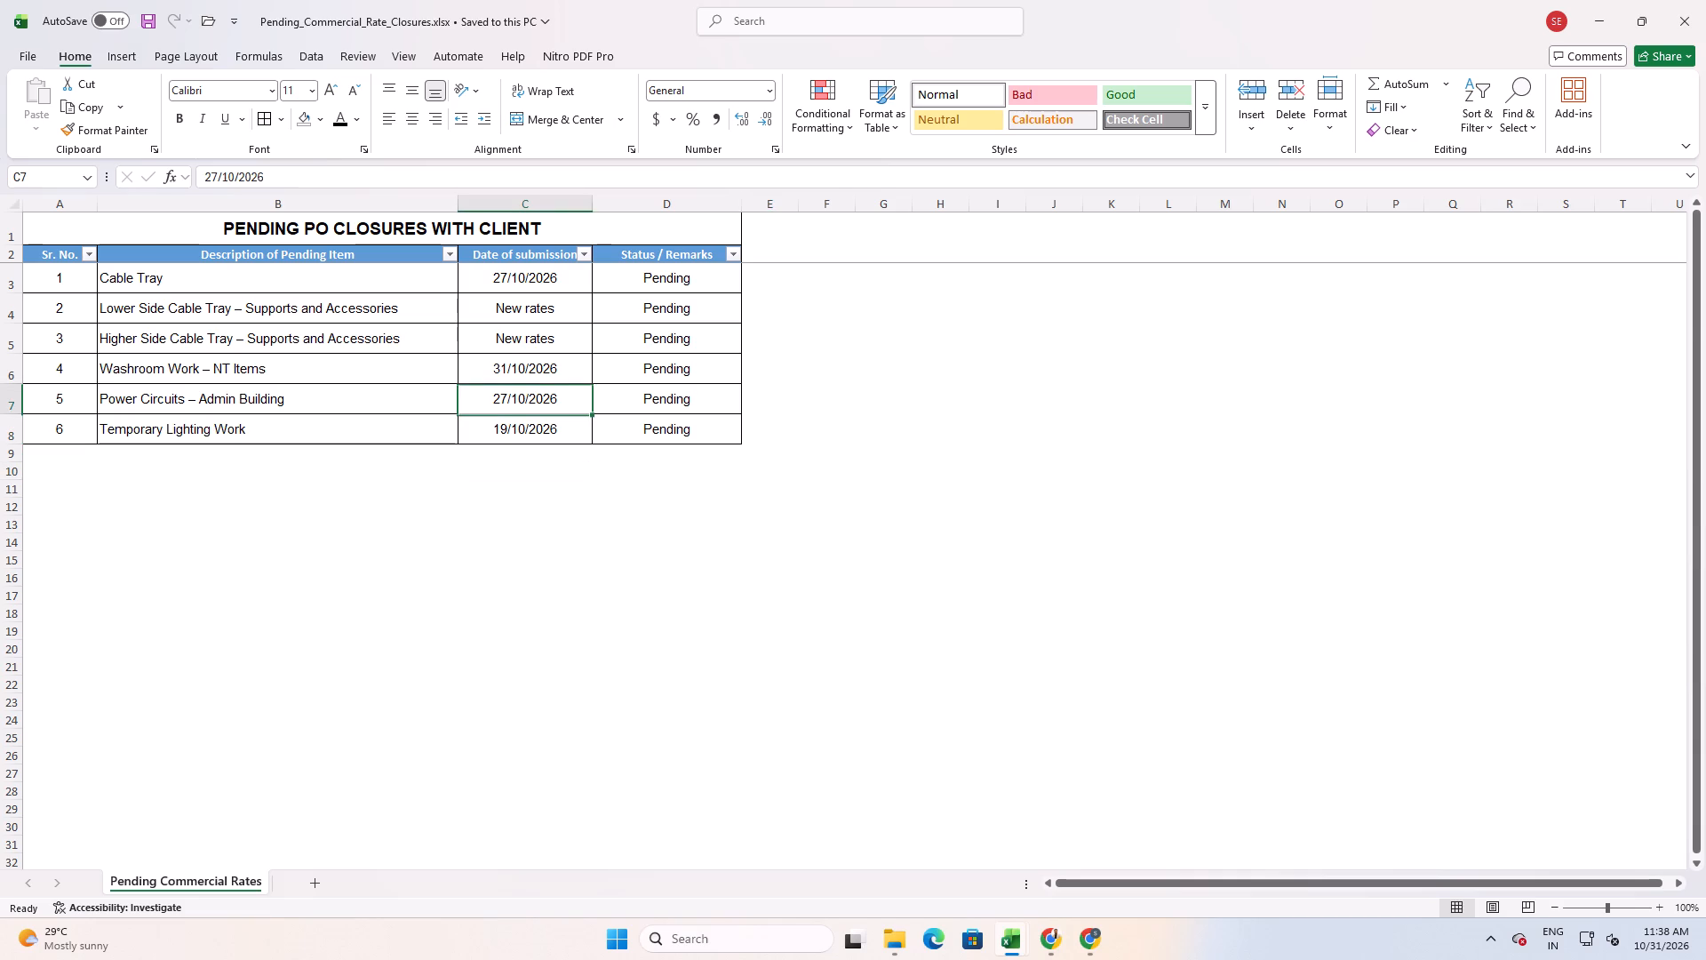
pyautogui.click(565, 350)
pyautogui.click(556, 260)
pyautogui.click(578, 293)
pyautogui.click(573, 346)
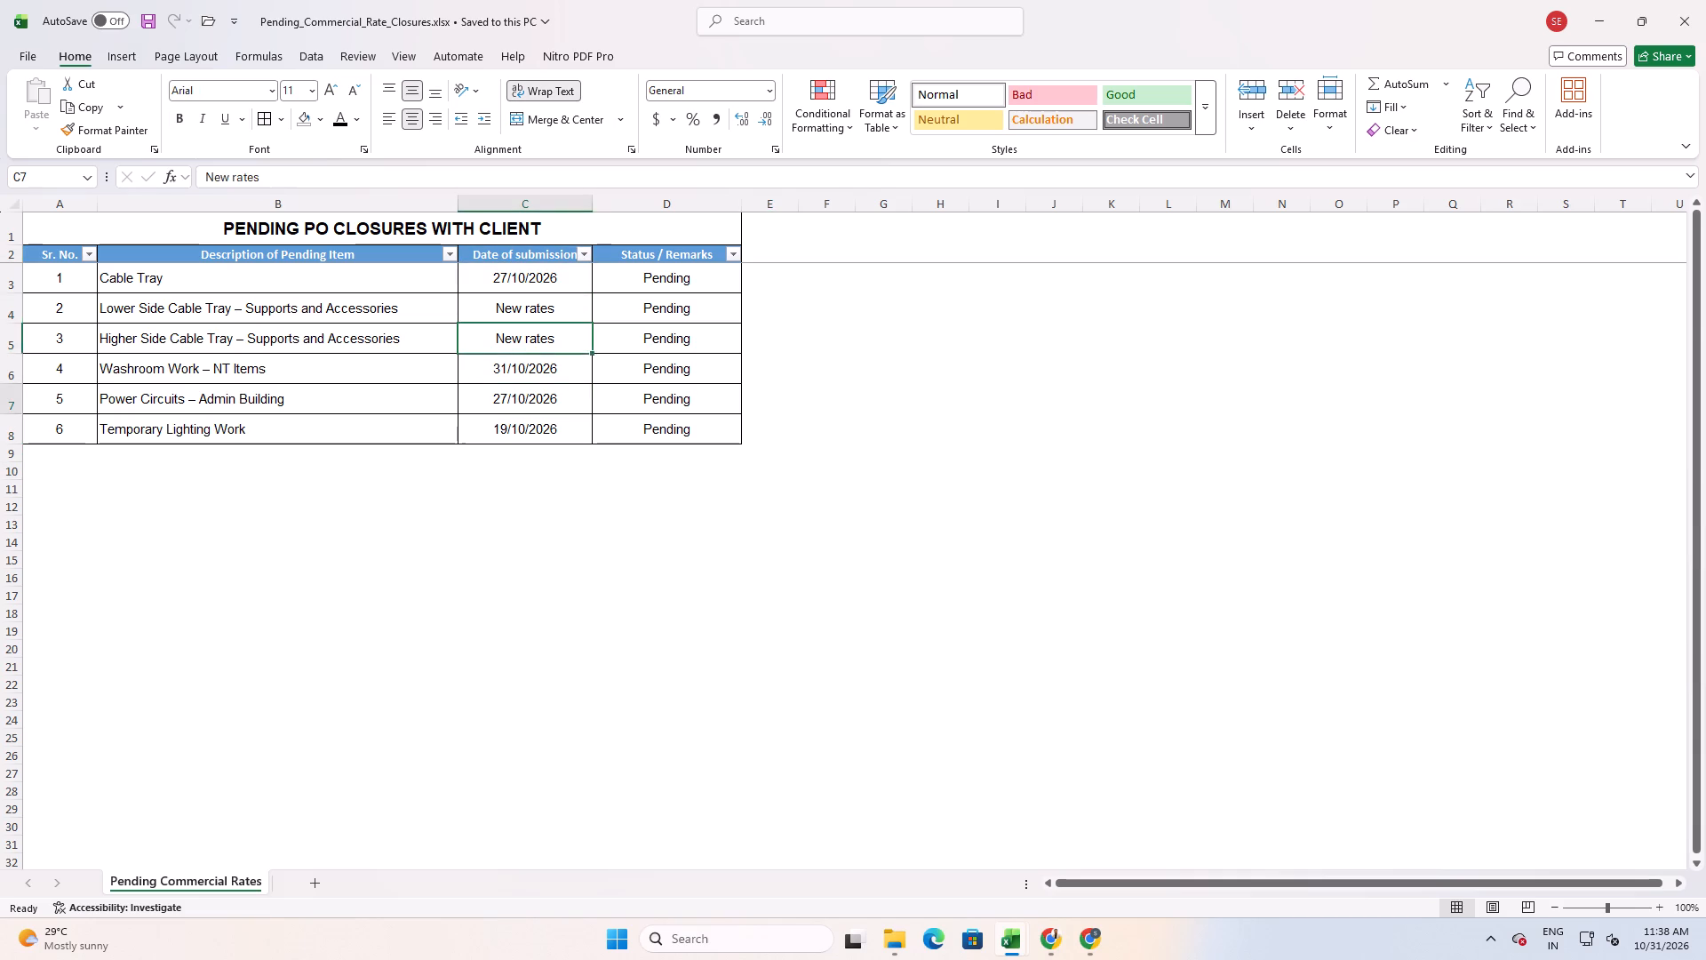
pyautogui.click(564, 392)
pyautogui.click(553, 441)
pyautogui.click(569, 387)
pyautogui.click(575, 364)
pyautogui.click(590, 327)
pyautogui.click(580, 303)
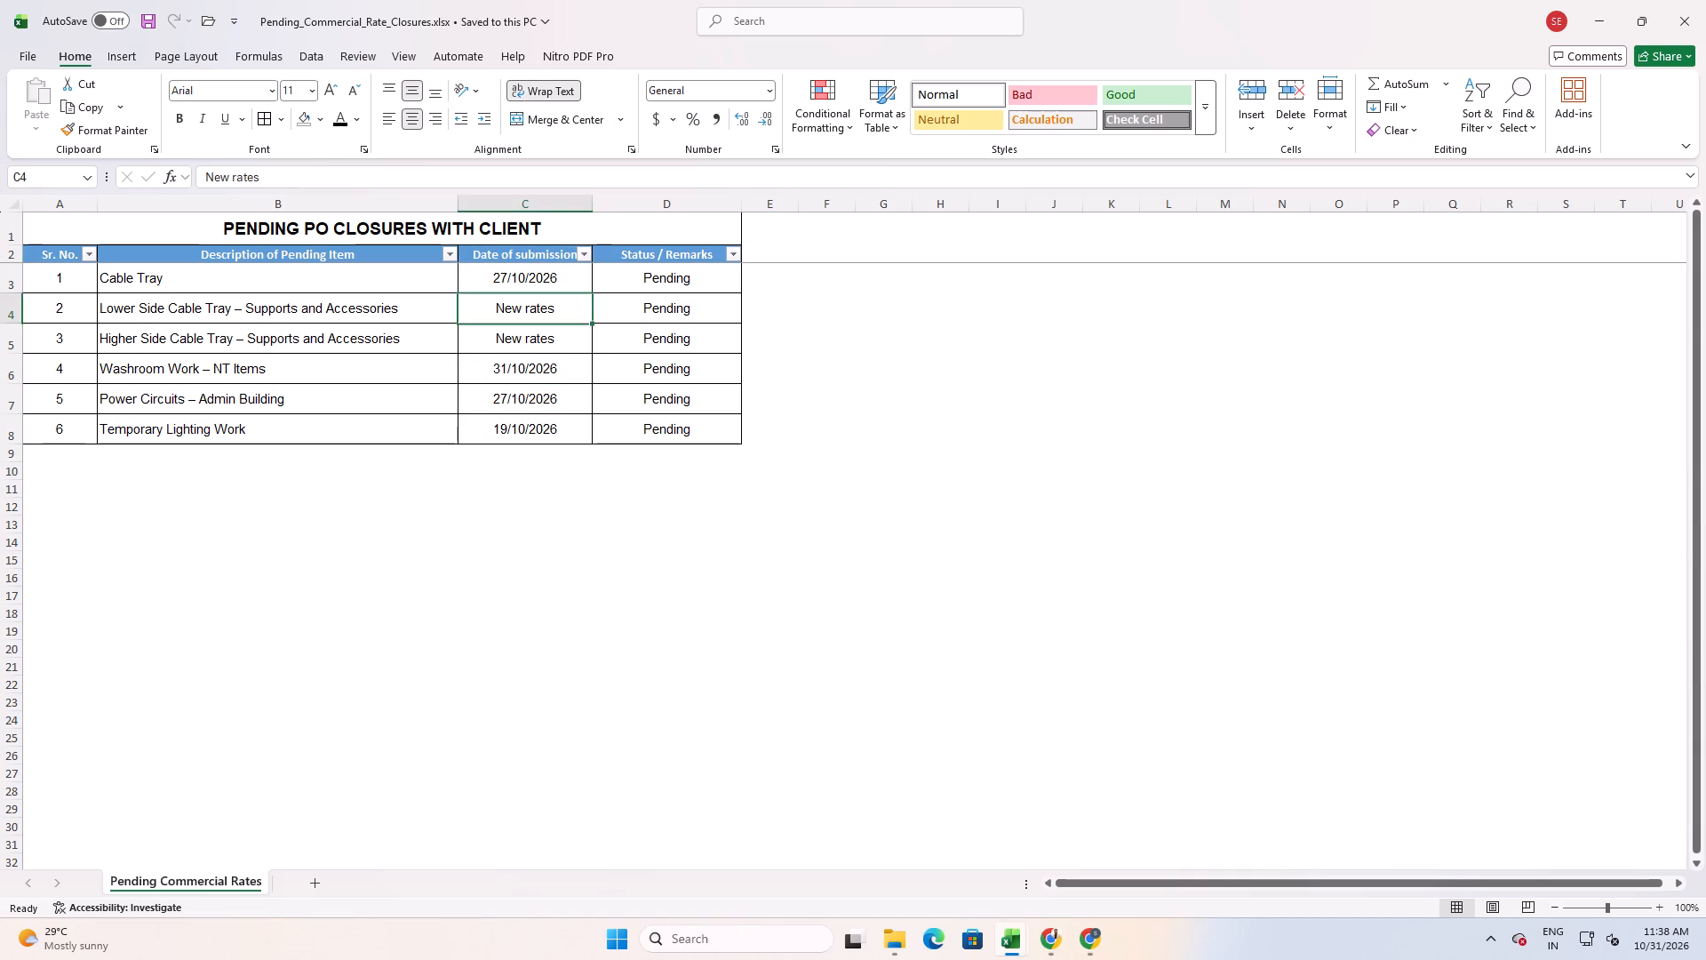
pyautogui.click(574, 268)
pyautogui.click(584, 325)
pyautogui.click(664, 285)
pyautogui.click(662, 322)
pyautogui.click(656, 350)
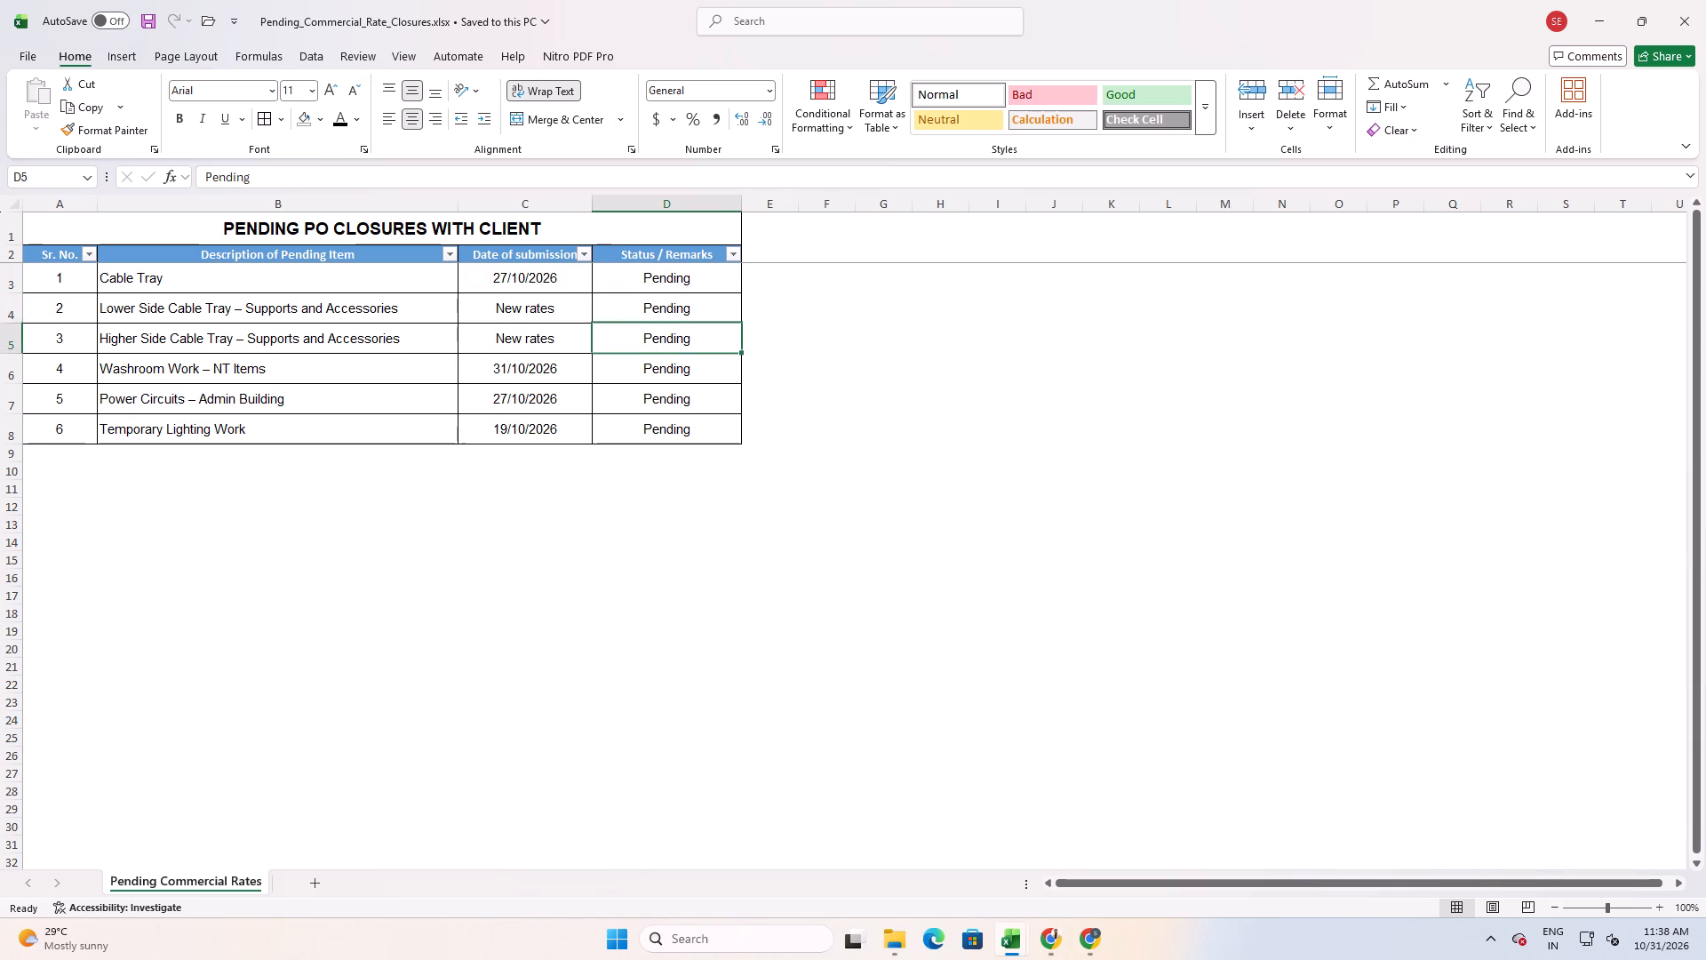
# Switch to the BOQ_NT_RA_Washroom_Work workbook and examine its summary, rate analysis sheets and the WASHROOM WORK items and rates.
pyautogui.hotkey('alt', 'Tab')
pyautogui.hotkey('alt', 'Tab')
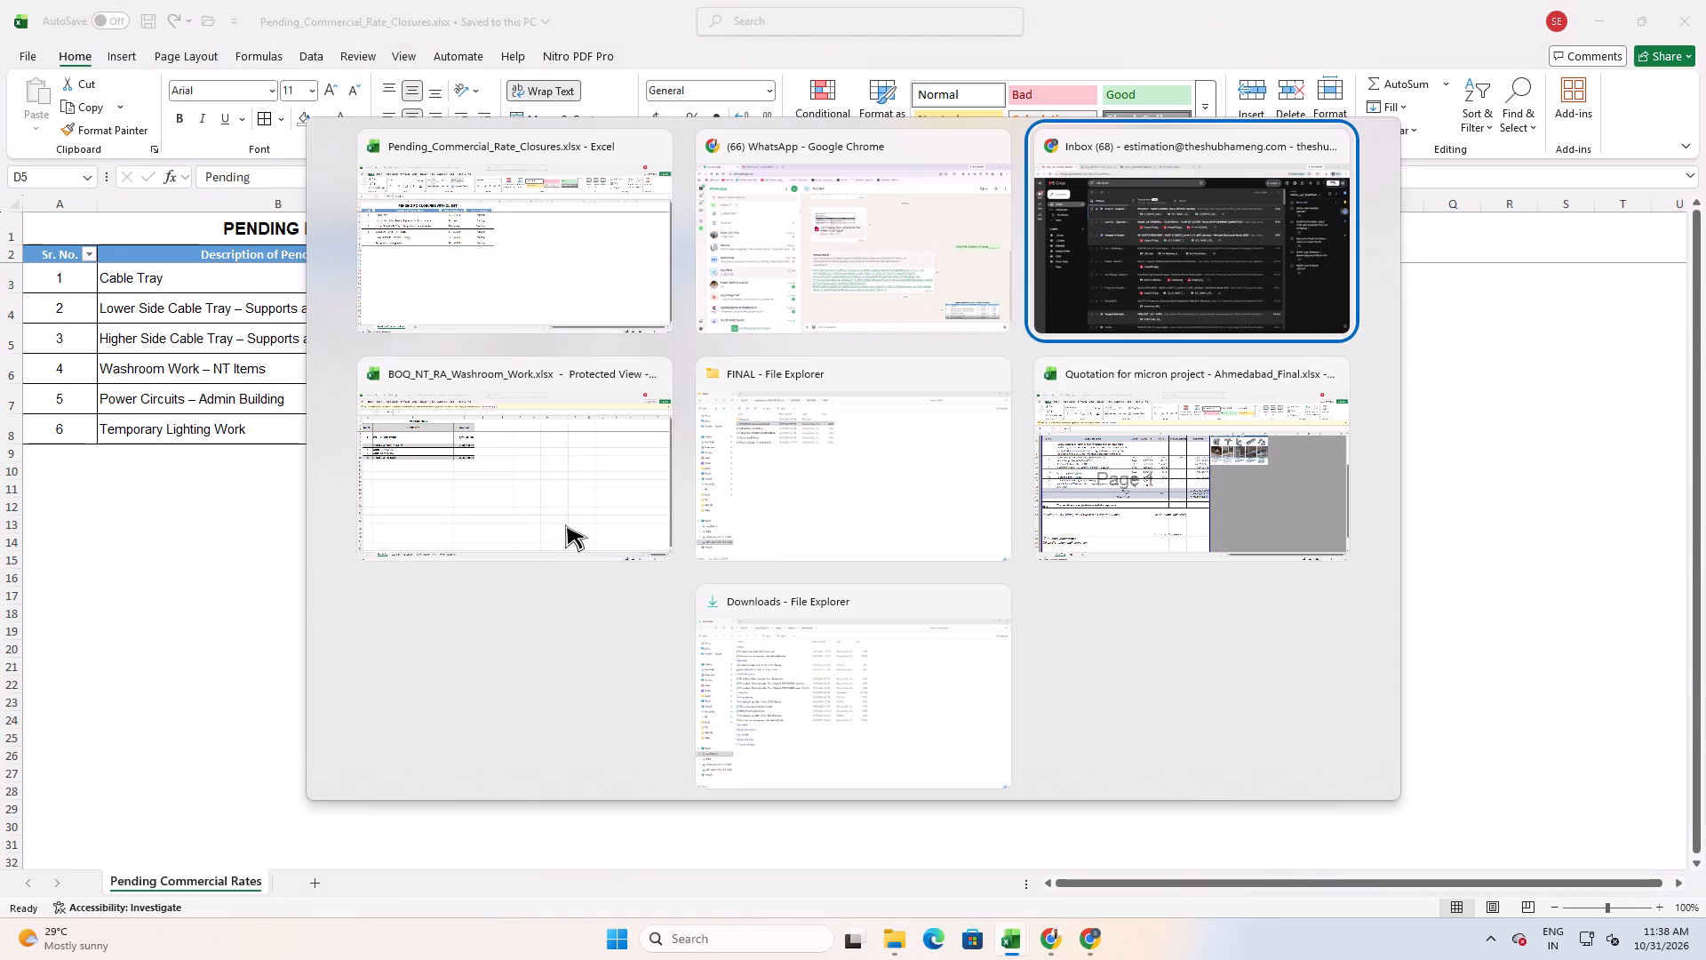
pyautogui.hotkey('alt', 'Tab')
pyautogui.click(509, 439)
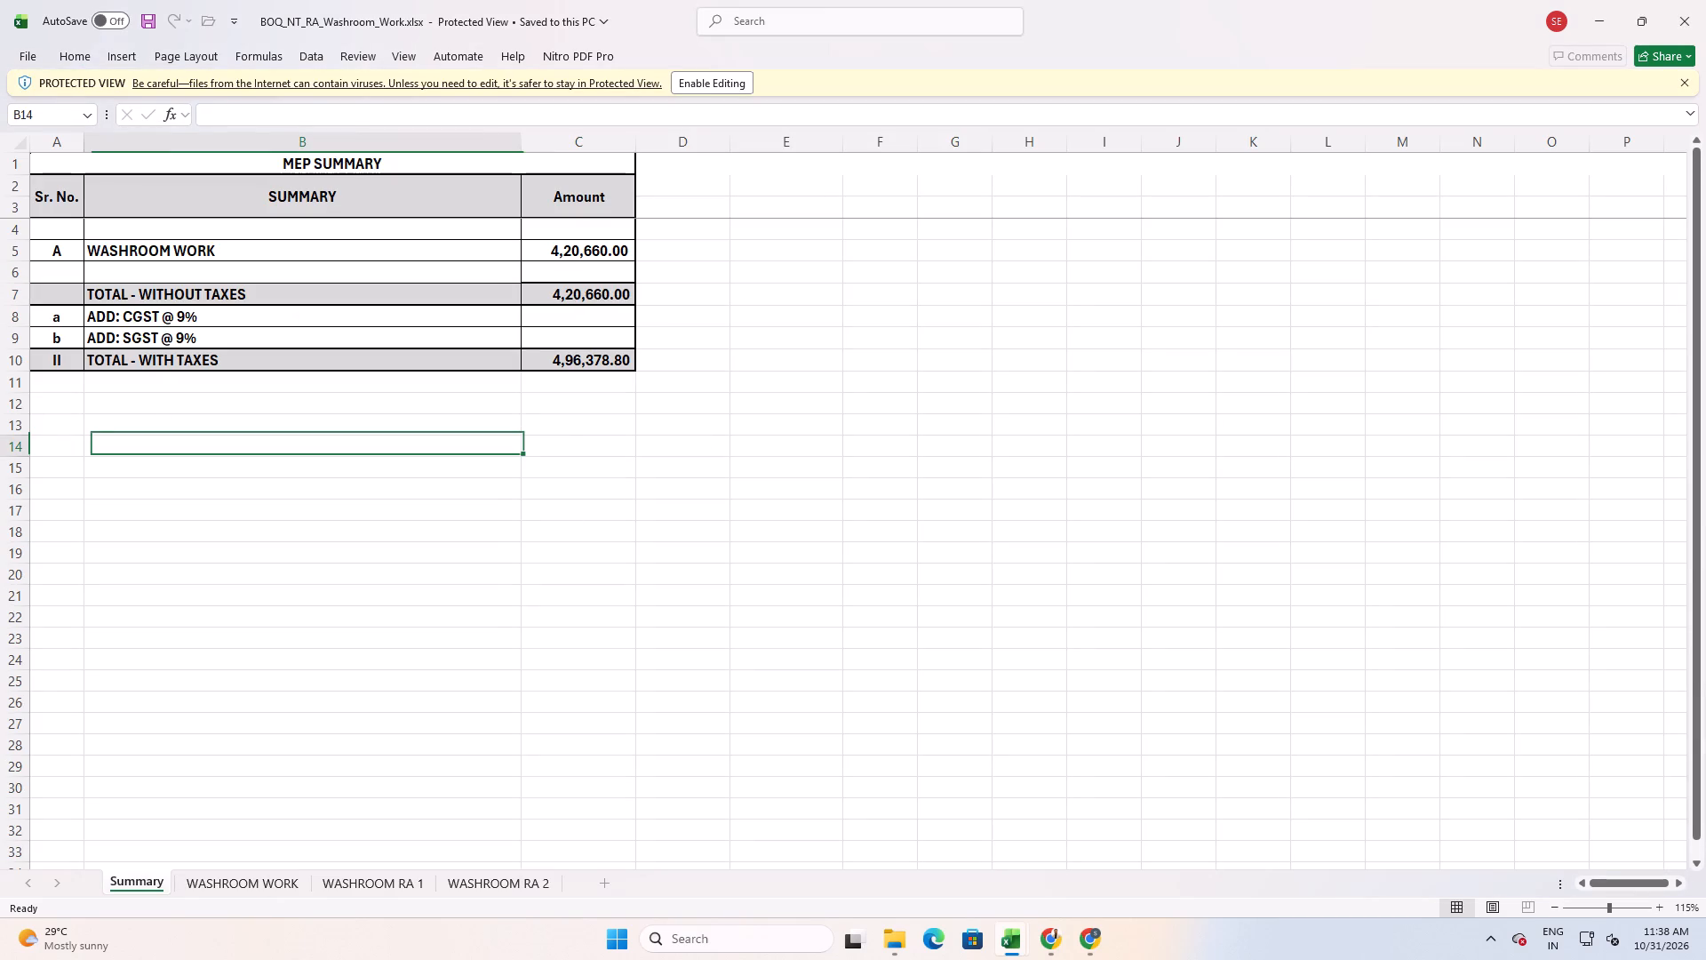
pyautogui.click(283, 884)
pyautogui.click(328, 883)
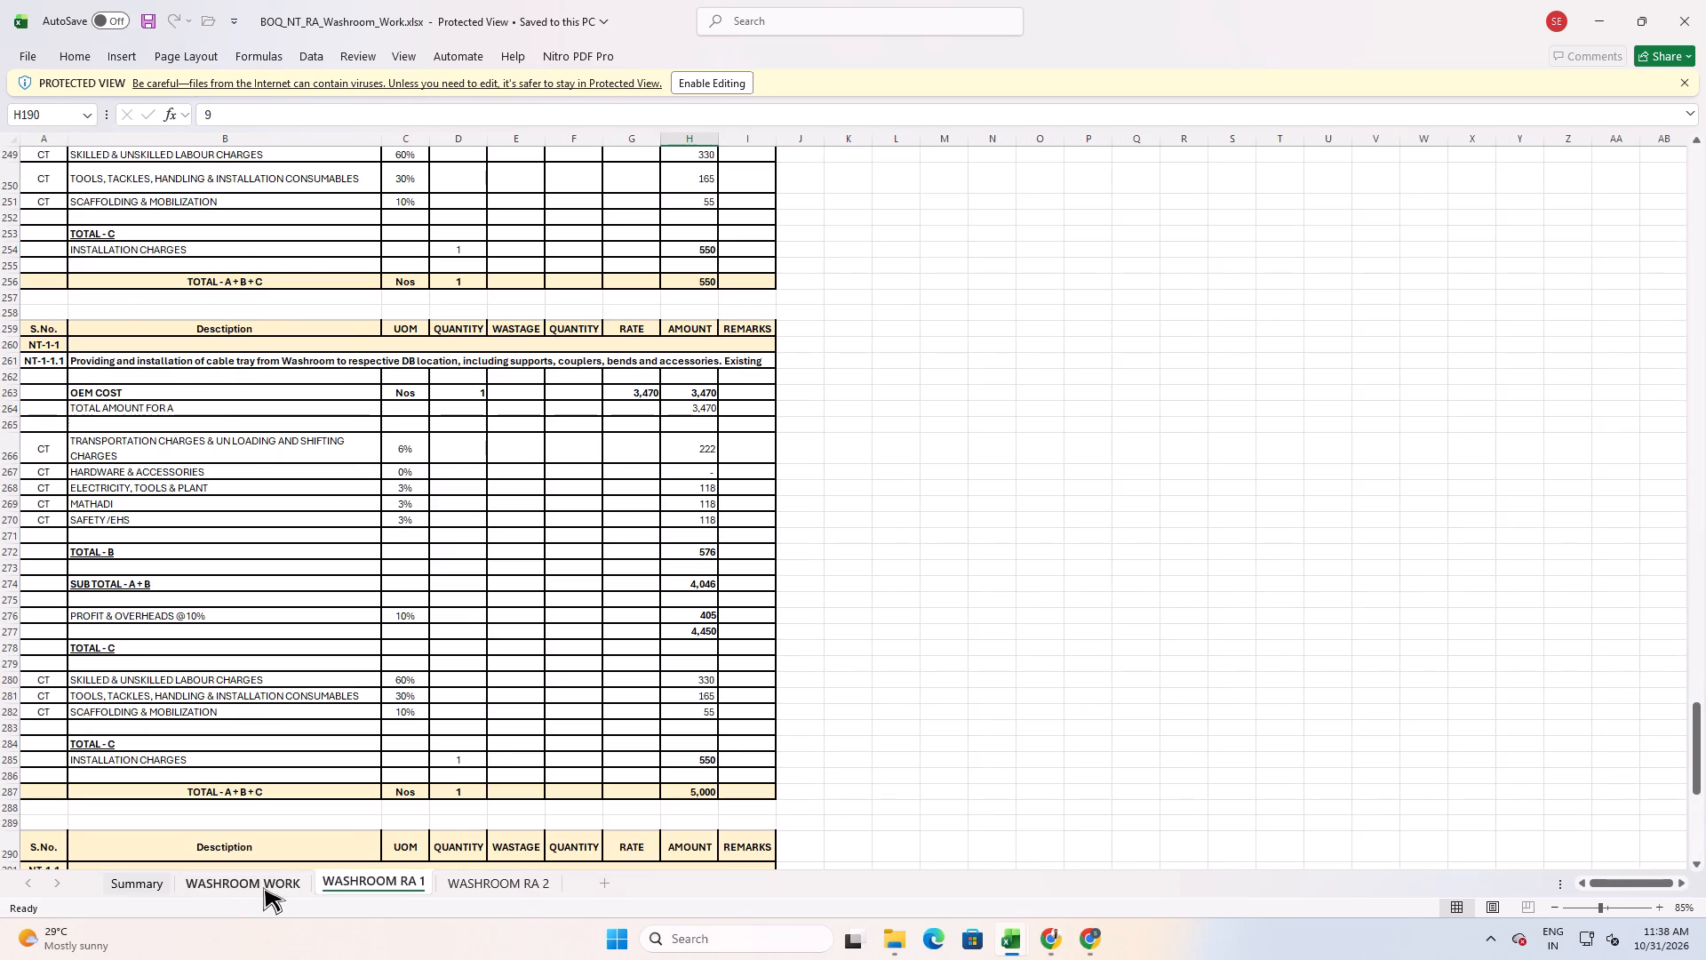
pyautogui.click(263, 887)
pyautogui.click(515, 887)
pyautogui.click(148, 880)
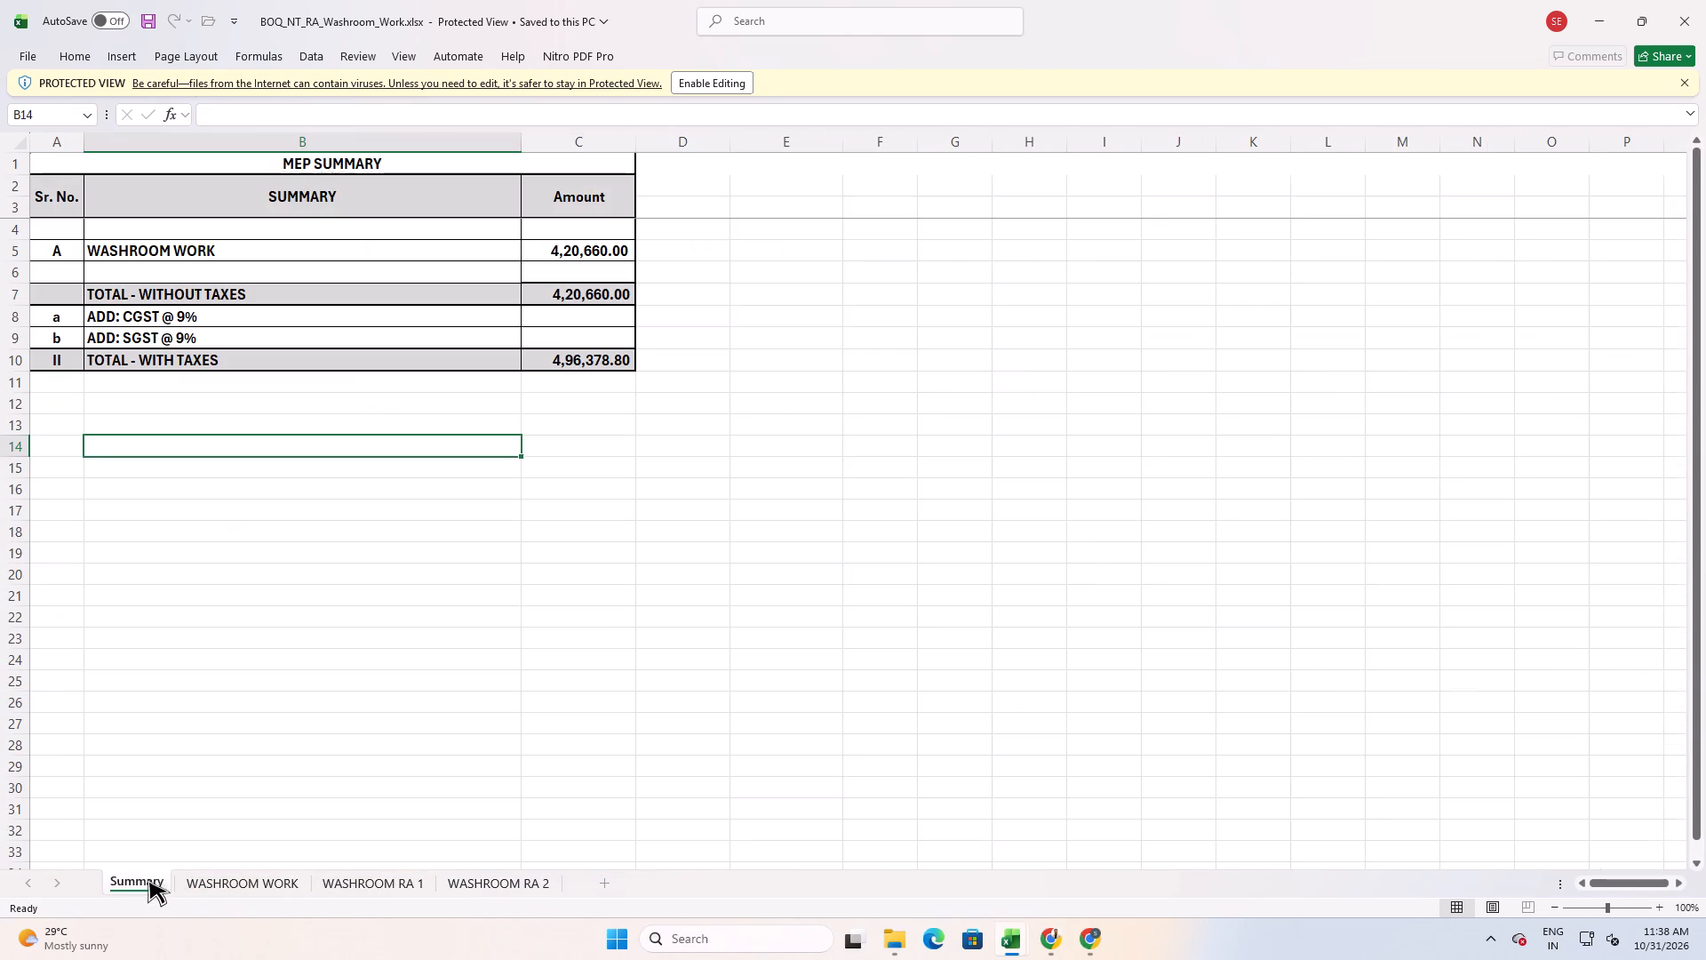
pyautogui.click(419, 596)
pyautogui.scroll(3, 431, 610)
pyautogui.click(291, 884)
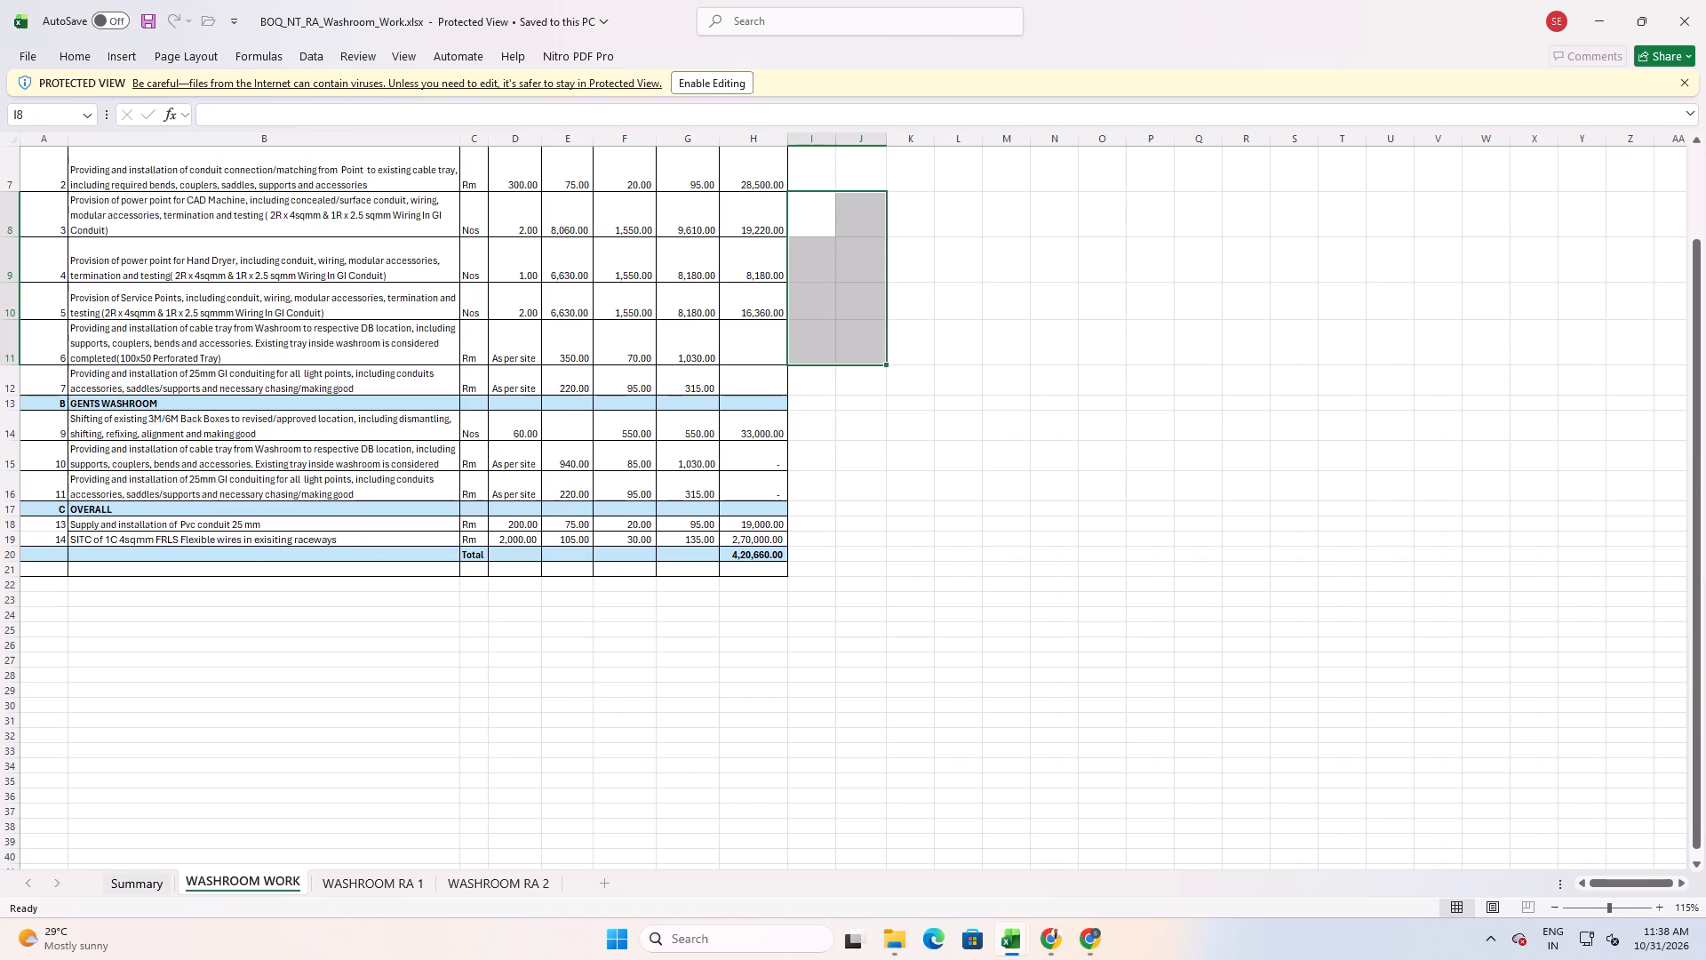
pyautogui.scroll(6, 486, 688)
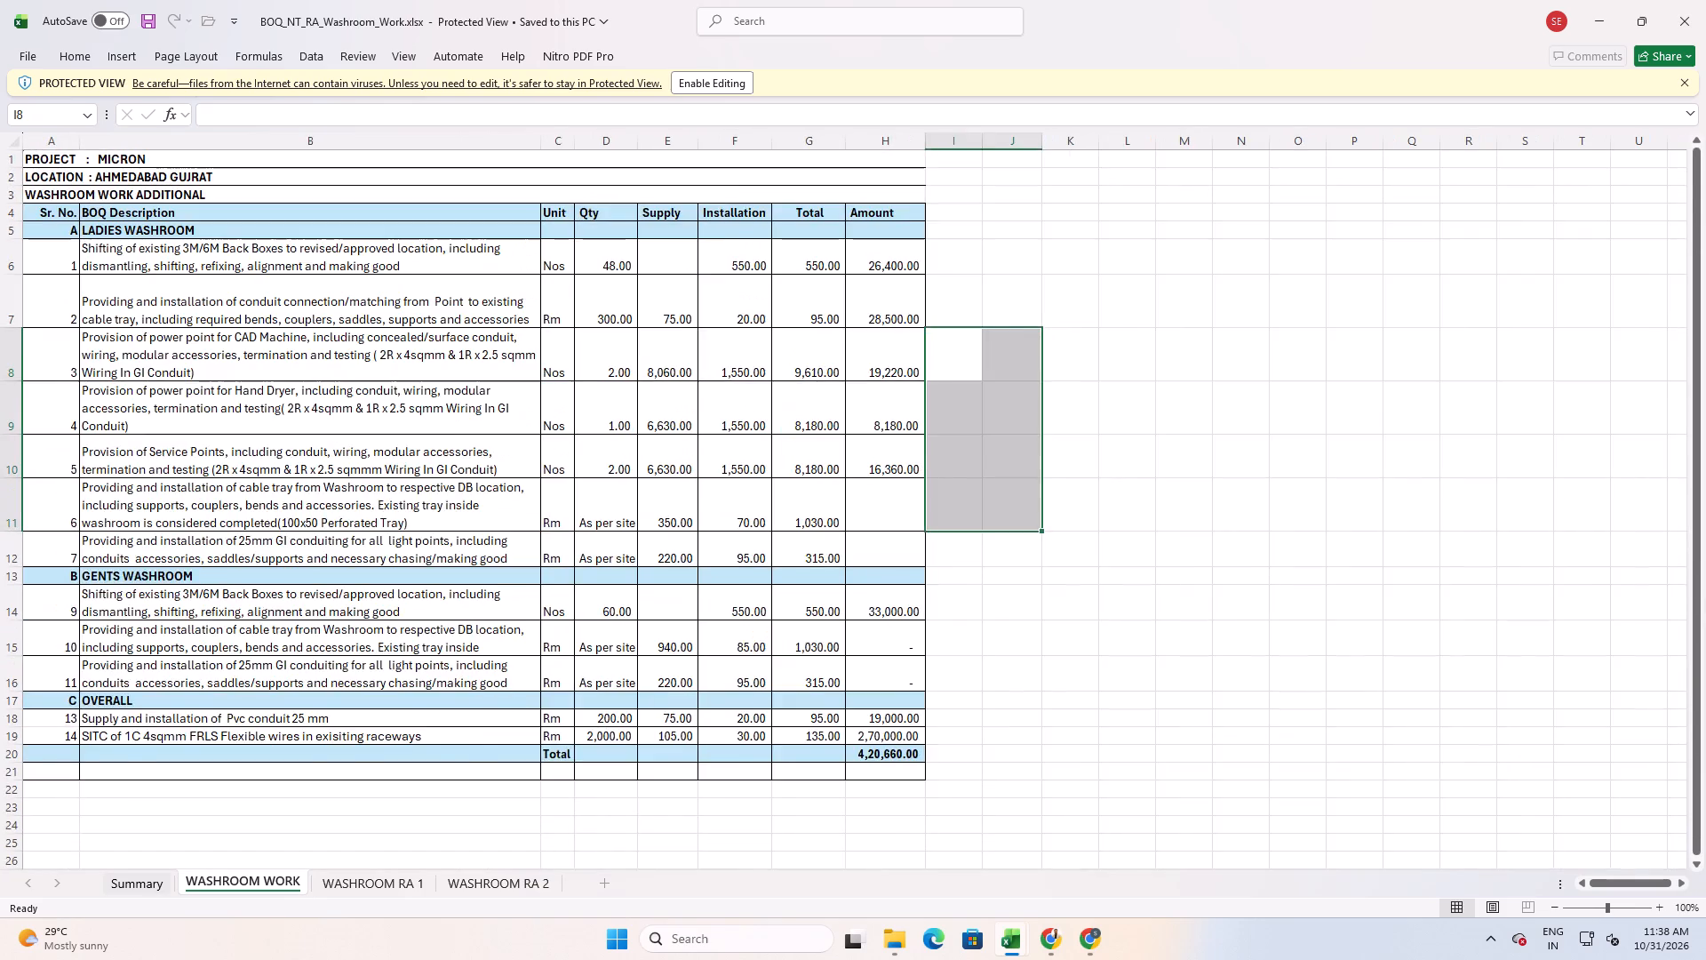
pyautogui.keyDown('ctrl'); pyautogui.scroll(1, 498, 673); pyautogui.keyUp('ctrl')
pyautogui.moveTo(473, 676); pyautogui.dragTo(339, 676, button='middle')
pyautogui.click(794, 427)
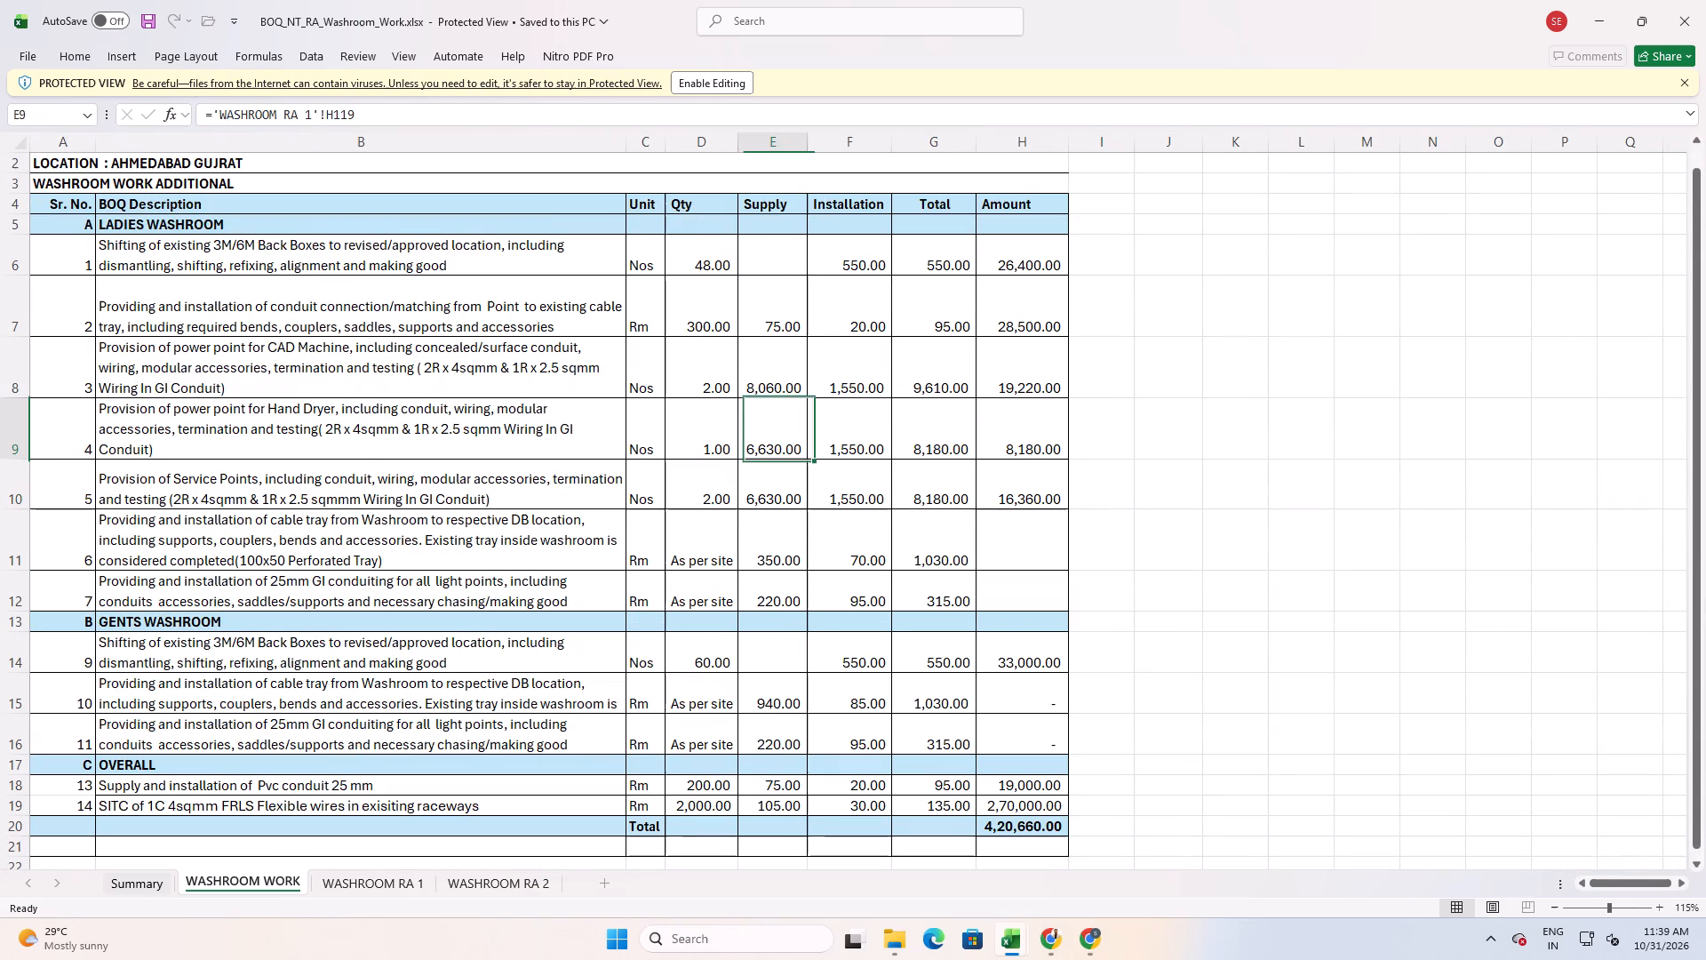
# Return to the Pending_Commercial_Rate_Closures workbook and save it.
pyautogui.hotkey('alt', 'Tab')
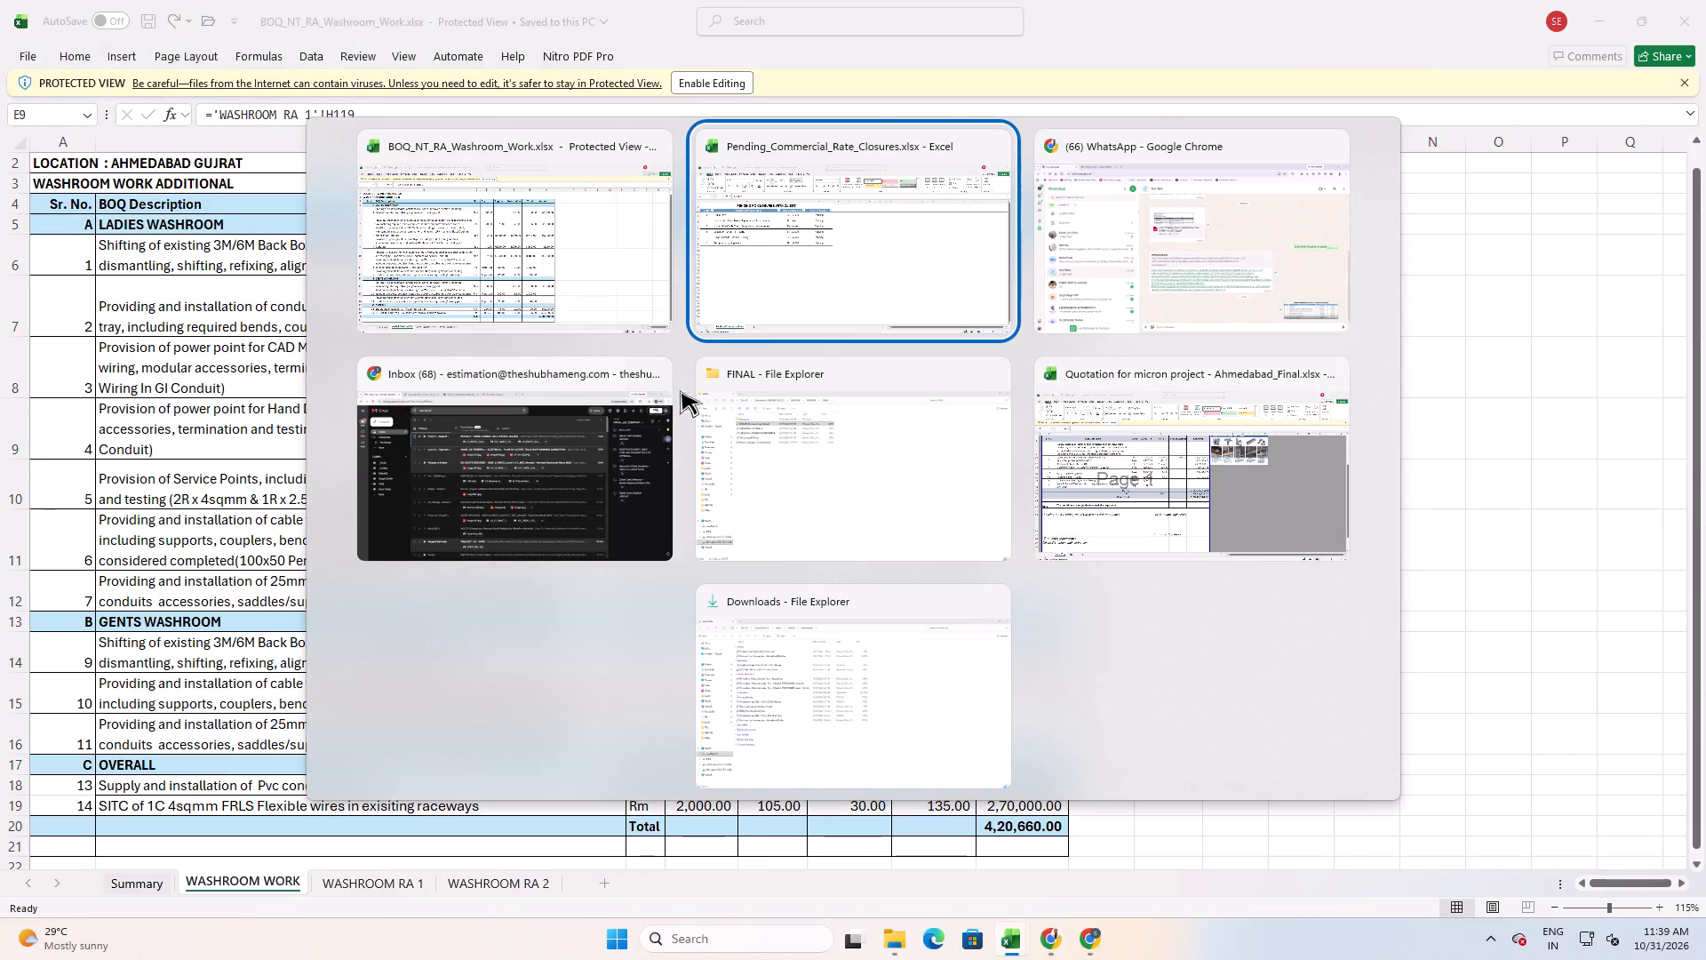
pyautogui.keyDown('alt'); pyautogui.click(752, 284); pyautogui.keyUp('alt')
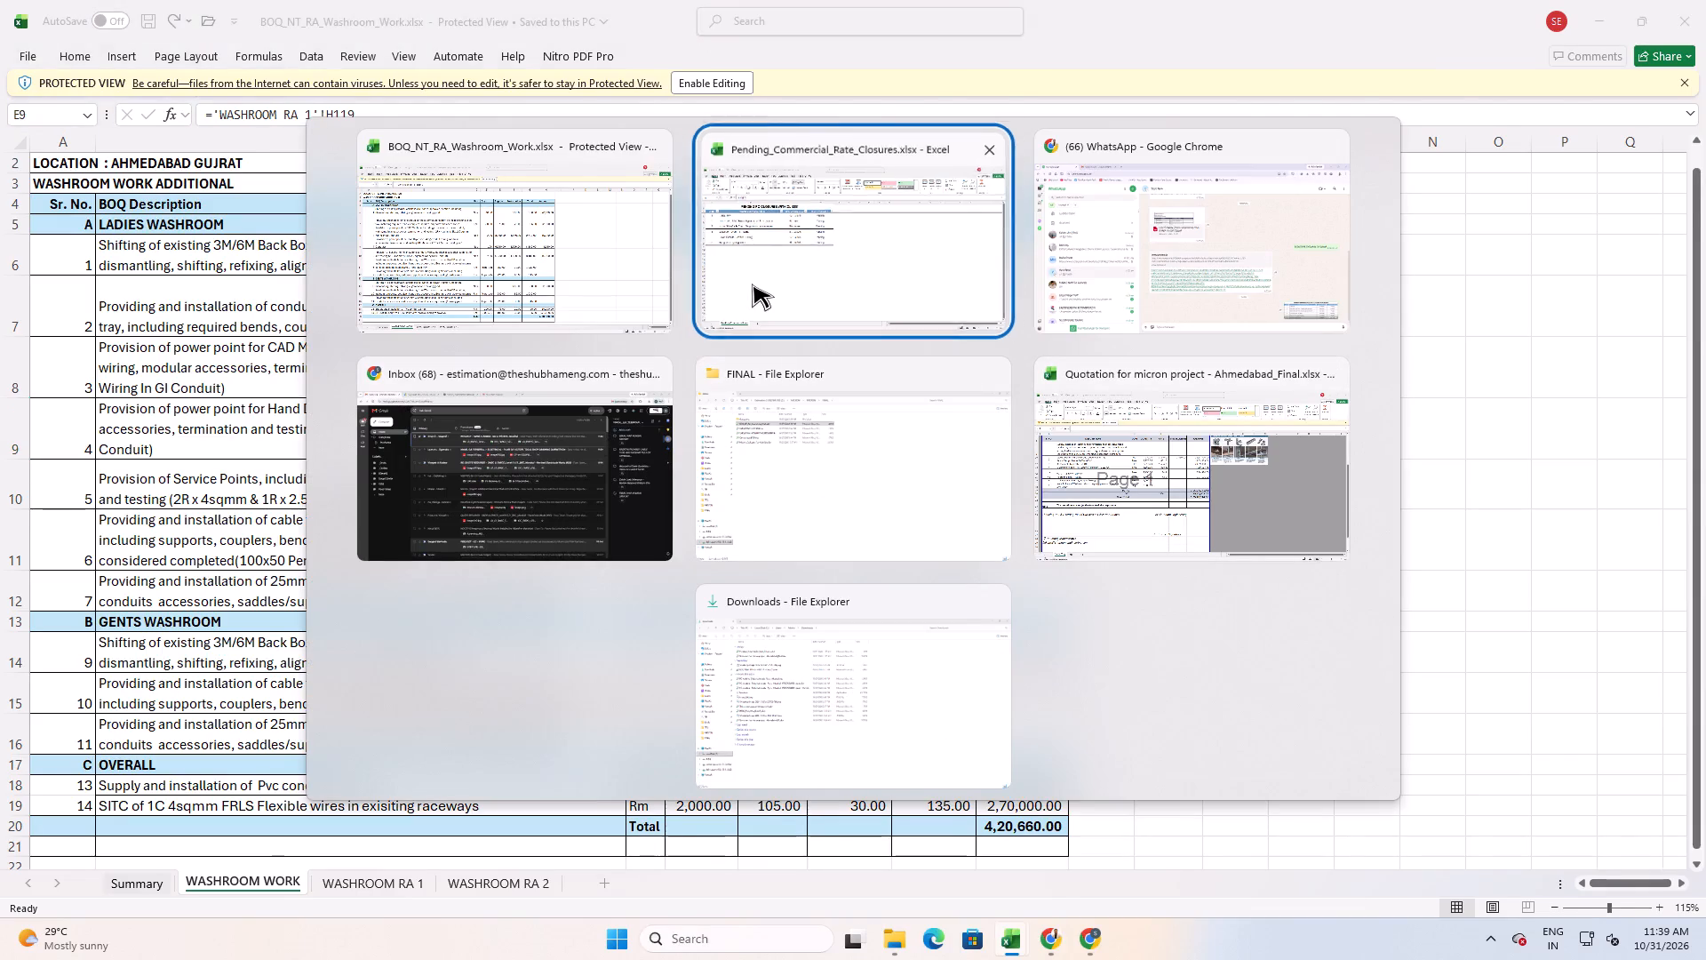
pyautogui.click(368, 405)
pyautogui.hotkey('ctrl', 's')
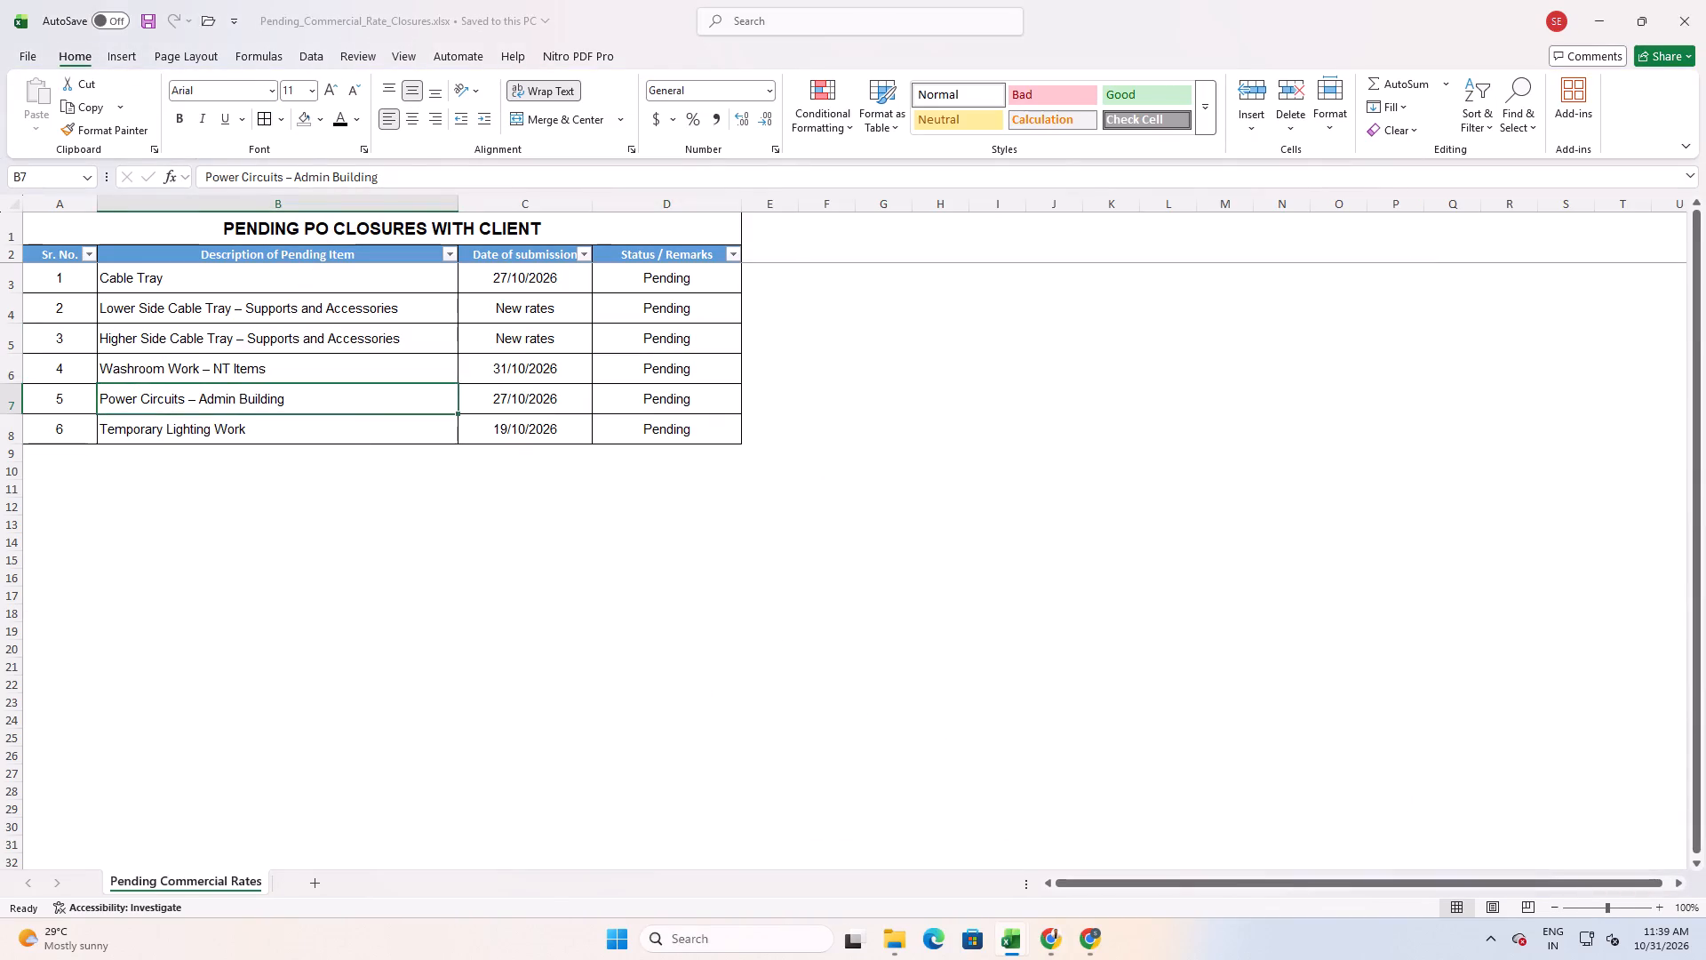
# Switch to File Explorer and open the Downloads folder.
pyautogui.hotkey('alt', 'Tab')
pyautogui.keyDown('alt'); pyautogui.click(785, 467); pyautogui.keyUp('alt')
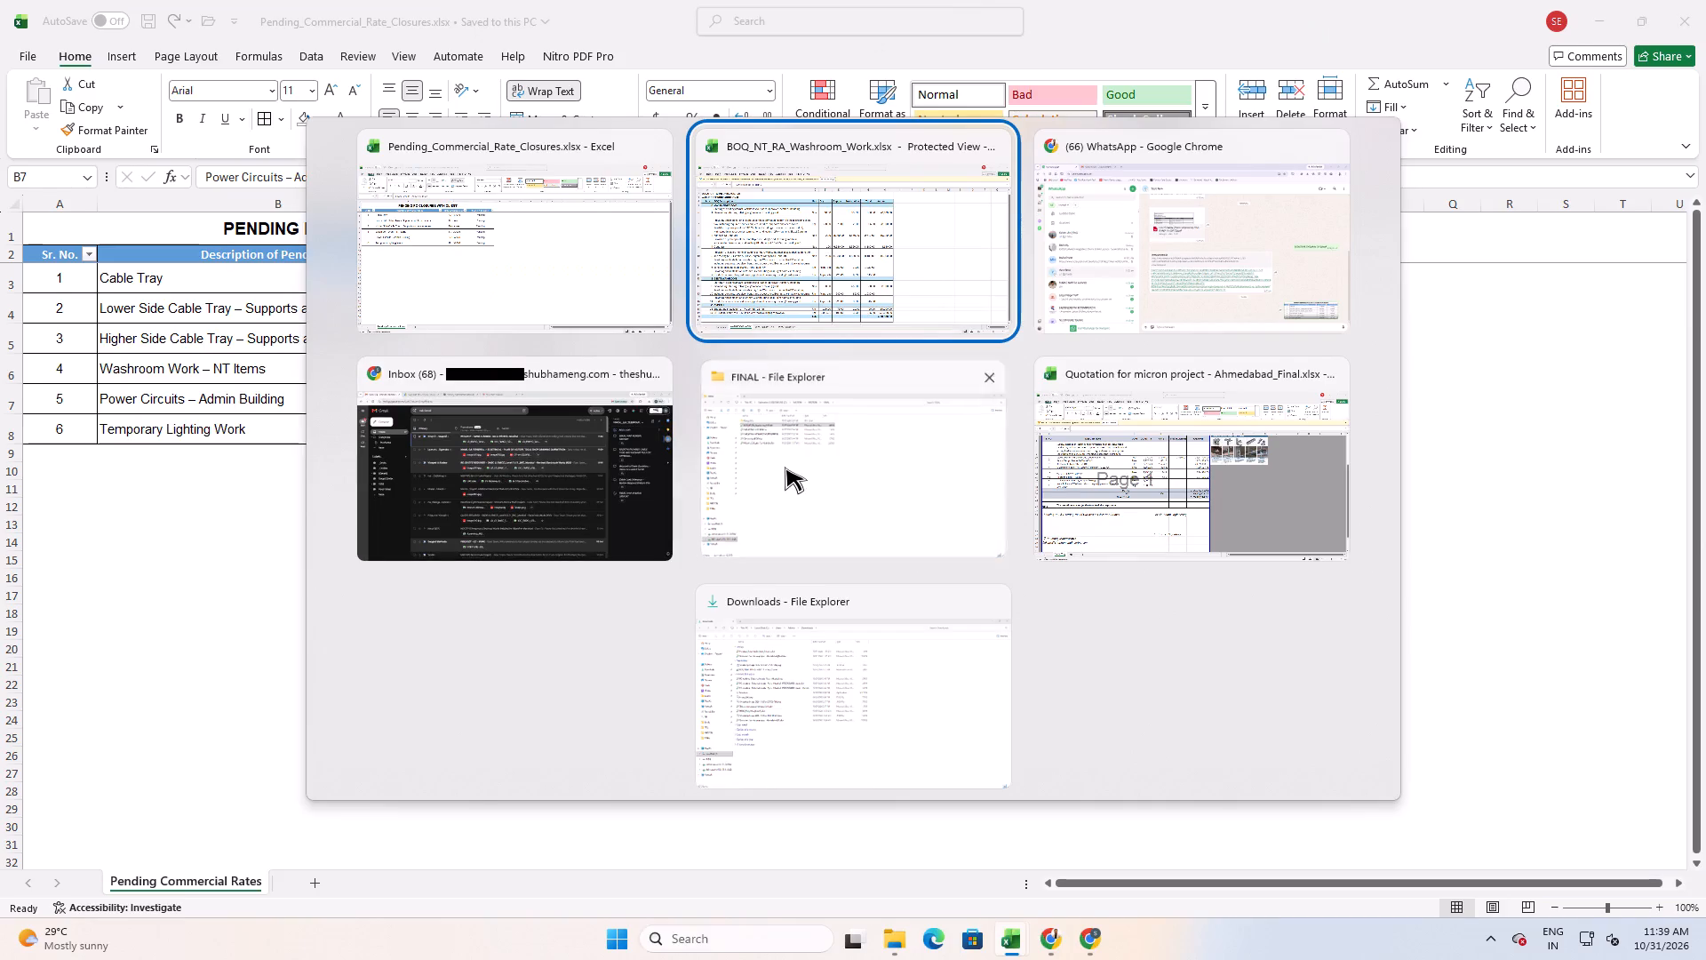
pyautogui.click(84, 274)
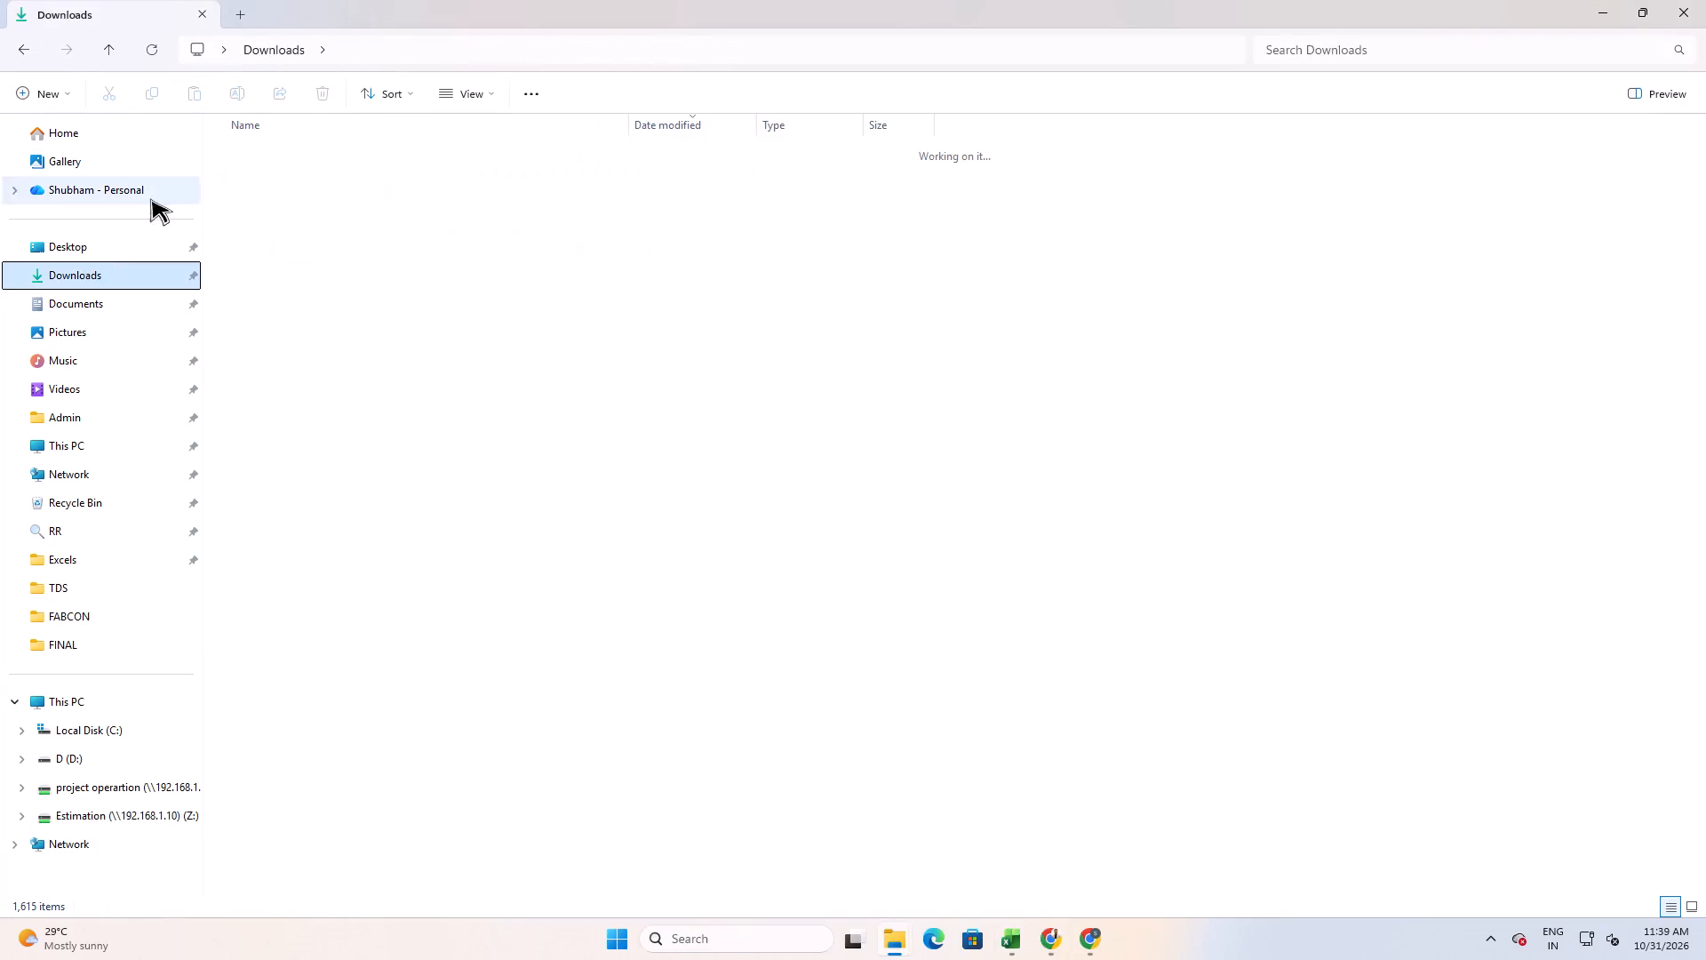
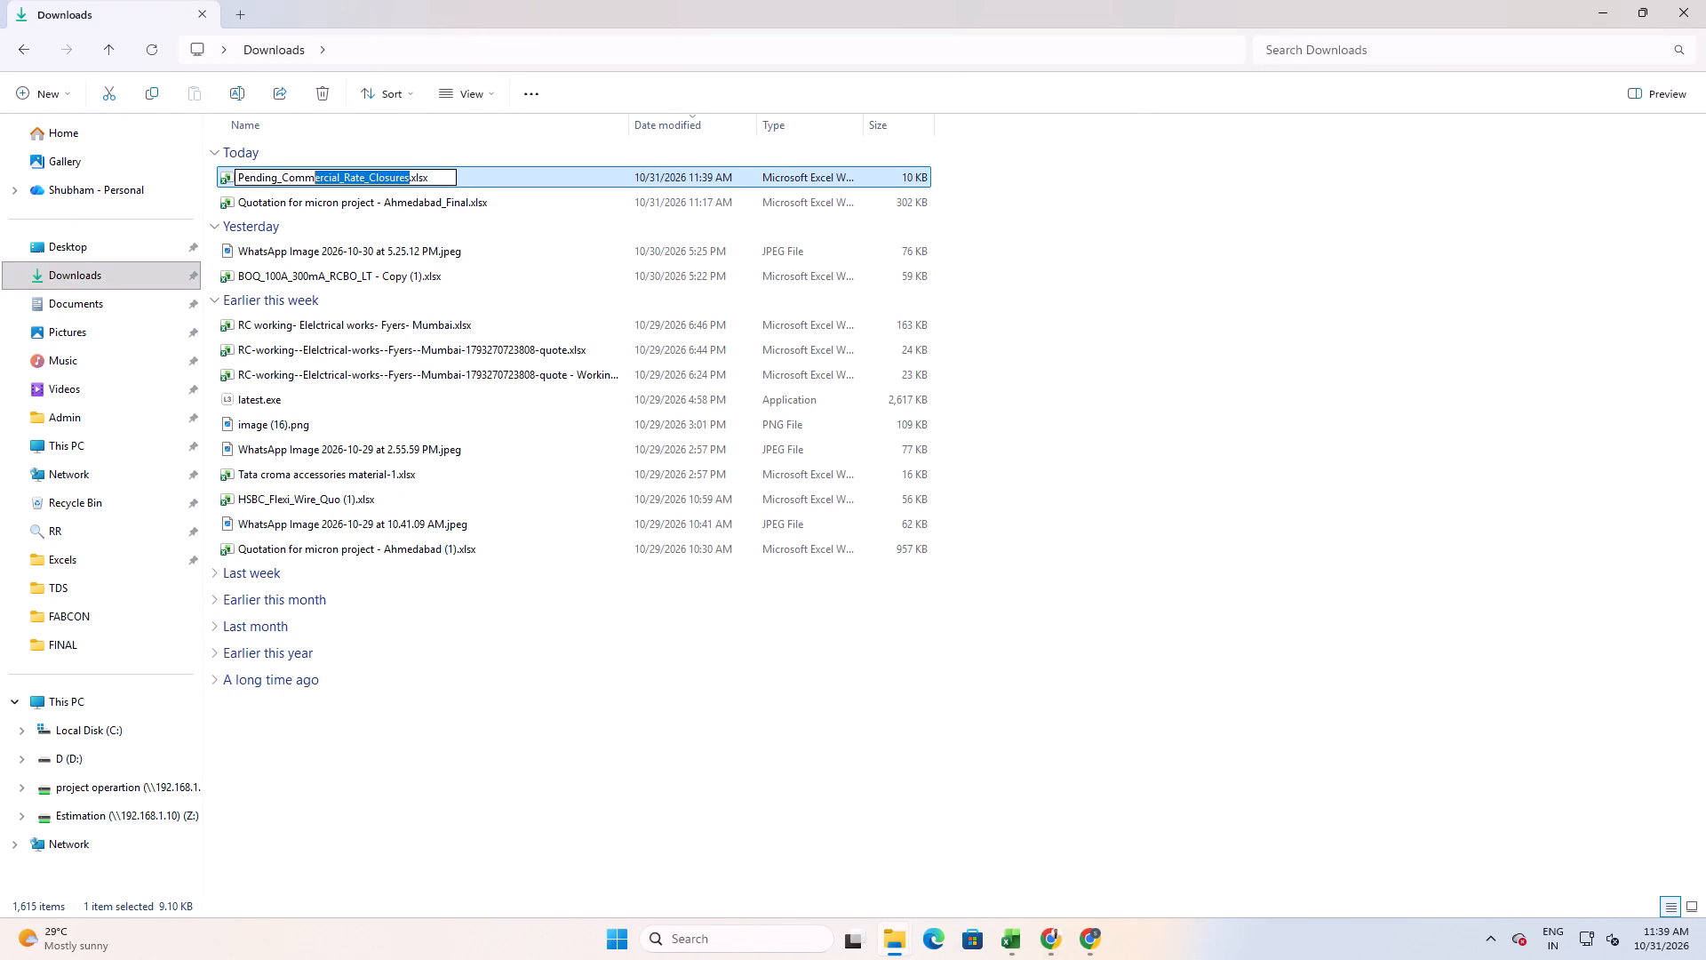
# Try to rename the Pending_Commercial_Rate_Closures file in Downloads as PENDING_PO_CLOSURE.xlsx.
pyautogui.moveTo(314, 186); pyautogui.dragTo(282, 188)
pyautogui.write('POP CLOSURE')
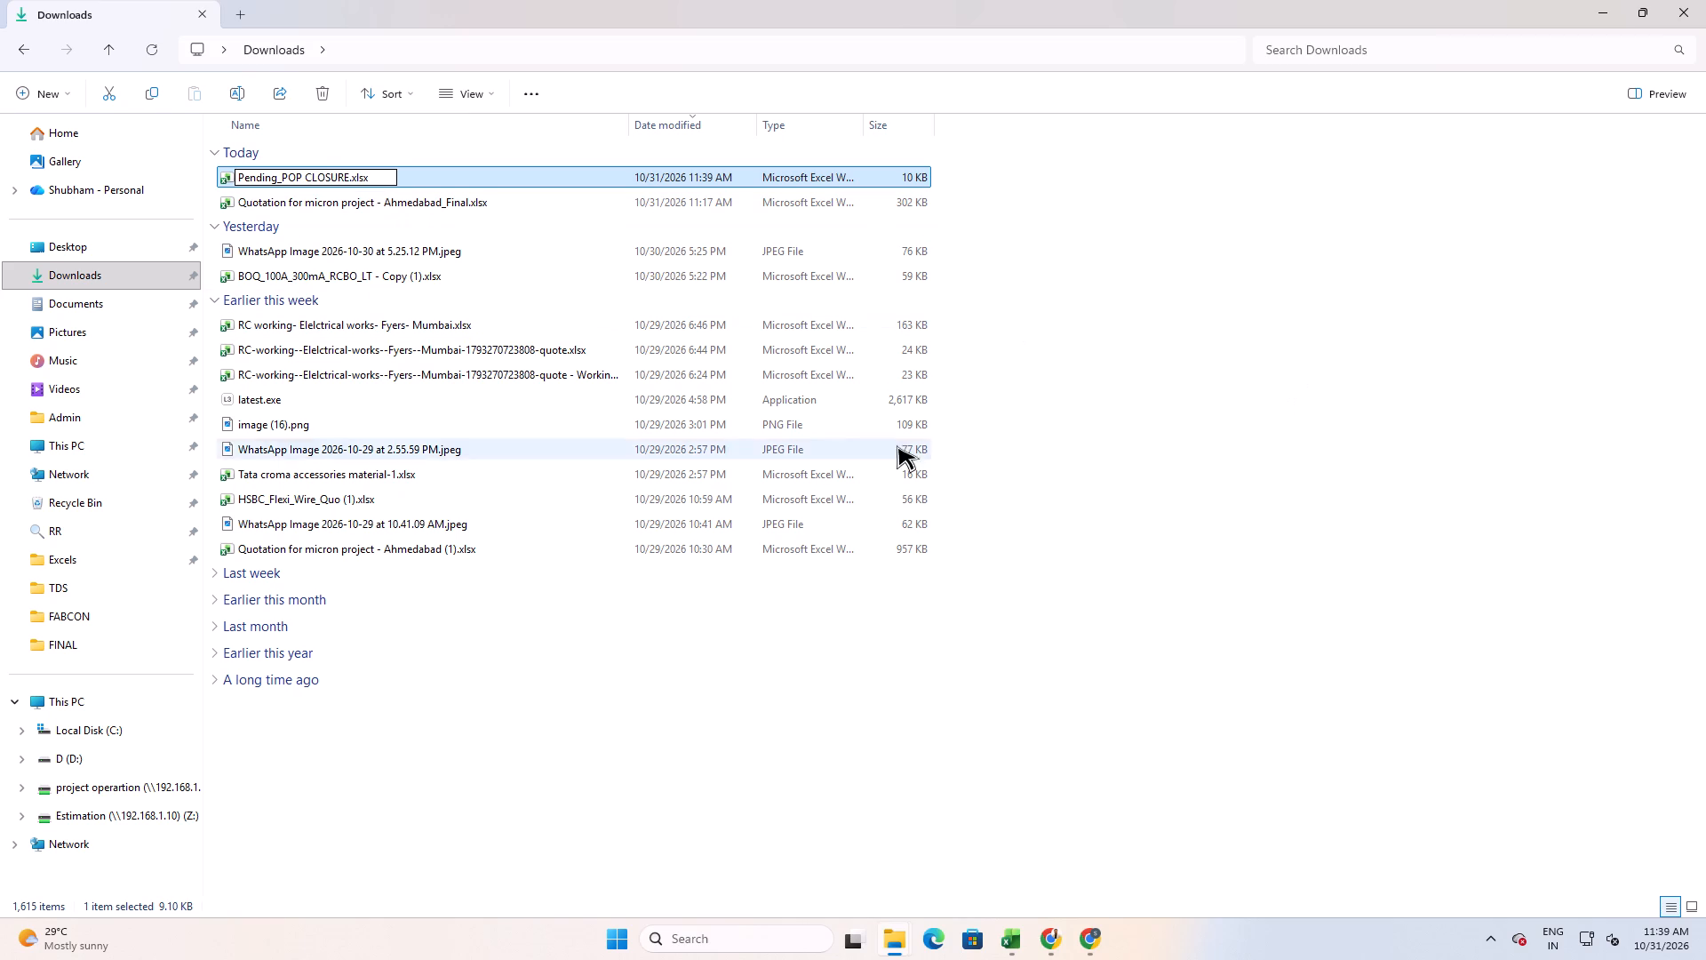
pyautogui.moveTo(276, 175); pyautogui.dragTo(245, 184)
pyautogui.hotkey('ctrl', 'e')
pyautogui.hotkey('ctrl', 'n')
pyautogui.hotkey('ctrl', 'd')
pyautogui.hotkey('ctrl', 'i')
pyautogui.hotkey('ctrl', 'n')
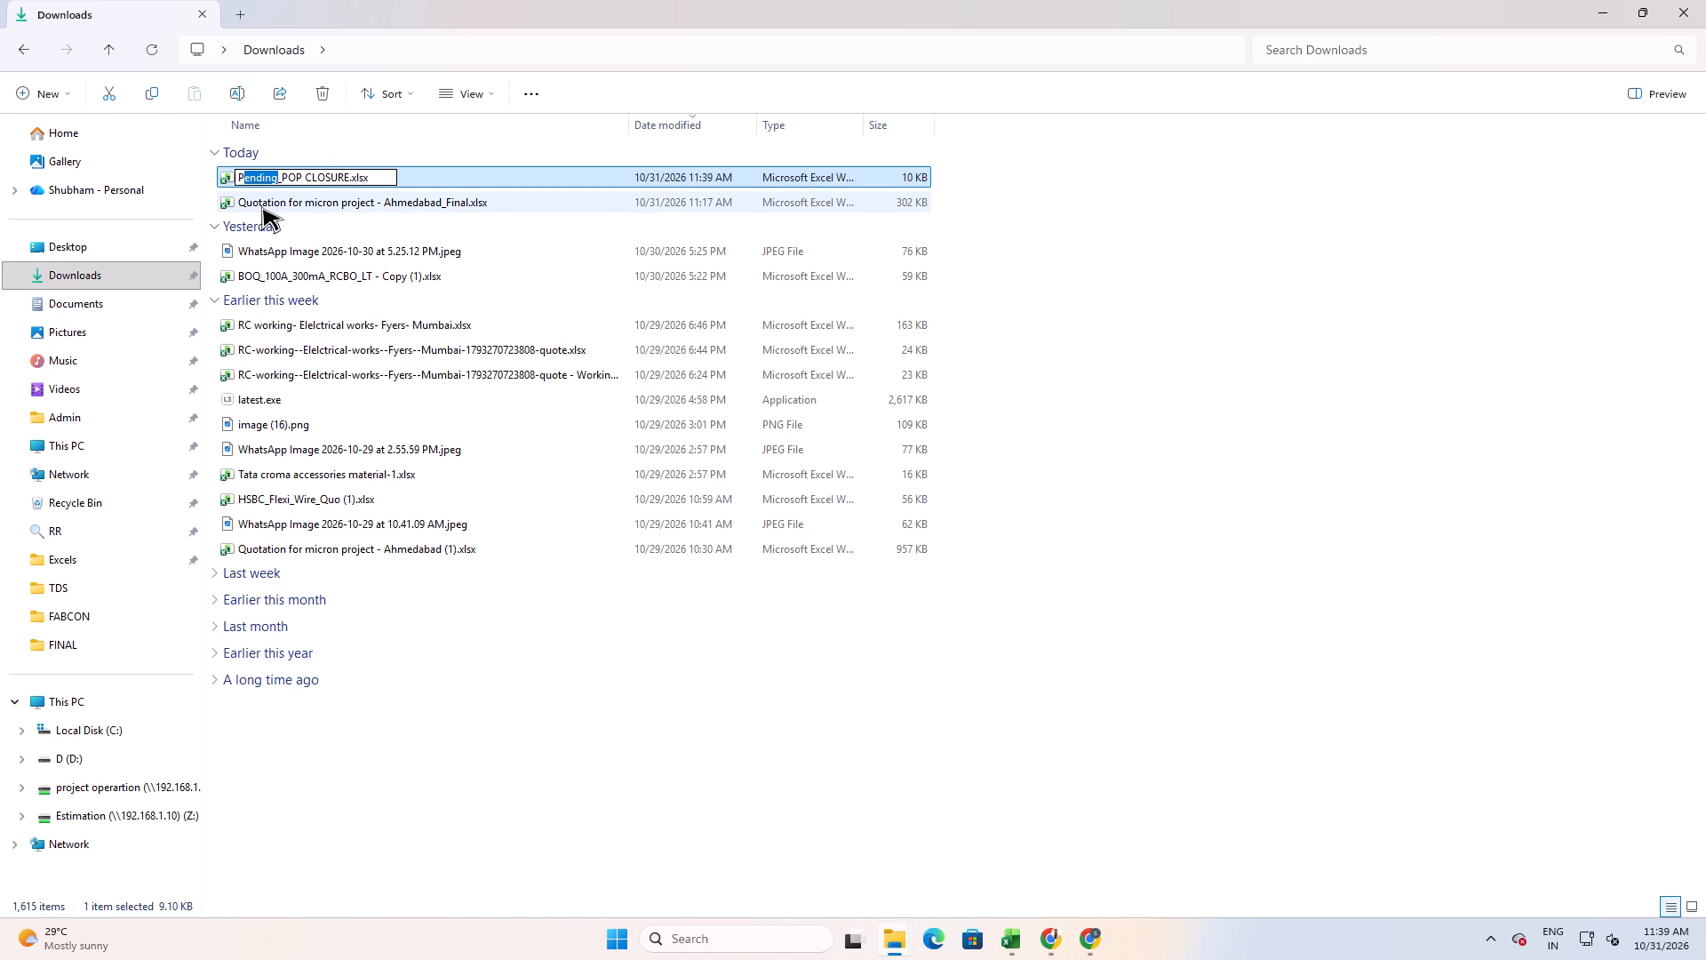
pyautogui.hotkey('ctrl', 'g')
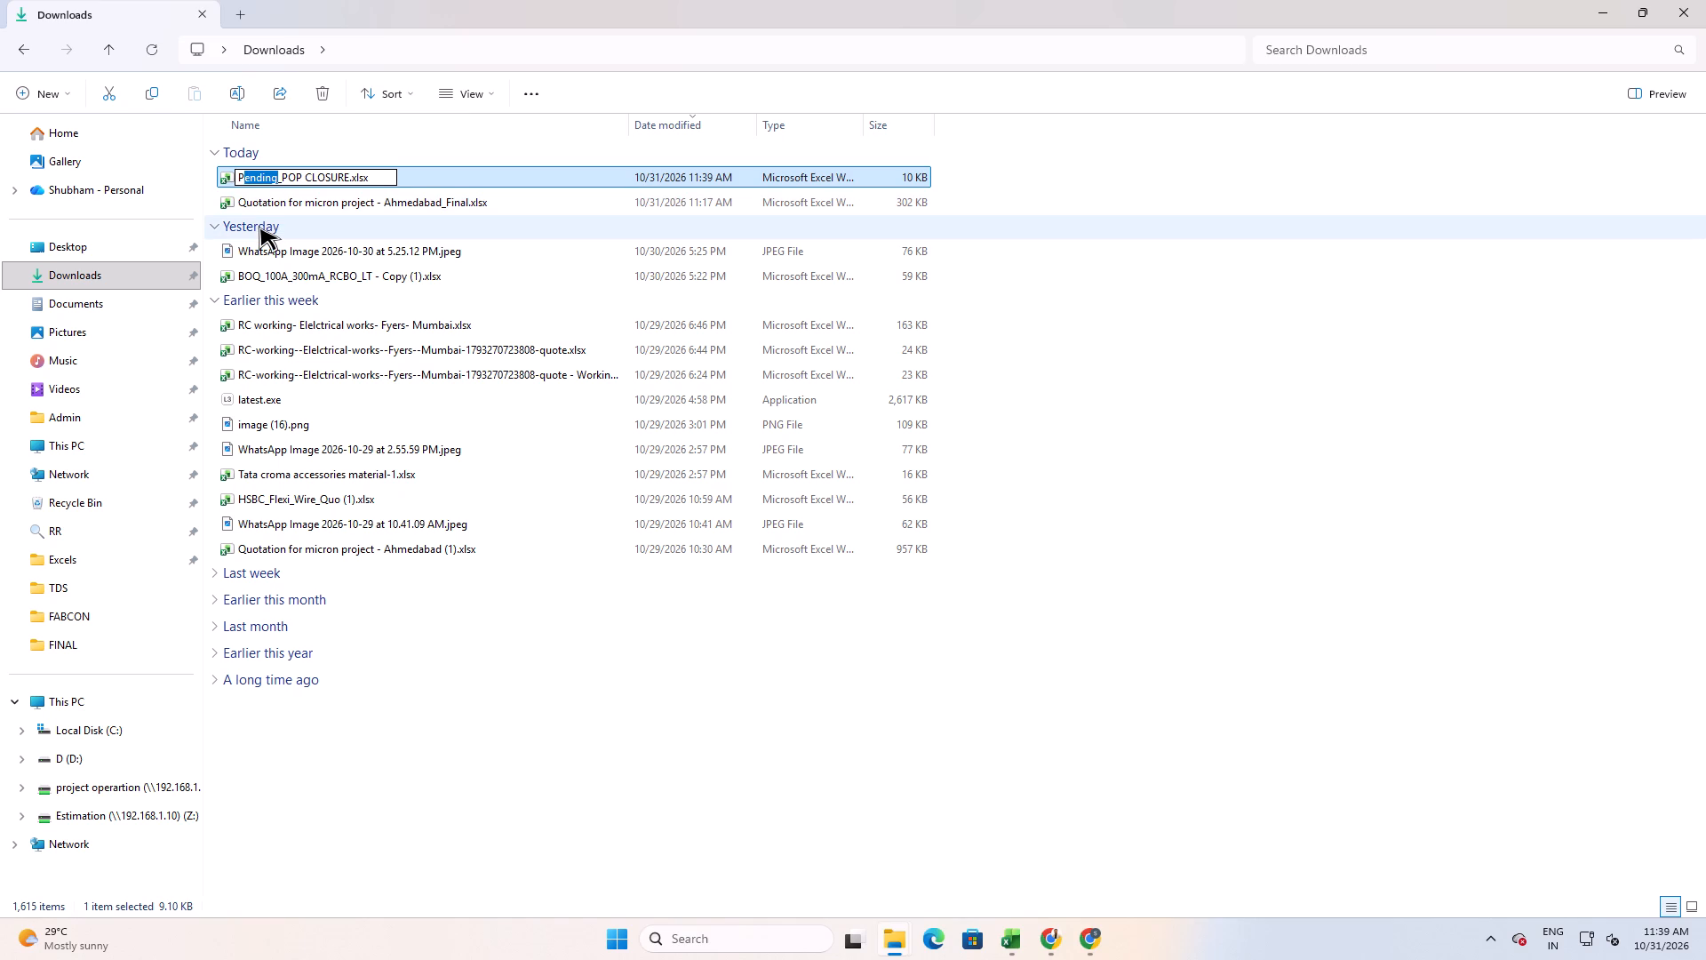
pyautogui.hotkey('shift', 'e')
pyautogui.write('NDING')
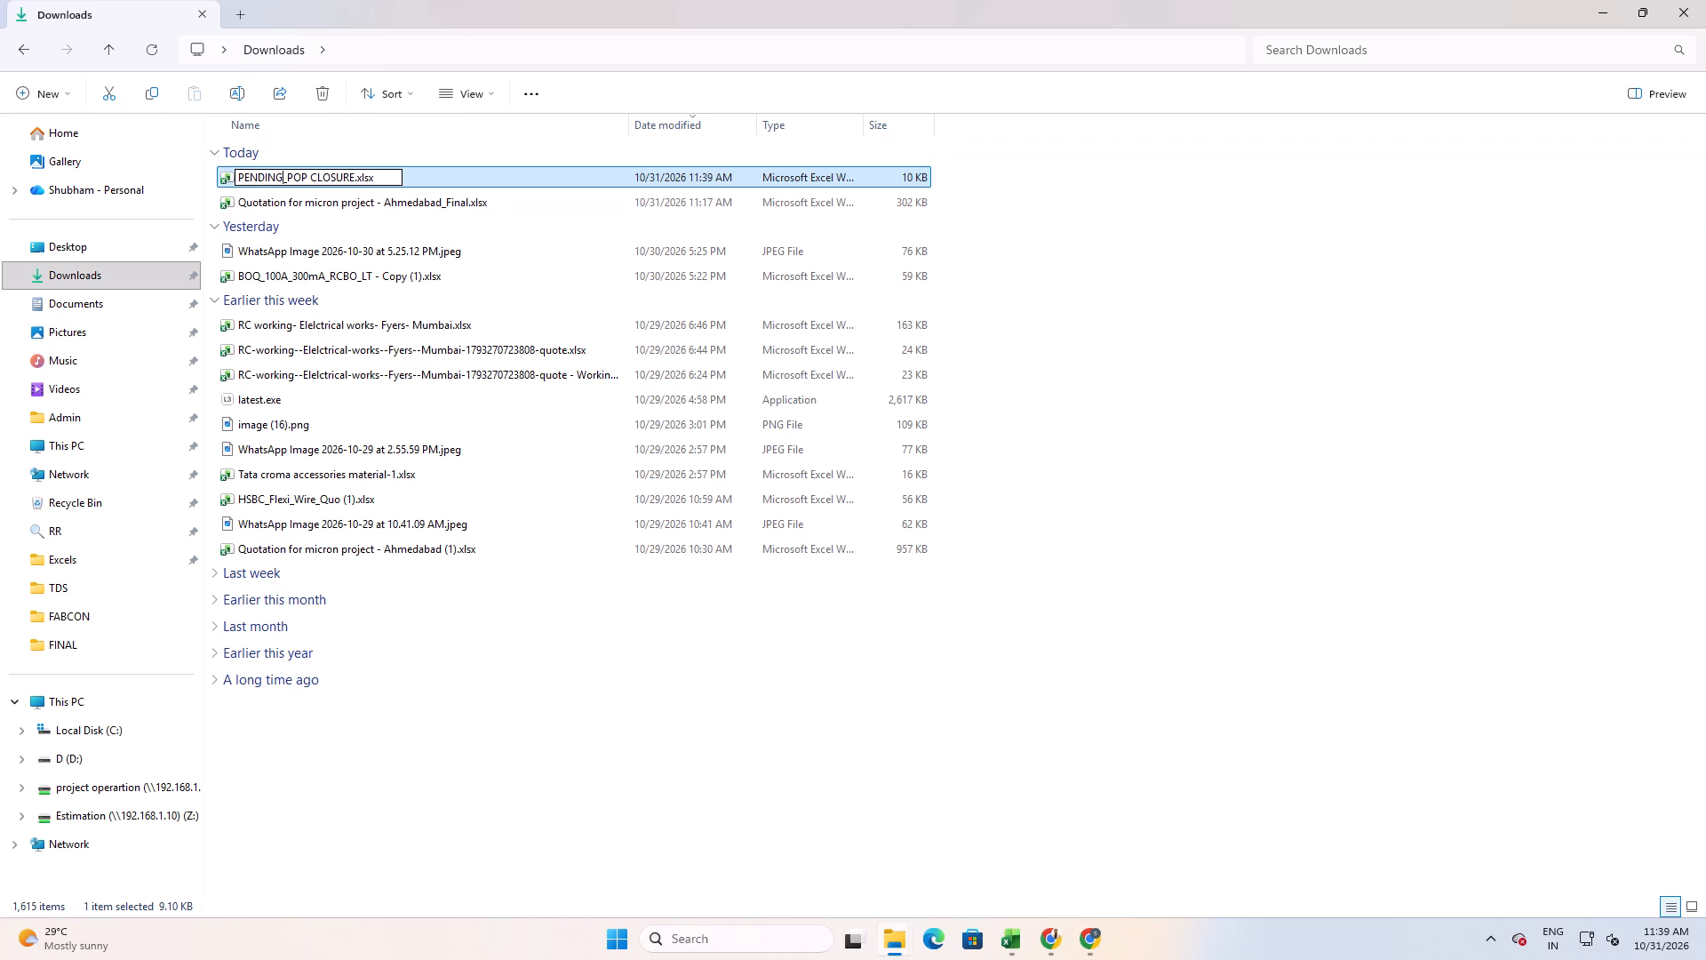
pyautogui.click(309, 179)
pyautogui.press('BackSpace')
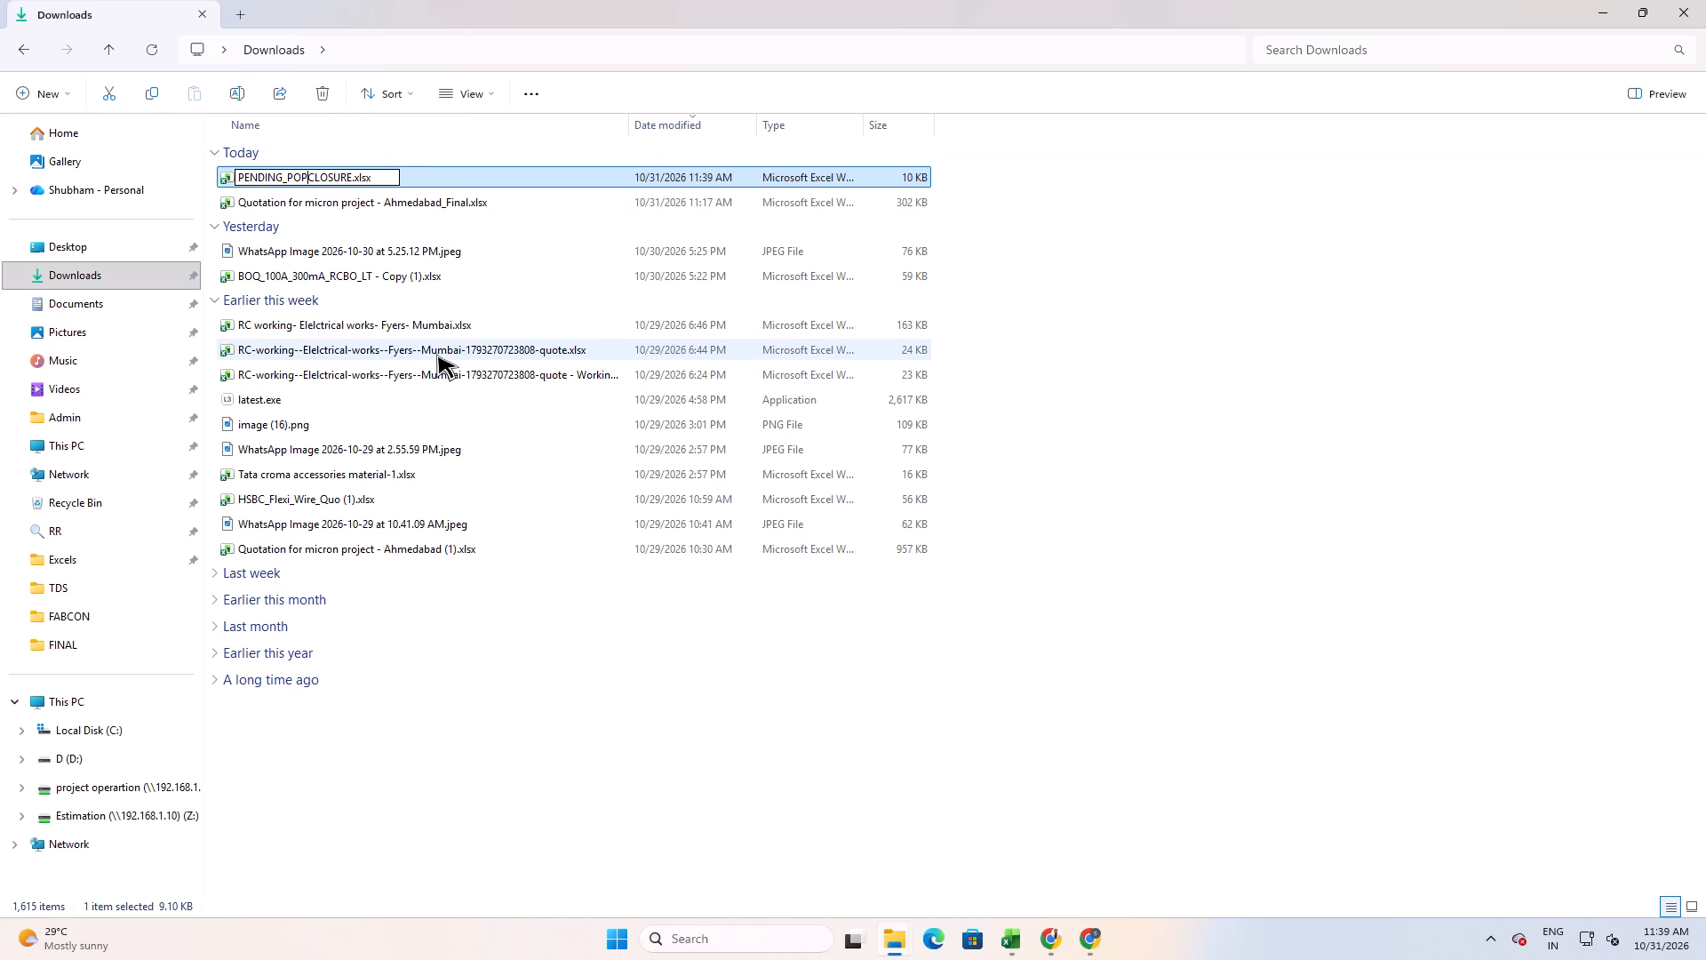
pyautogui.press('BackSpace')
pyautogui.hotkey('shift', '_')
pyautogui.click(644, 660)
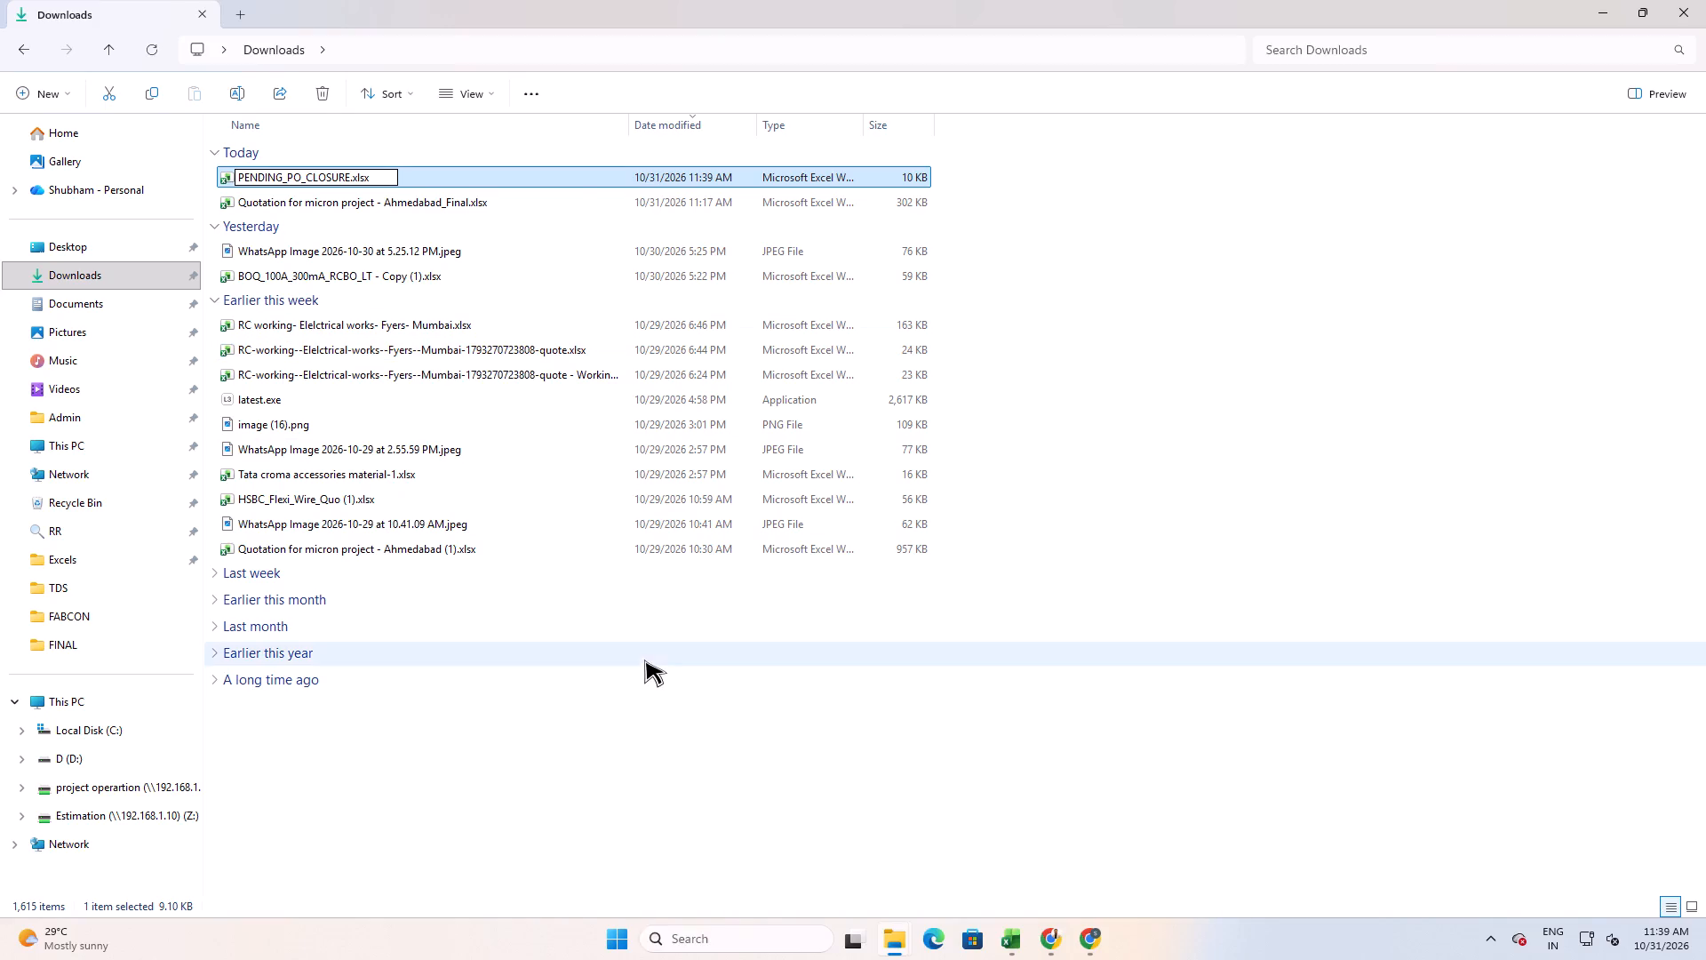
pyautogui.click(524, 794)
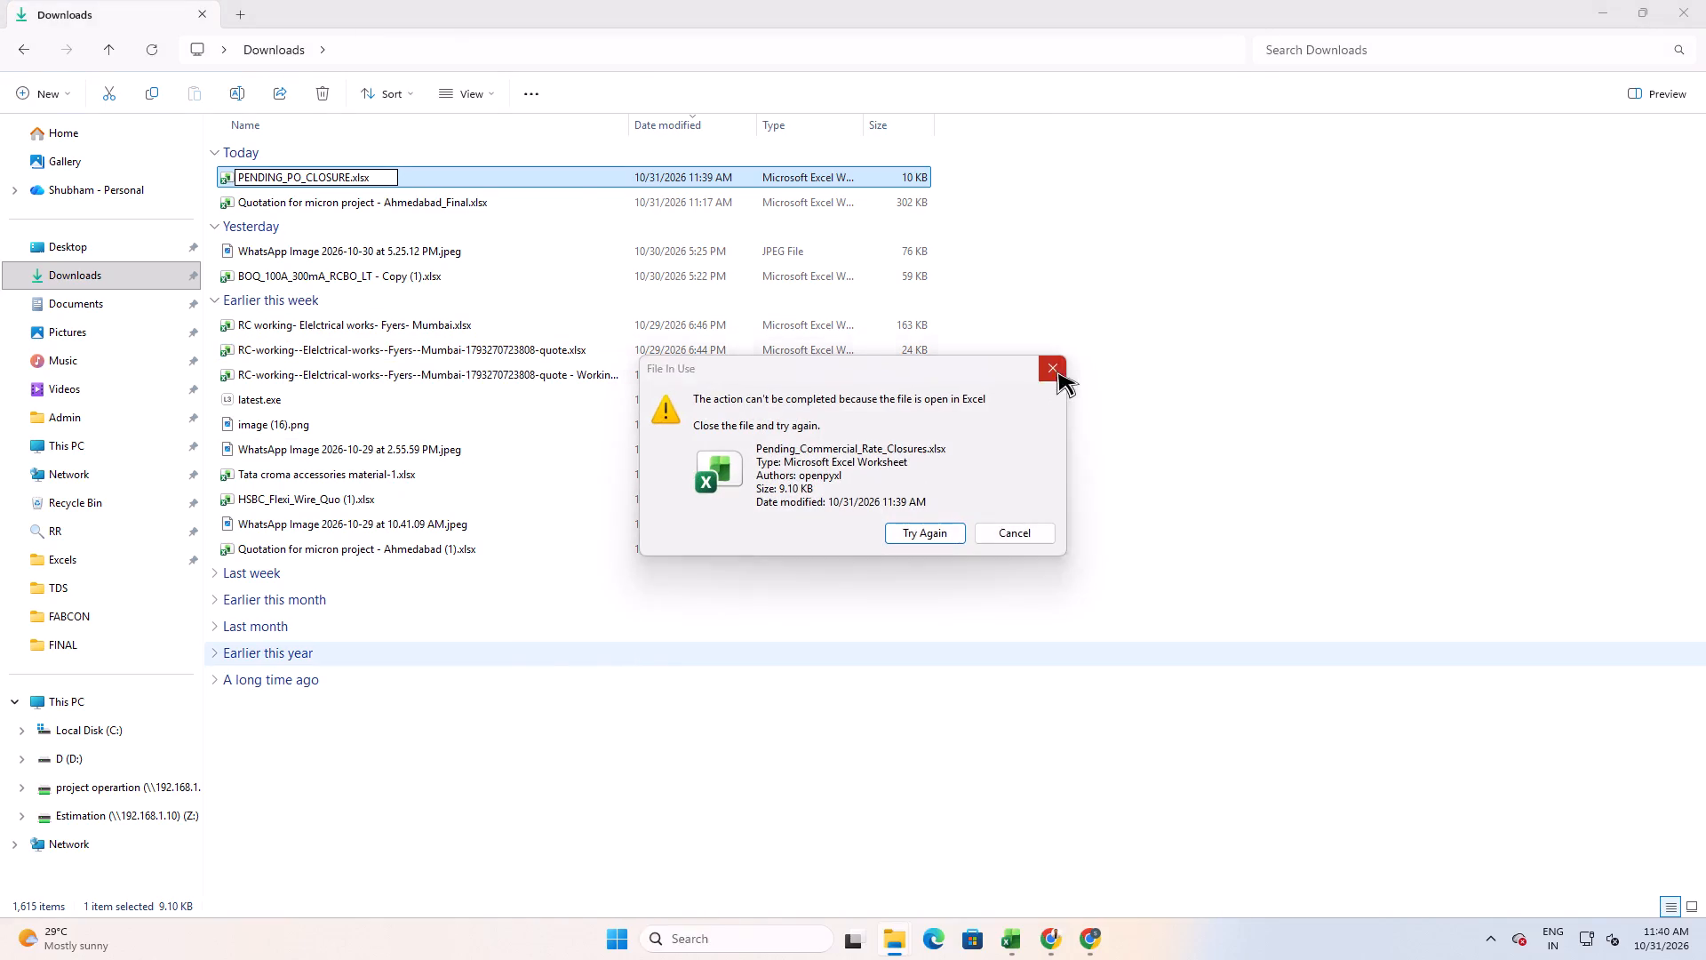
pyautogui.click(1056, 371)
# Switch to the Pending_Commercial_Rate_Closures workbook in Excel and close it.
pyautogui.hotkey('alt', 'Tab')
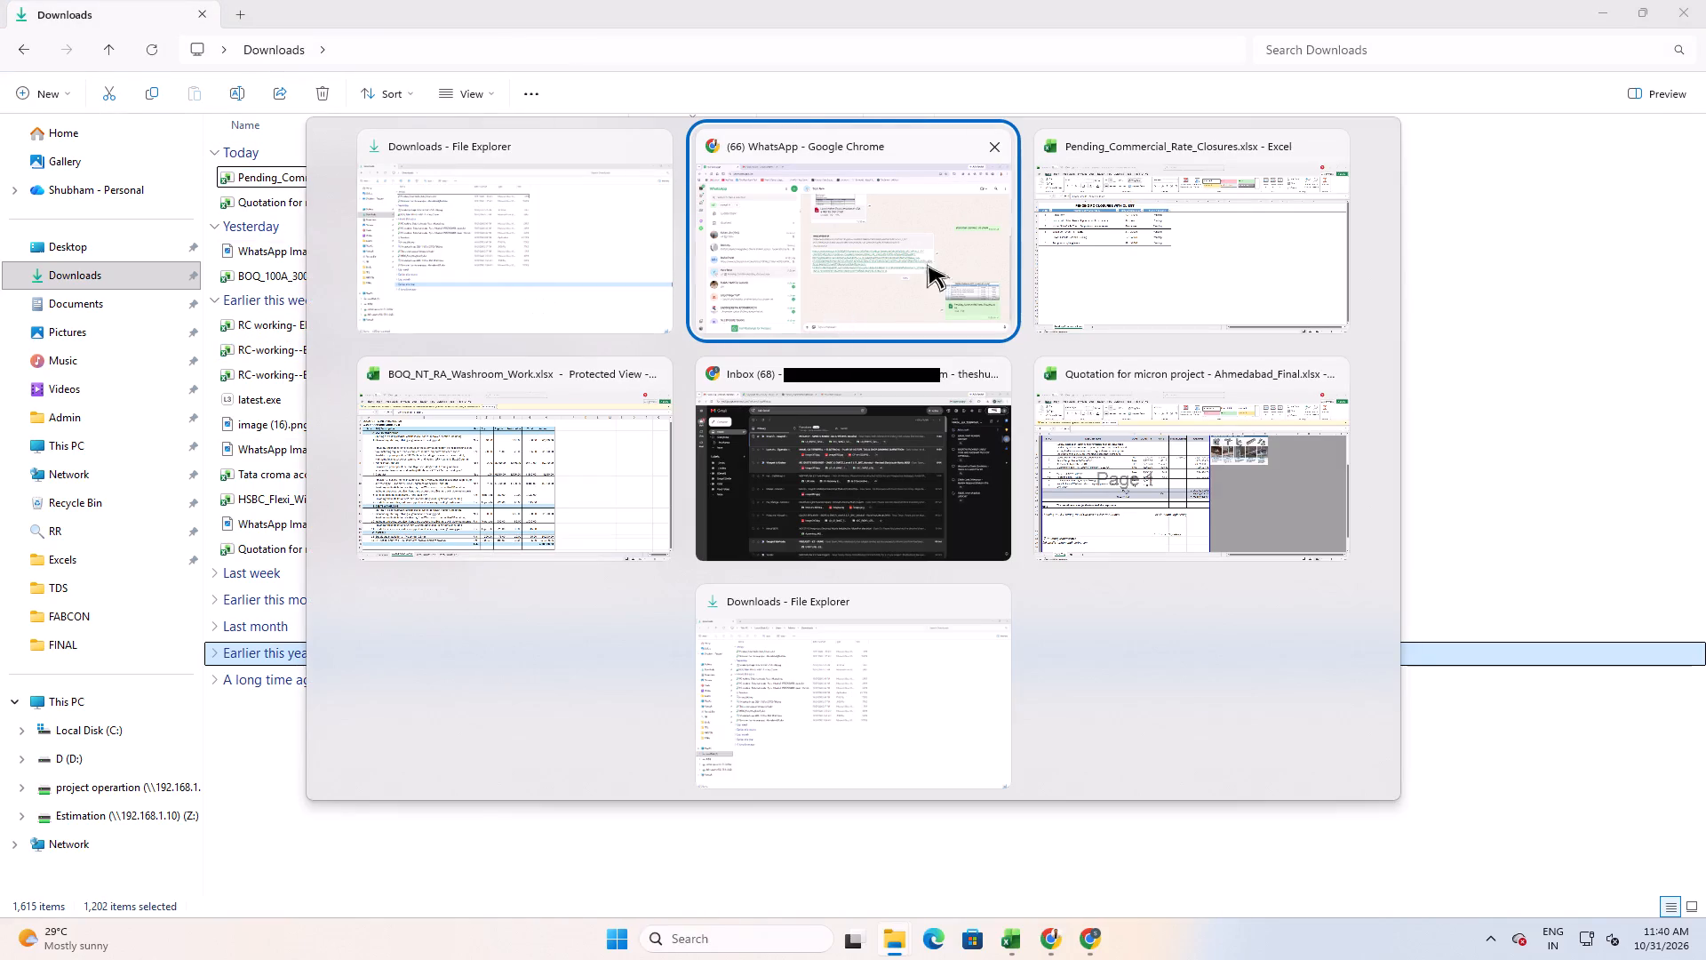
pyautogui.keyDown('alt'); pyautogui.click(1120, 197); pyautogui.keyUp('alt')
pyautogui.click(1705, 0)
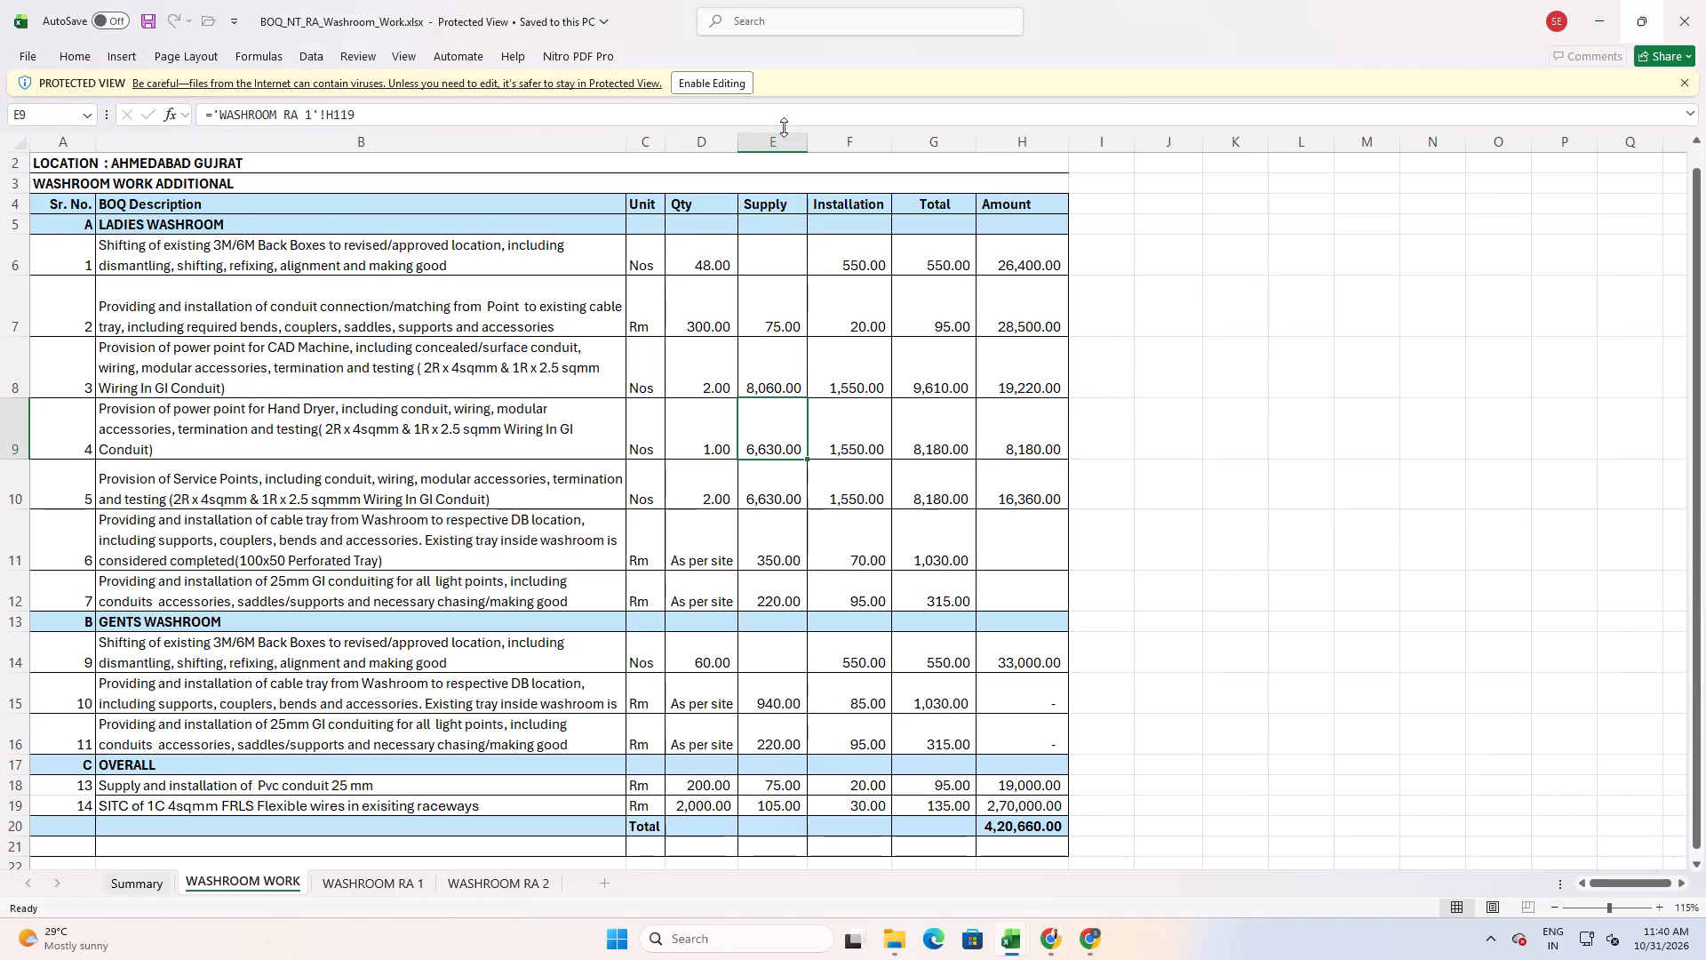
# Return to the Downloads folder in File Explorer and open the Pending_Commercial_Rate_Closures file name for editing.
pyautogui.hotkey('alt', 'Tab')
pyautogui.click(302, 177)
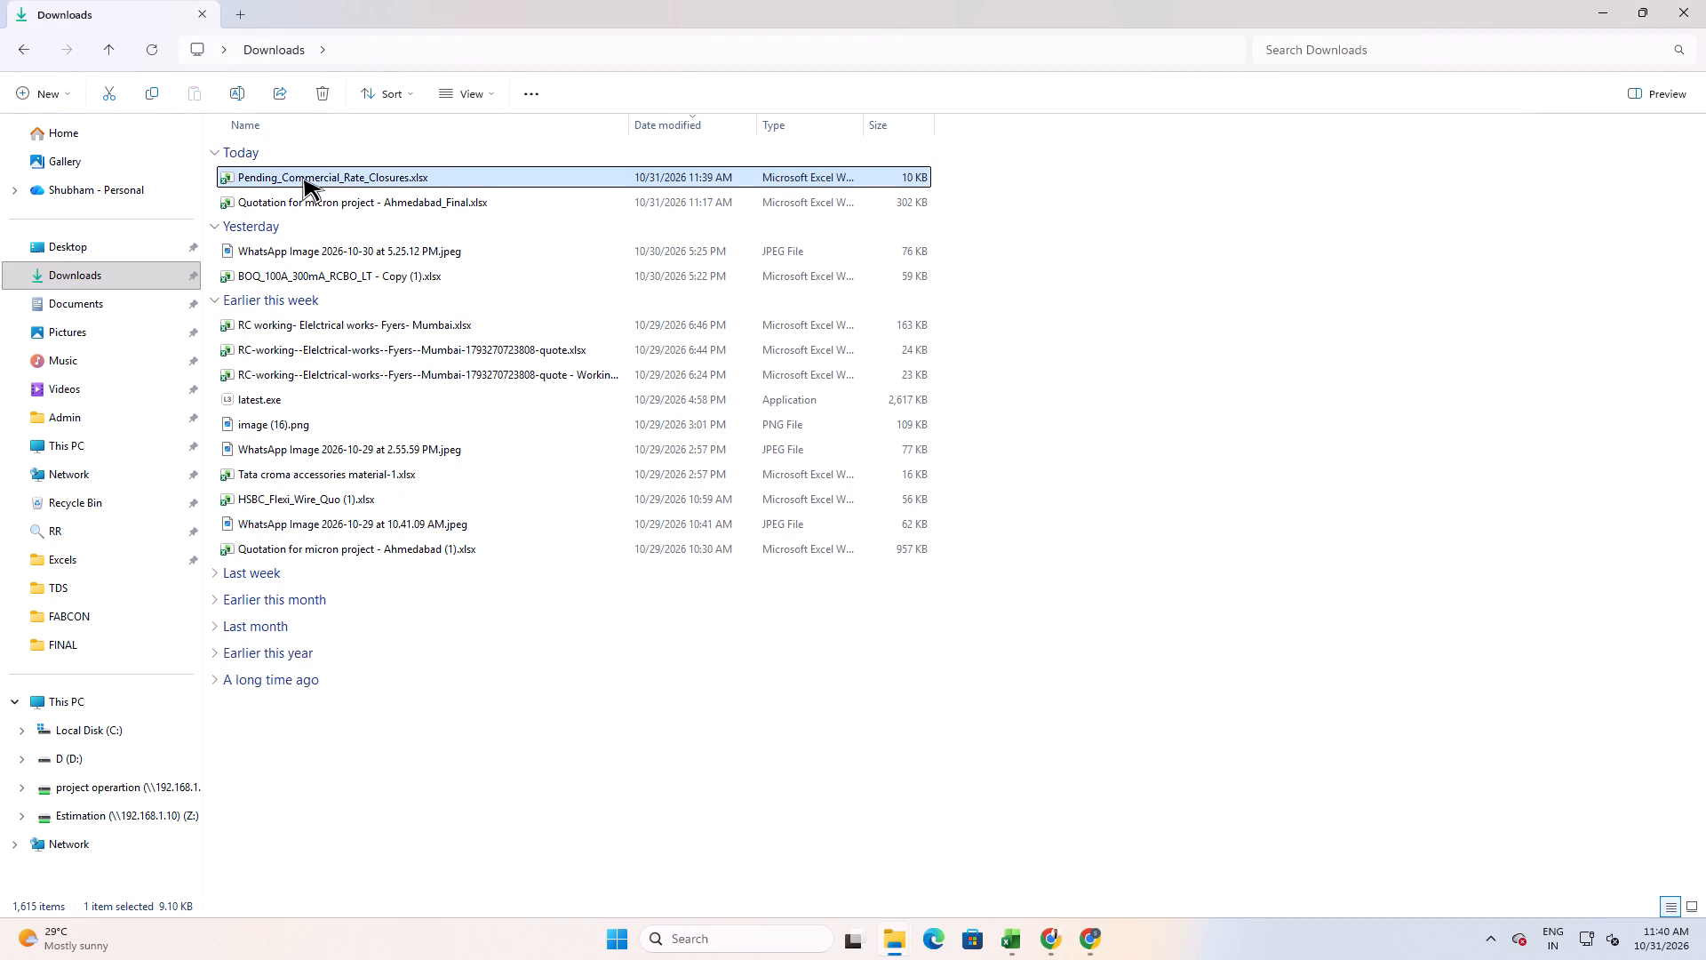
pyautogui.press('F2')
pyautogui.moveTo(245, 173); pyautogui.dragTo(317, 173)
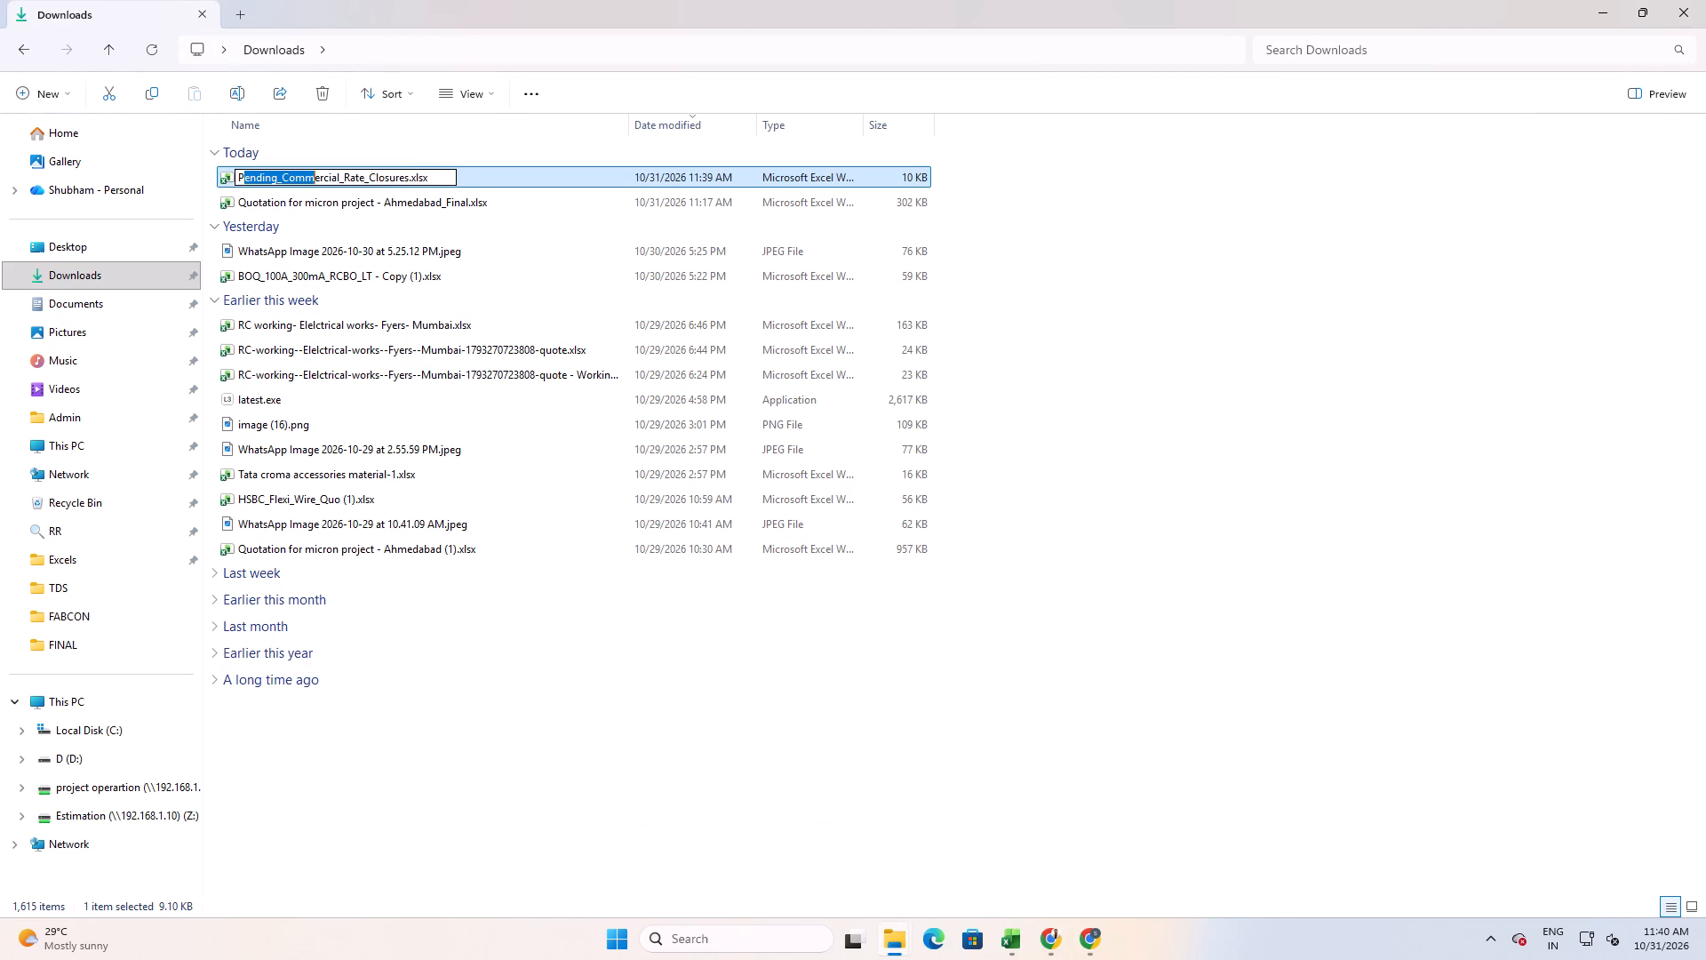
pyautogui.moveTo(317, 173); pyautogui.dragTo(361, 175)
# Rename the Pending_Commercial_Rate_Closures file in Downloads as PENDING_PO_Closures.xlsx.
pyautogui.moveTo(361, 175); pyautogui.dragTo(362, 176)
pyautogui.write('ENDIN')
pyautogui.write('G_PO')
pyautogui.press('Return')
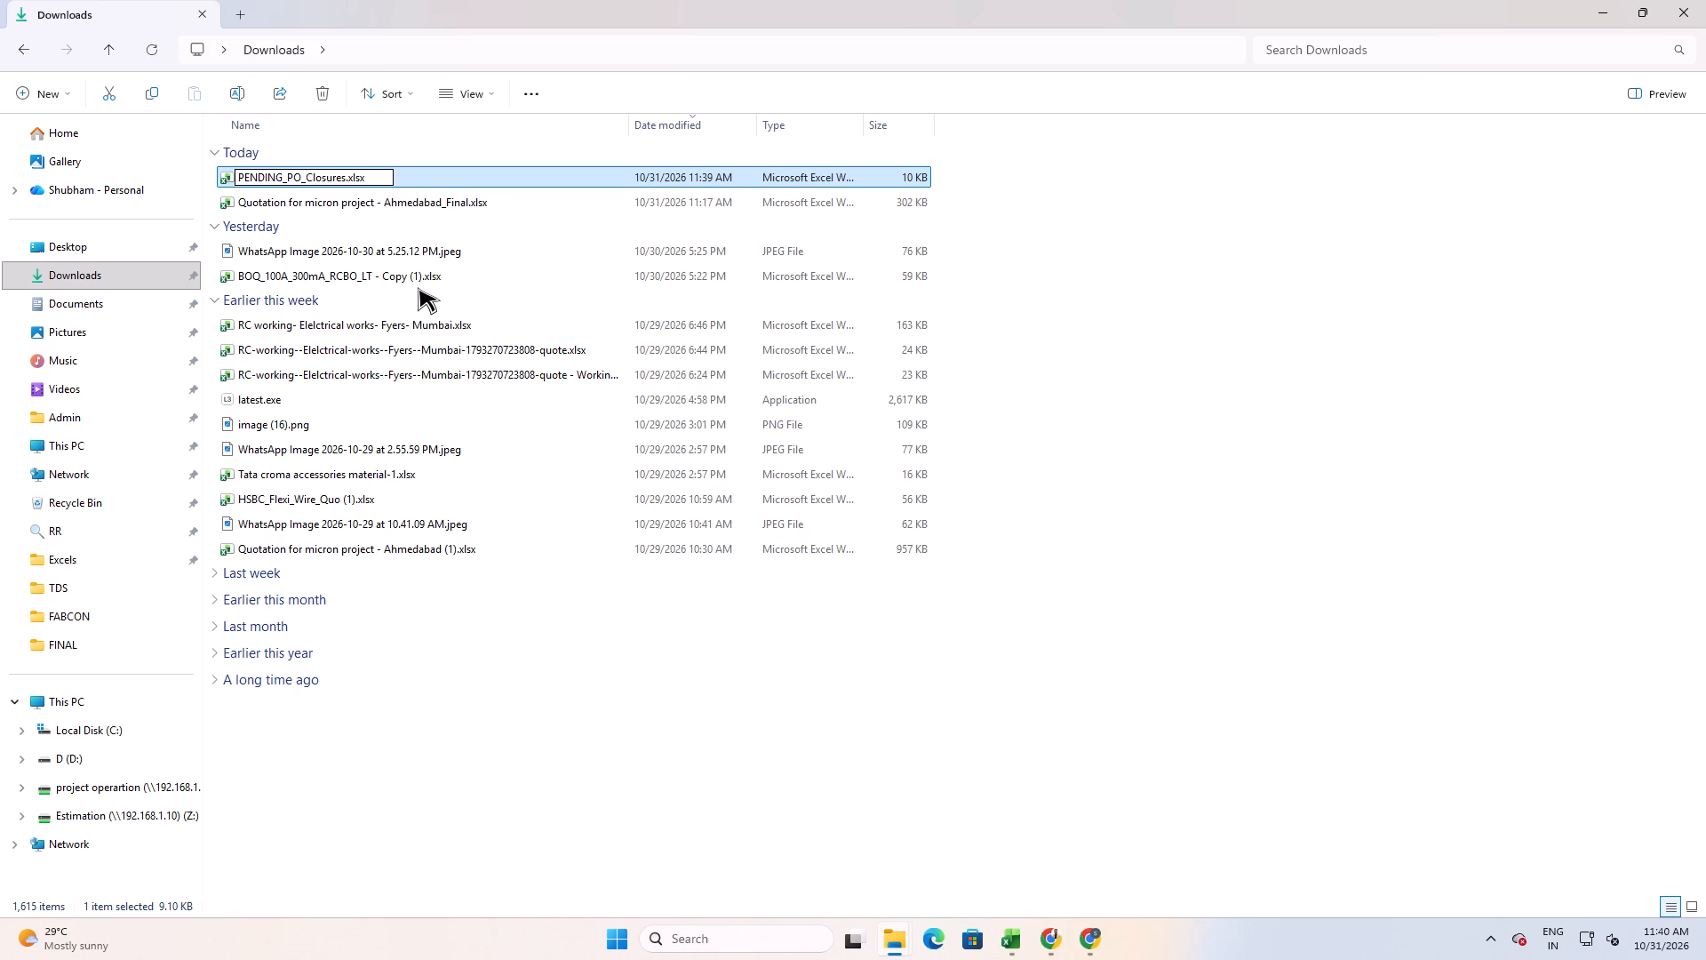
pyautogui.click(491, 799)
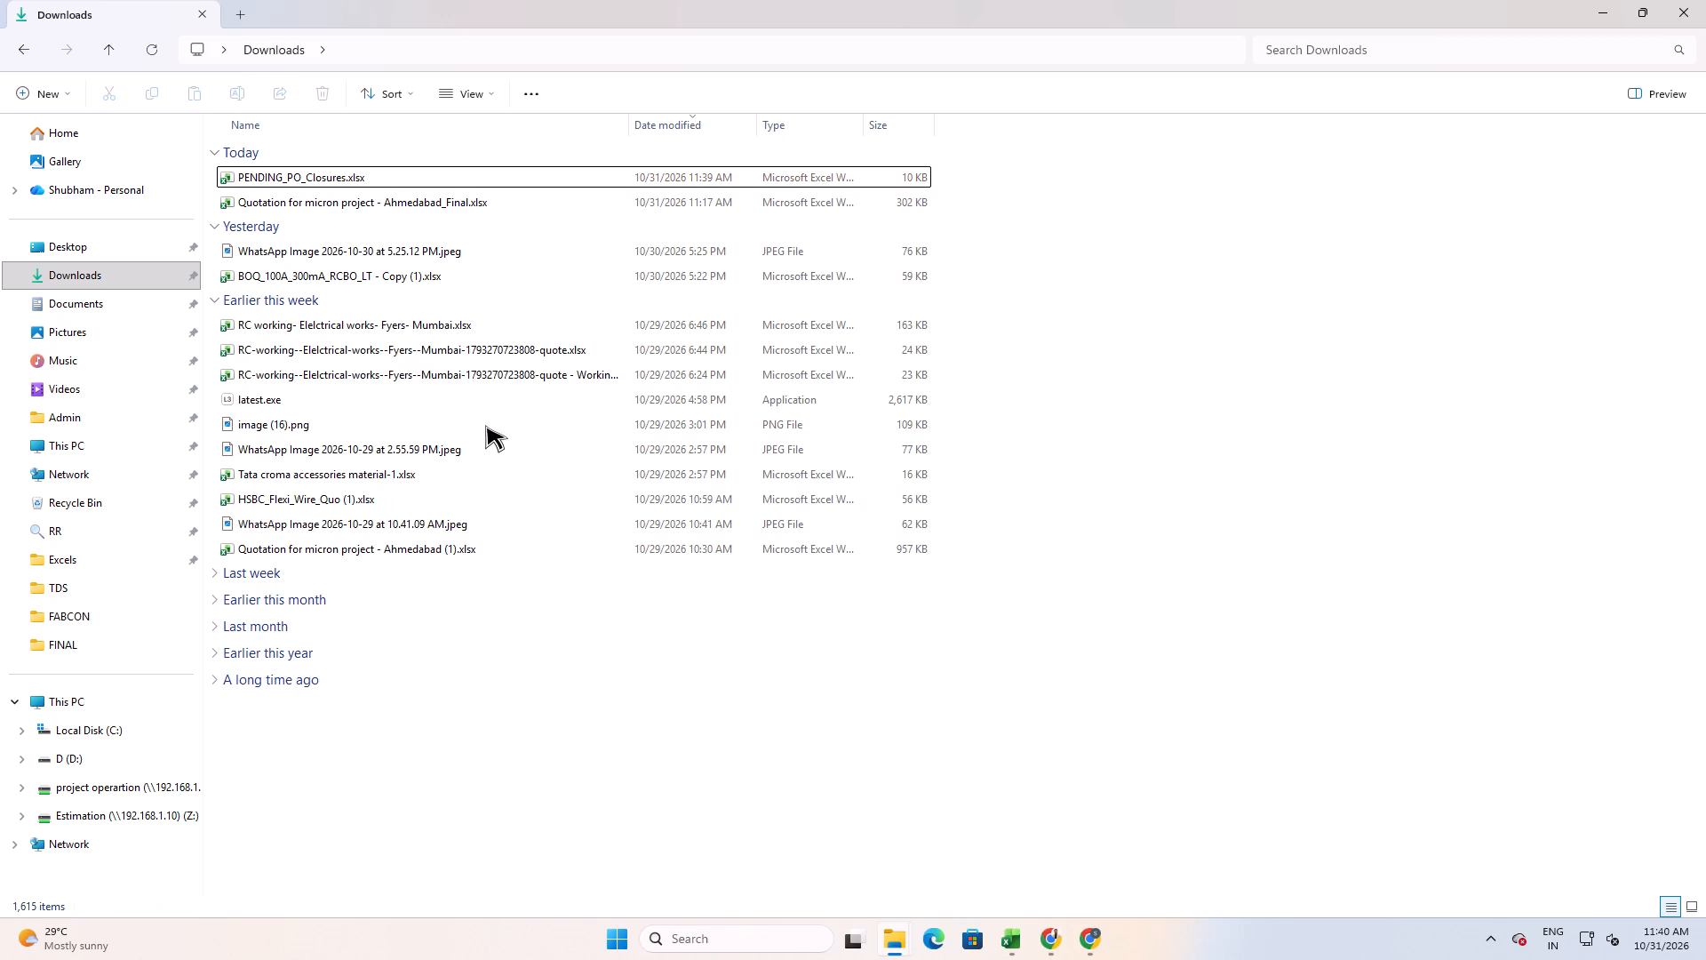
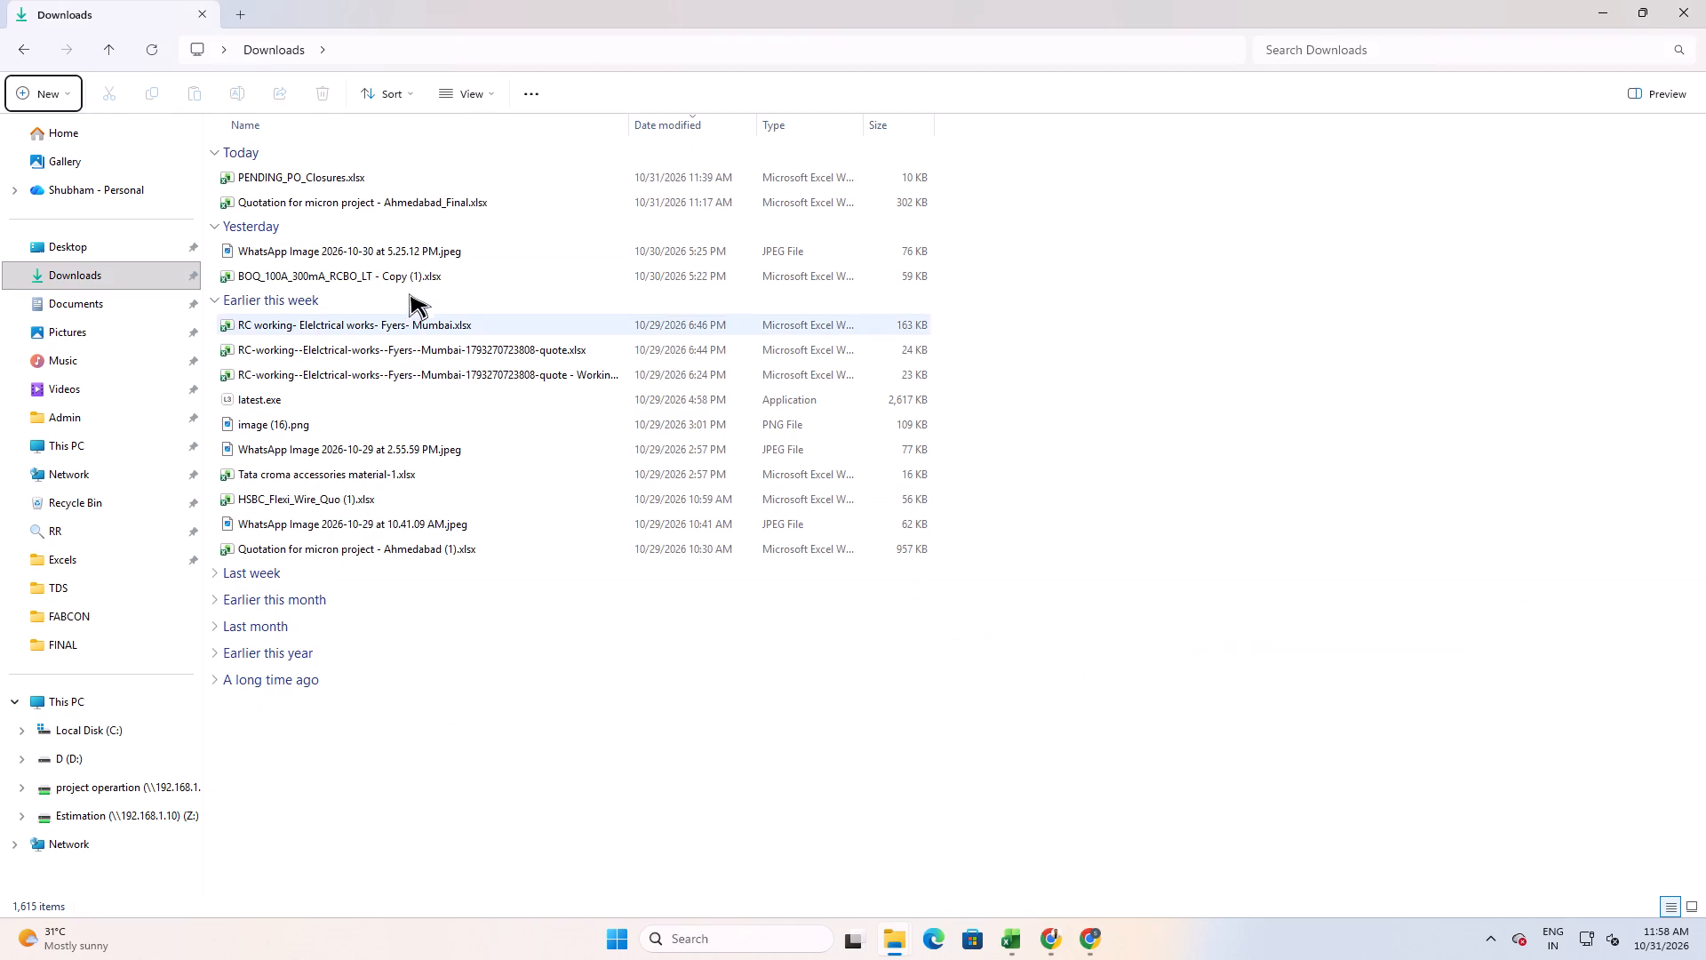
# Go to the Estimation network drive and open the BOQ_NT_RA_Washroom_Work workbook.
pyautogui.click(131, 808)
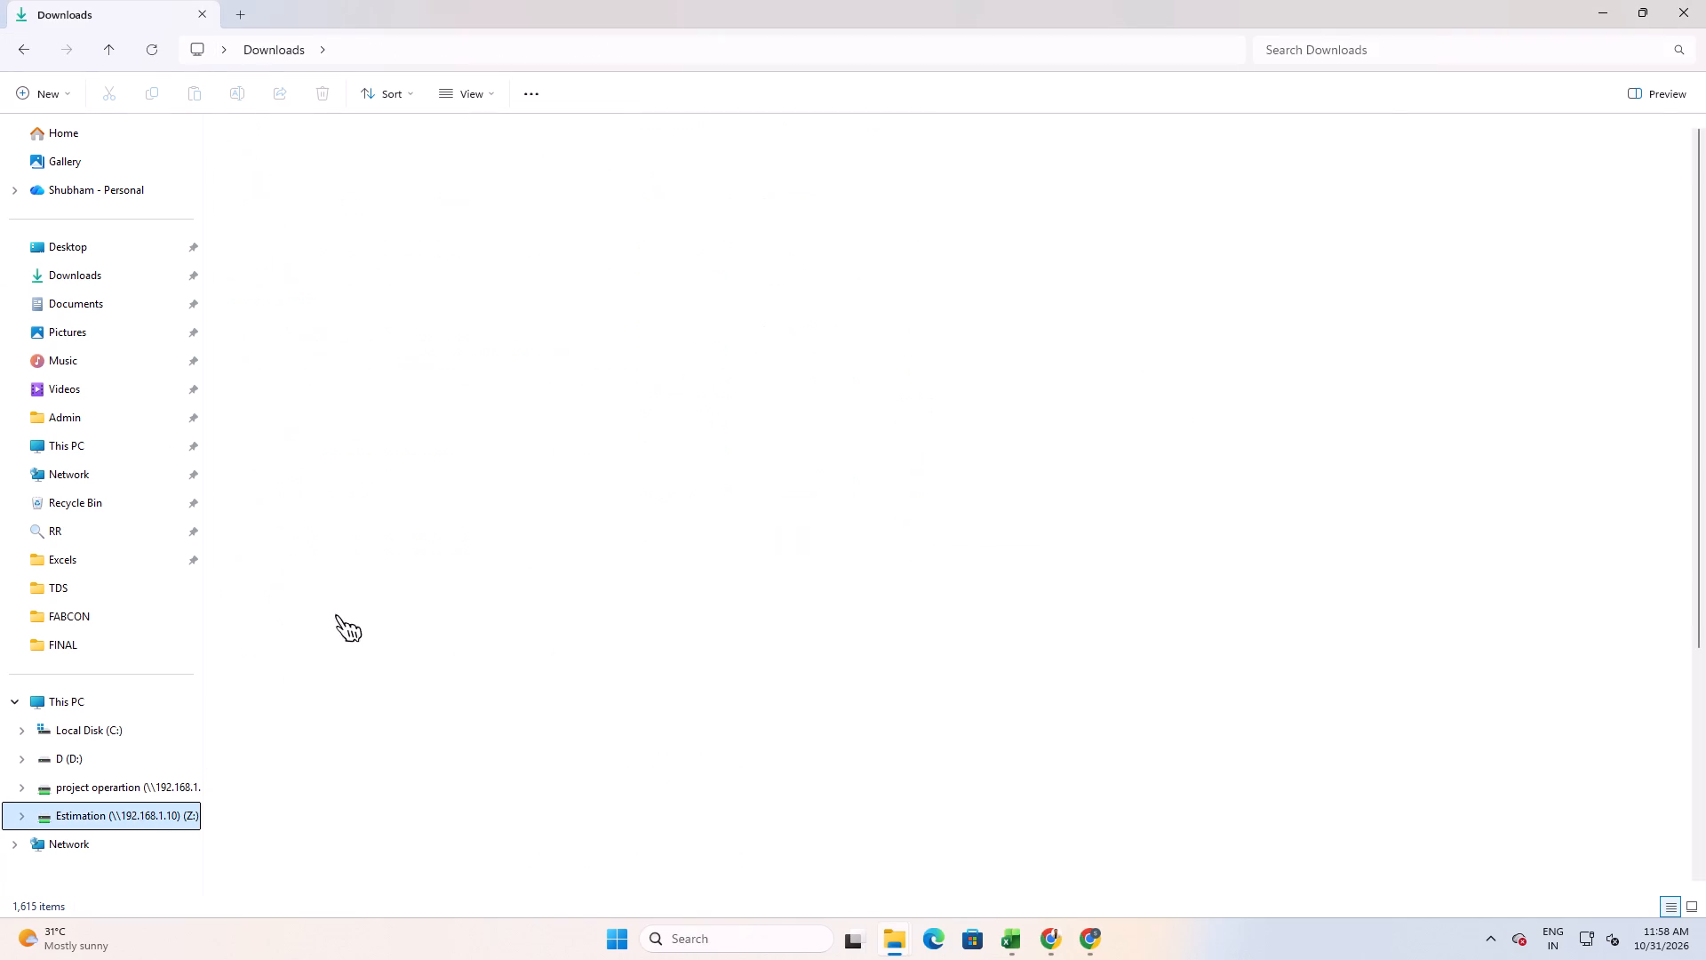
pyautogui.doubleClick(427, 697)
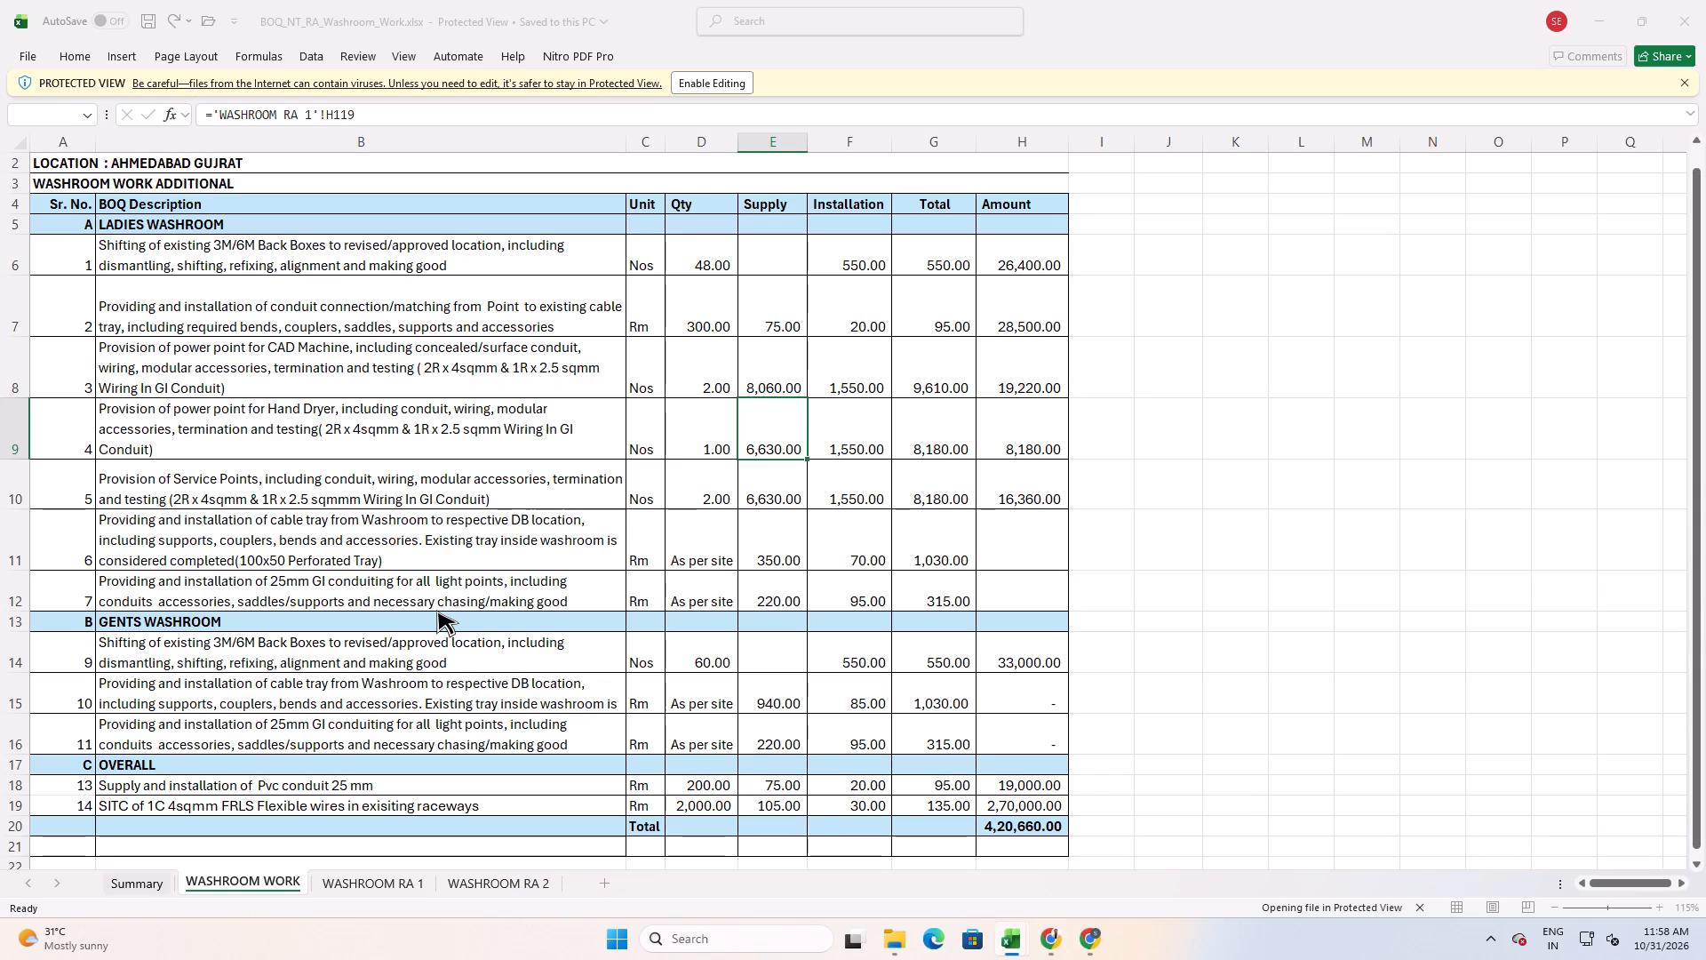
# Examine the washroom BOQ, checking the quantities and supply rates of the CAD machine, hand dryer and service point items.
pyautogui.click(410, 882)
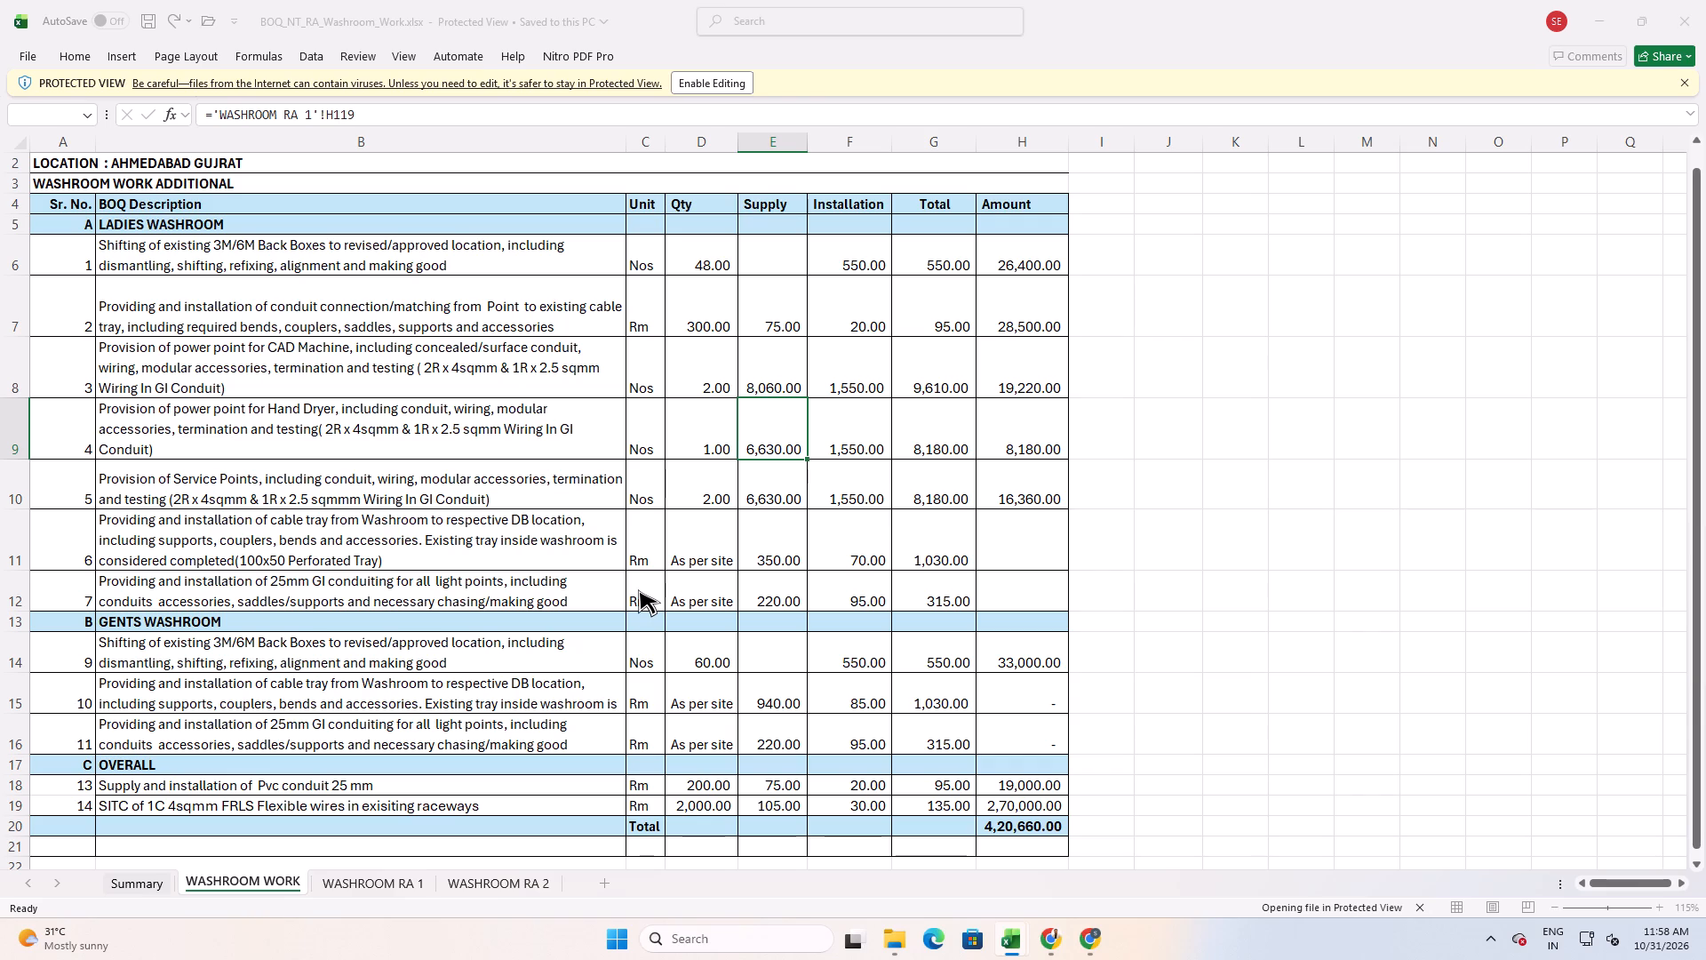
pyautogui.scroll(-5, 516, 546)
pyautogui.scroll(7, 406, 687)
pyautogui.rightClick(609, 414)
pyautogui.click(607, 414)
pyautogui.click(711, 381)
pyautogui.click(768, 377)
pyautogui.click(781, 457)
pyautogui.rightClick(772, 503)
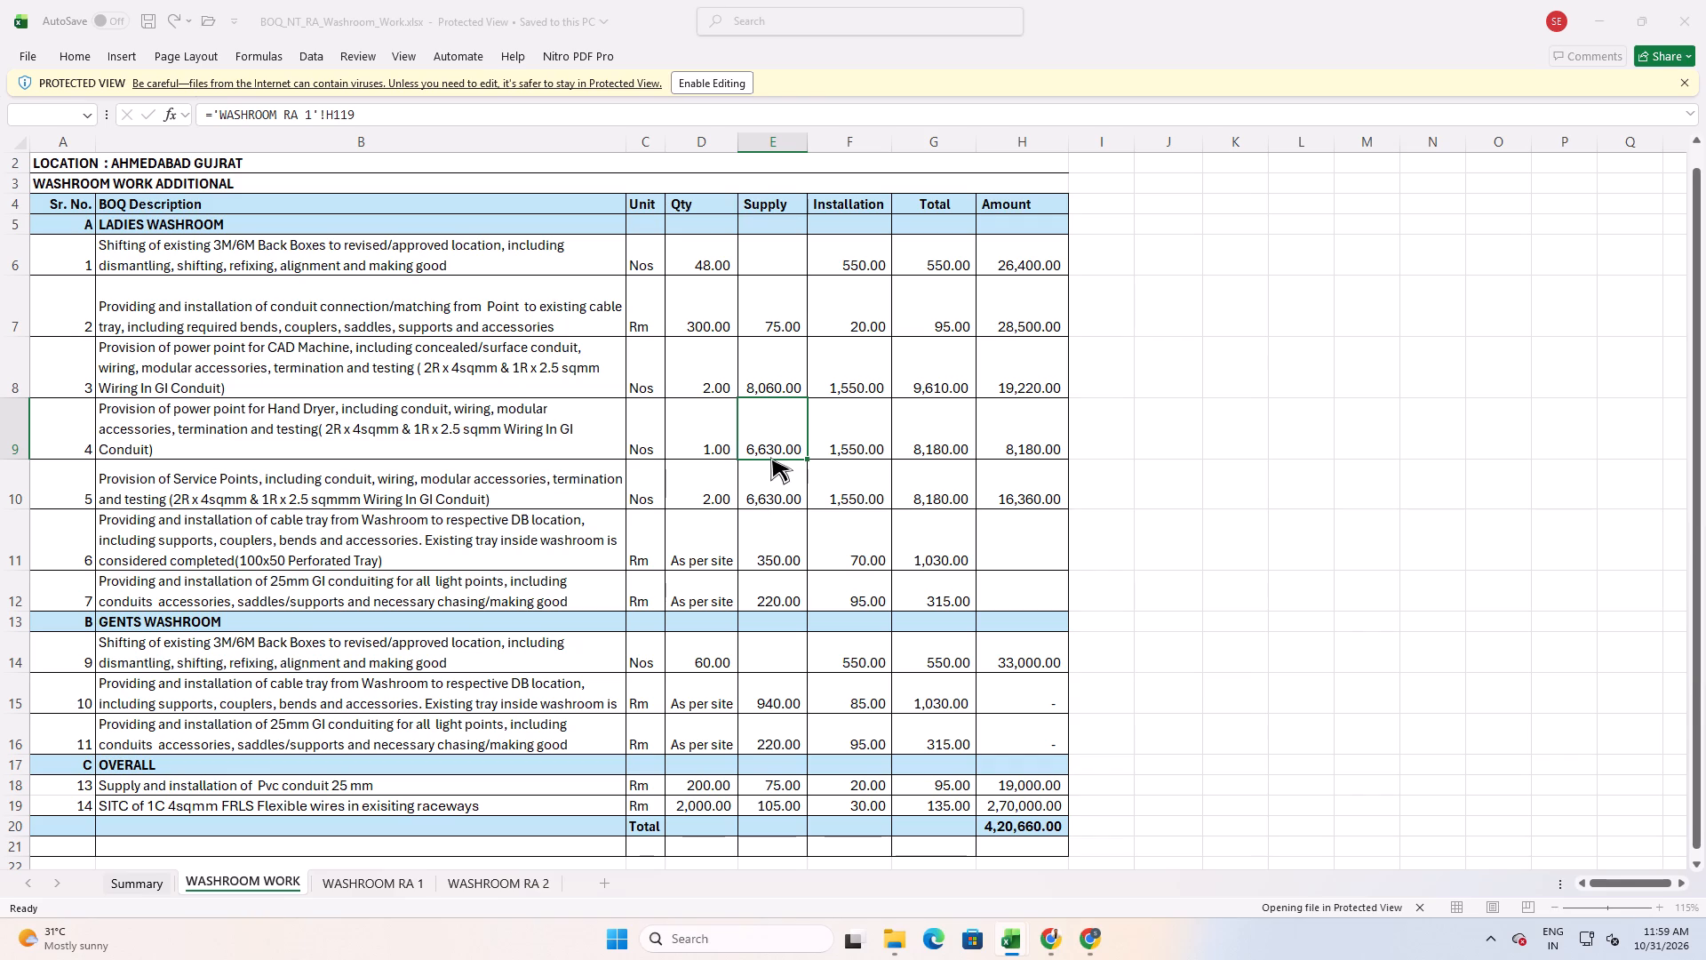
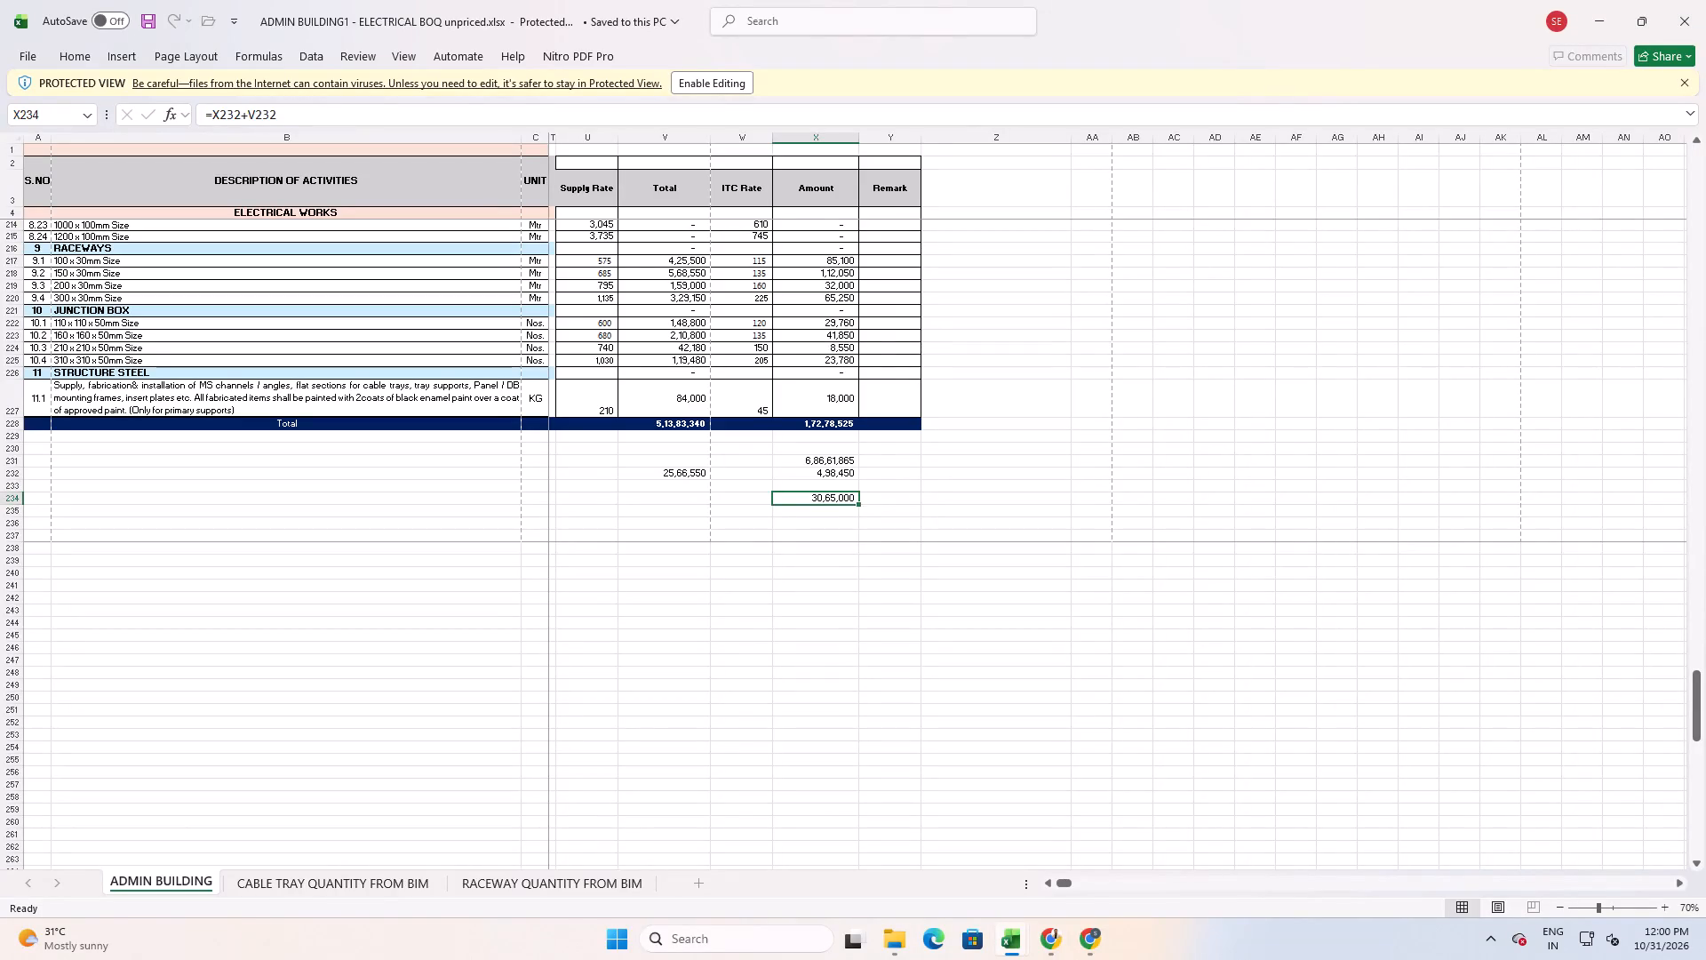
# Examine the cable tray, raceway and junction box items with their supply and ITC rates in the Admin Building electrical BOQ.
pyautogui.scroll(5, 706, 609)
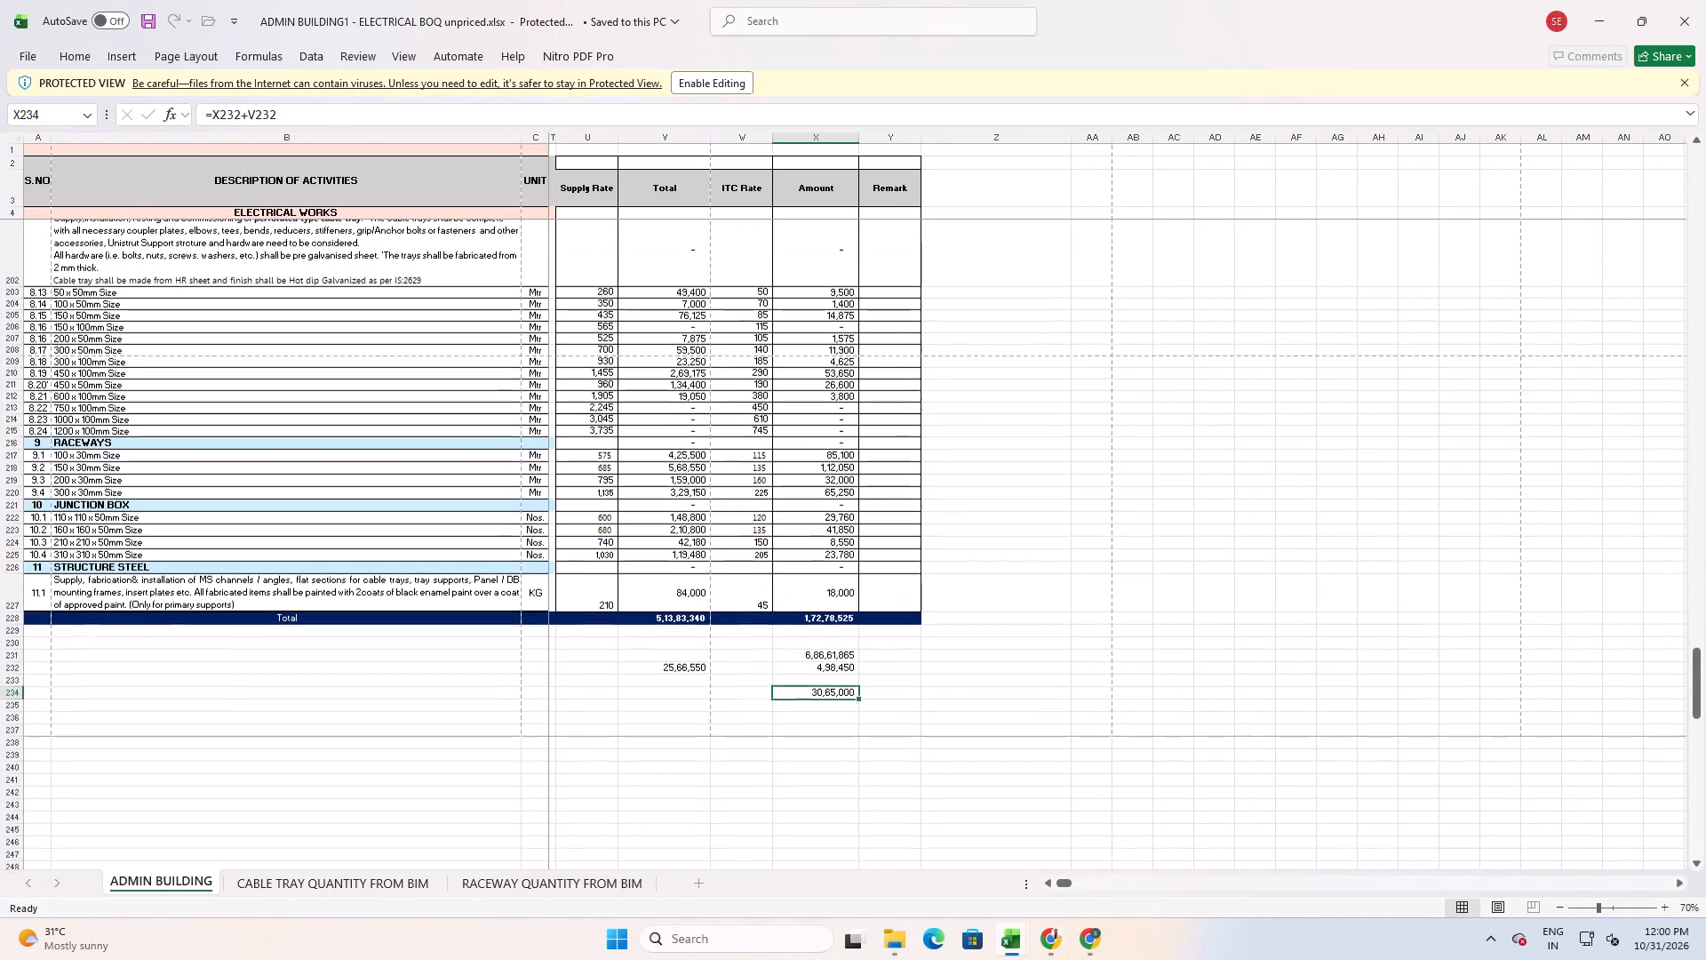
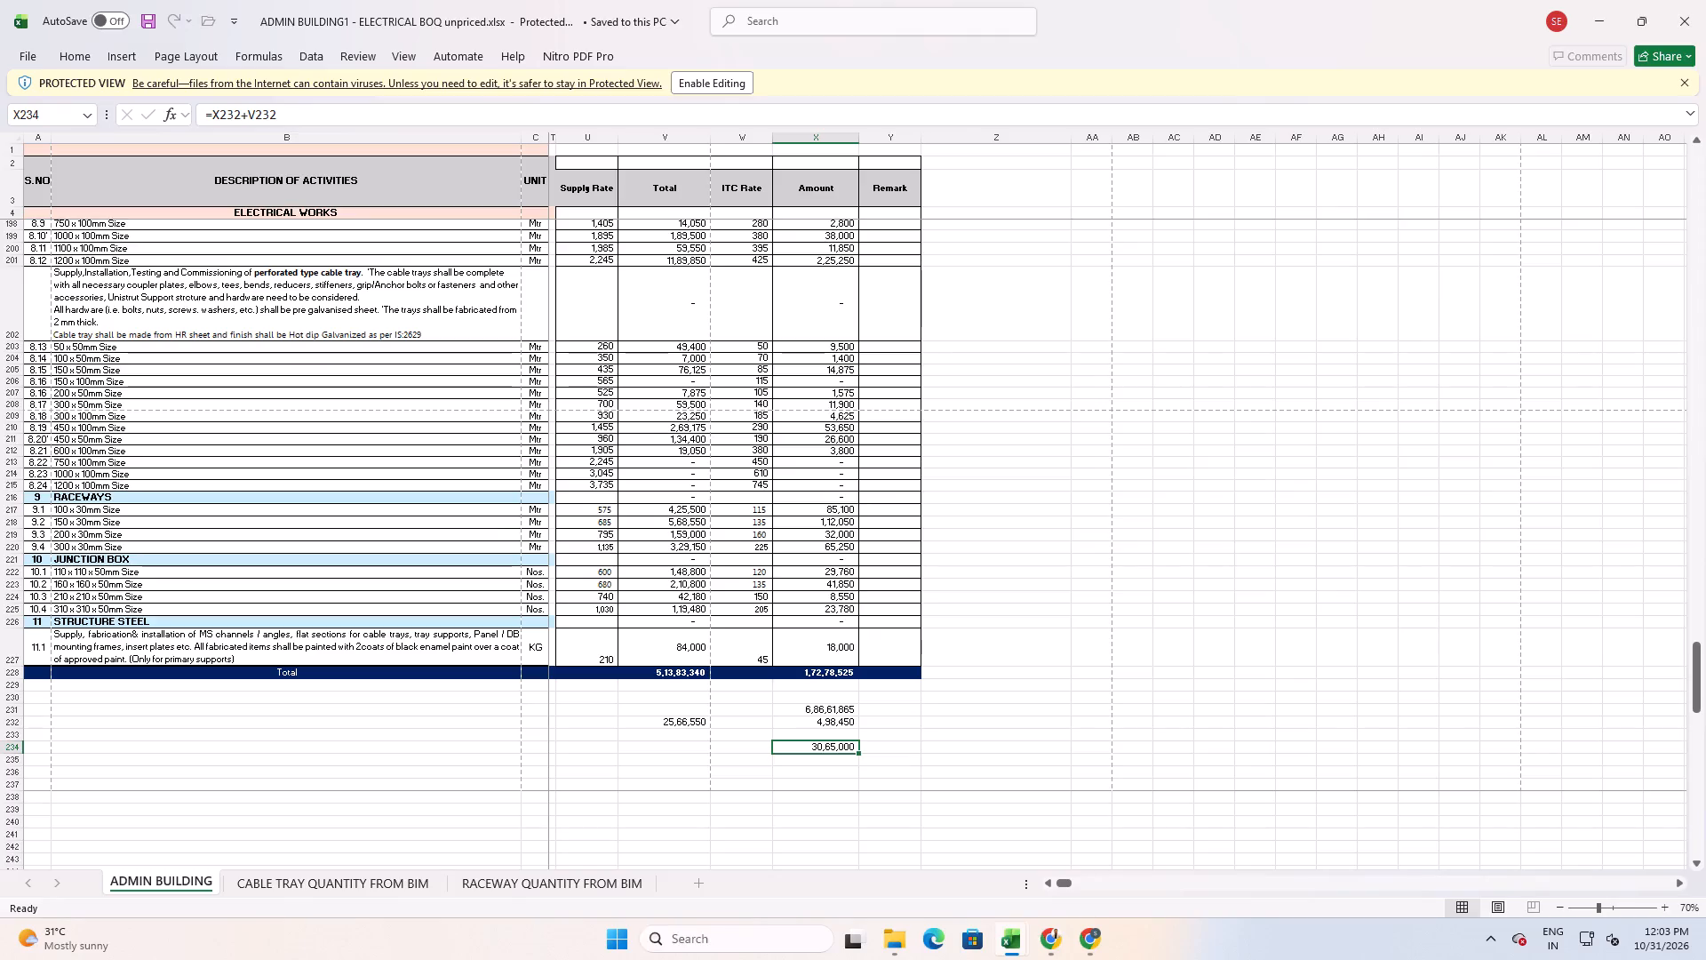
# Examine the earthing, copper cable, end termination, switch and socket, and distribution board items with their rates in the Admin Building electrical BOQ.
pyautogui.hotkey('alt', 'Tab')
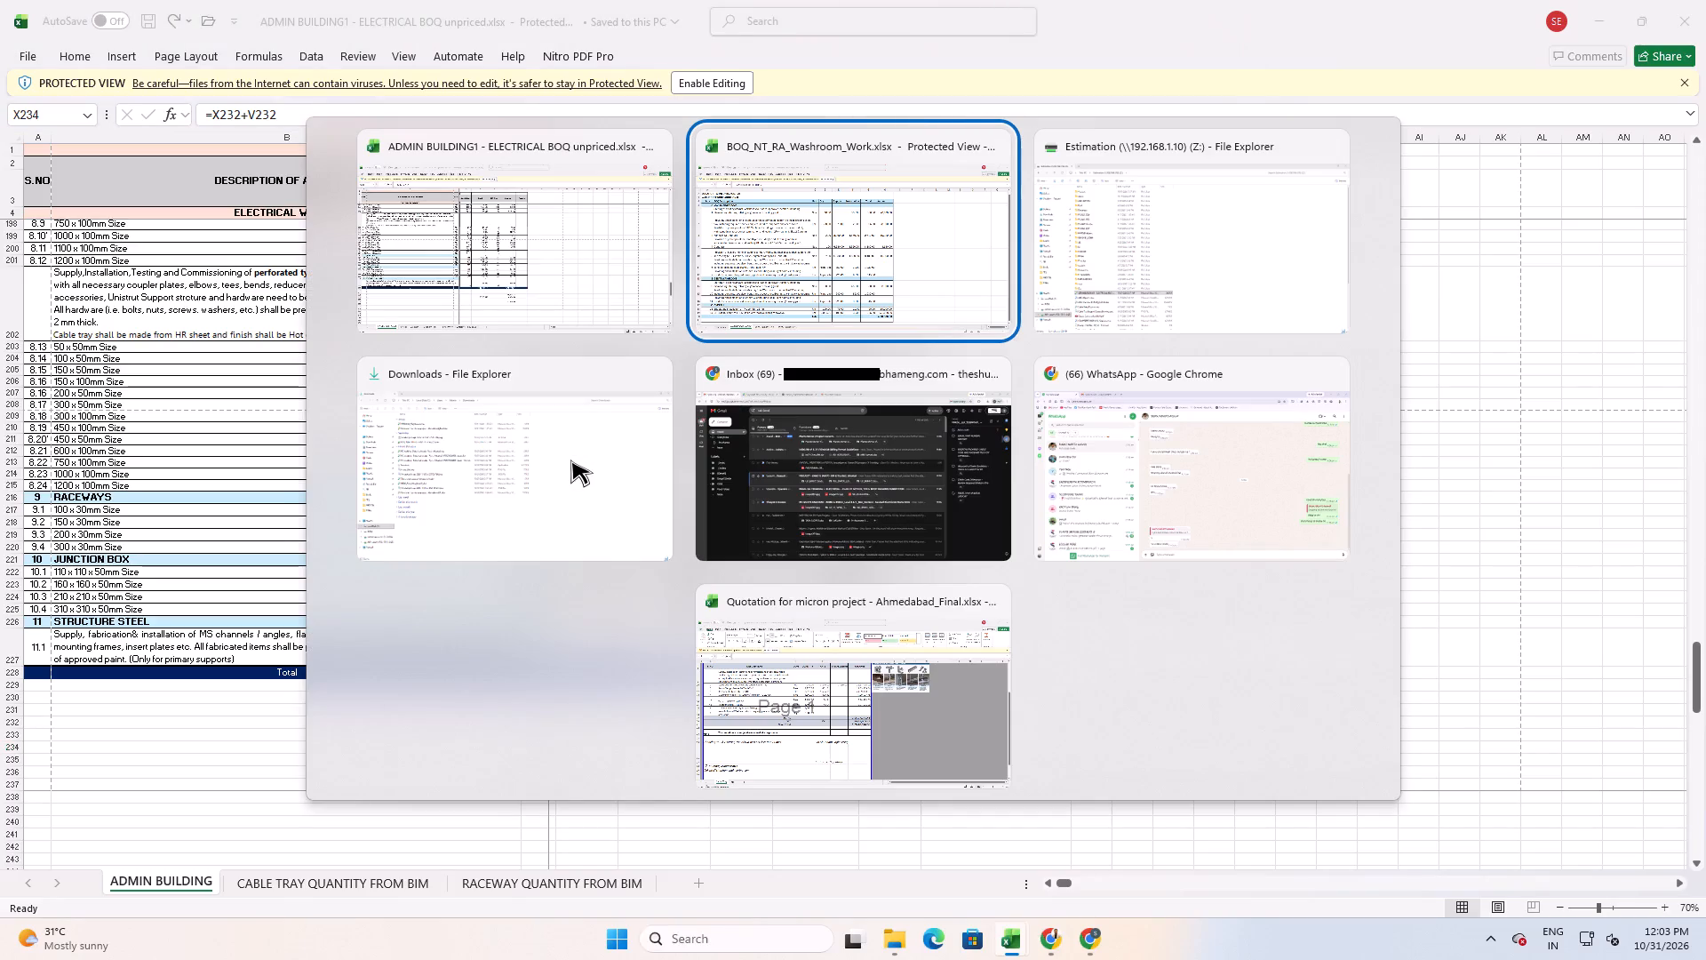
pyautogui.keyDown('alt'); pyautogui.click(296, 466); pyautogui.keyUp('alt')
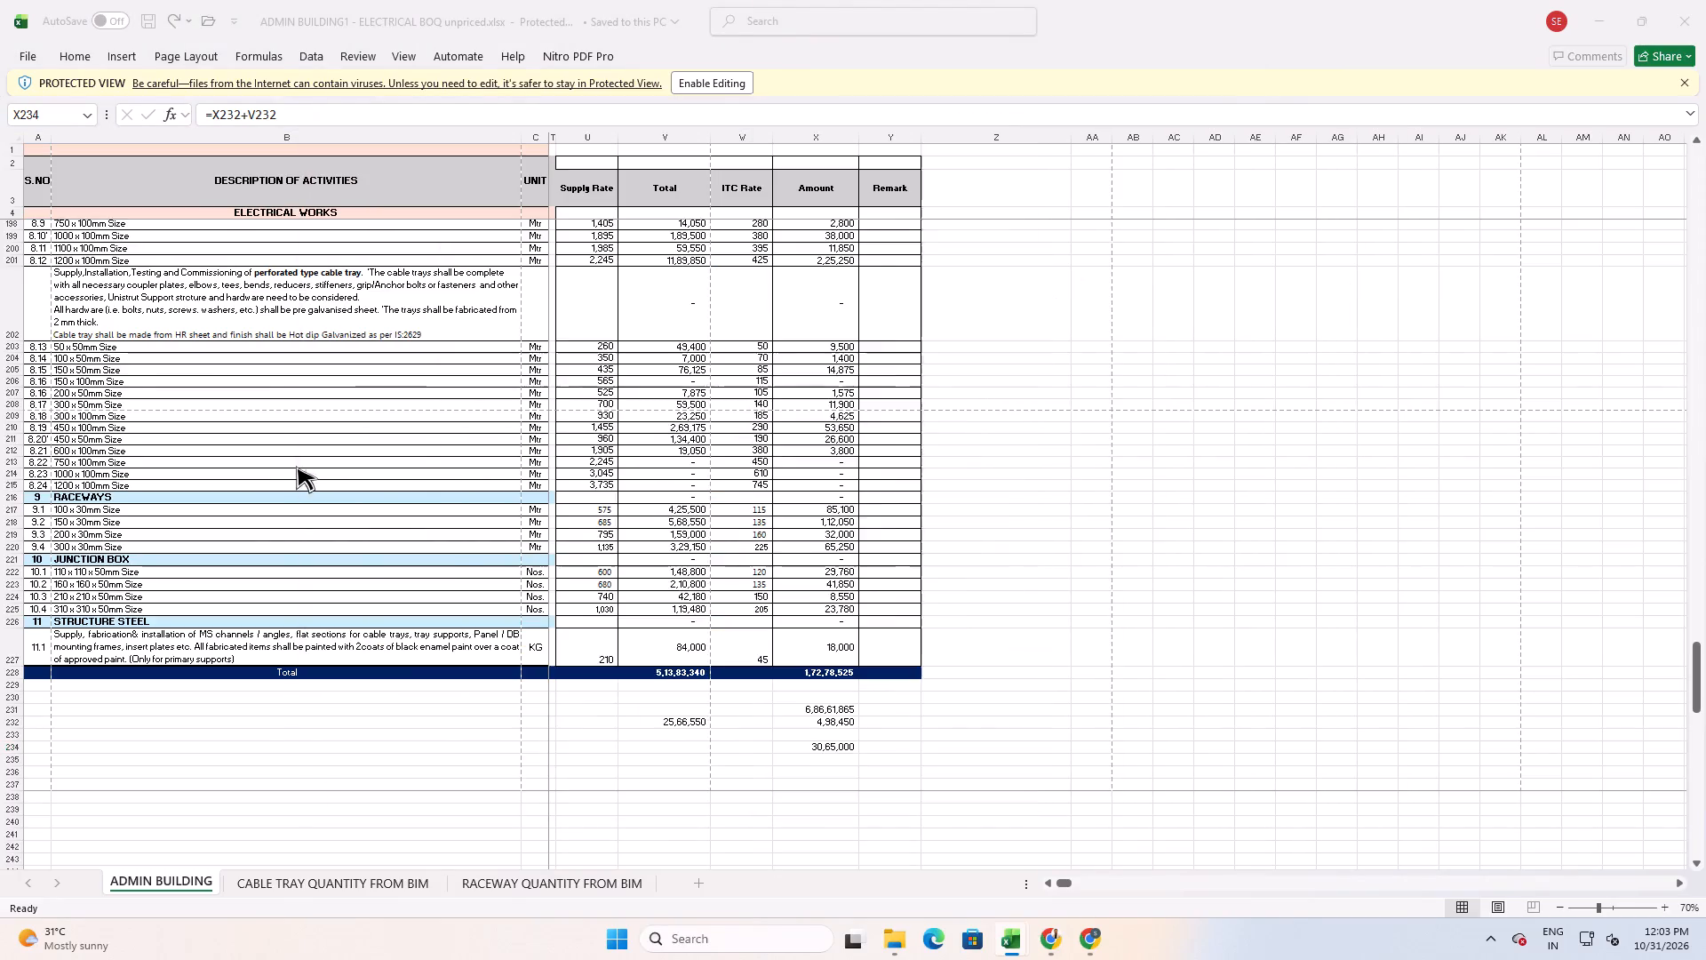
pyautogui.scroll(7, 440, 564)
pyautogui.moveTo(403, 612); pyautogui.dragTo(90, 588, button='middle')
pyautogui.scroll(1, 428, 551)
pyautogui.moveTo(434, 539); pyautogui.dragTo(434, 290, button='middle')
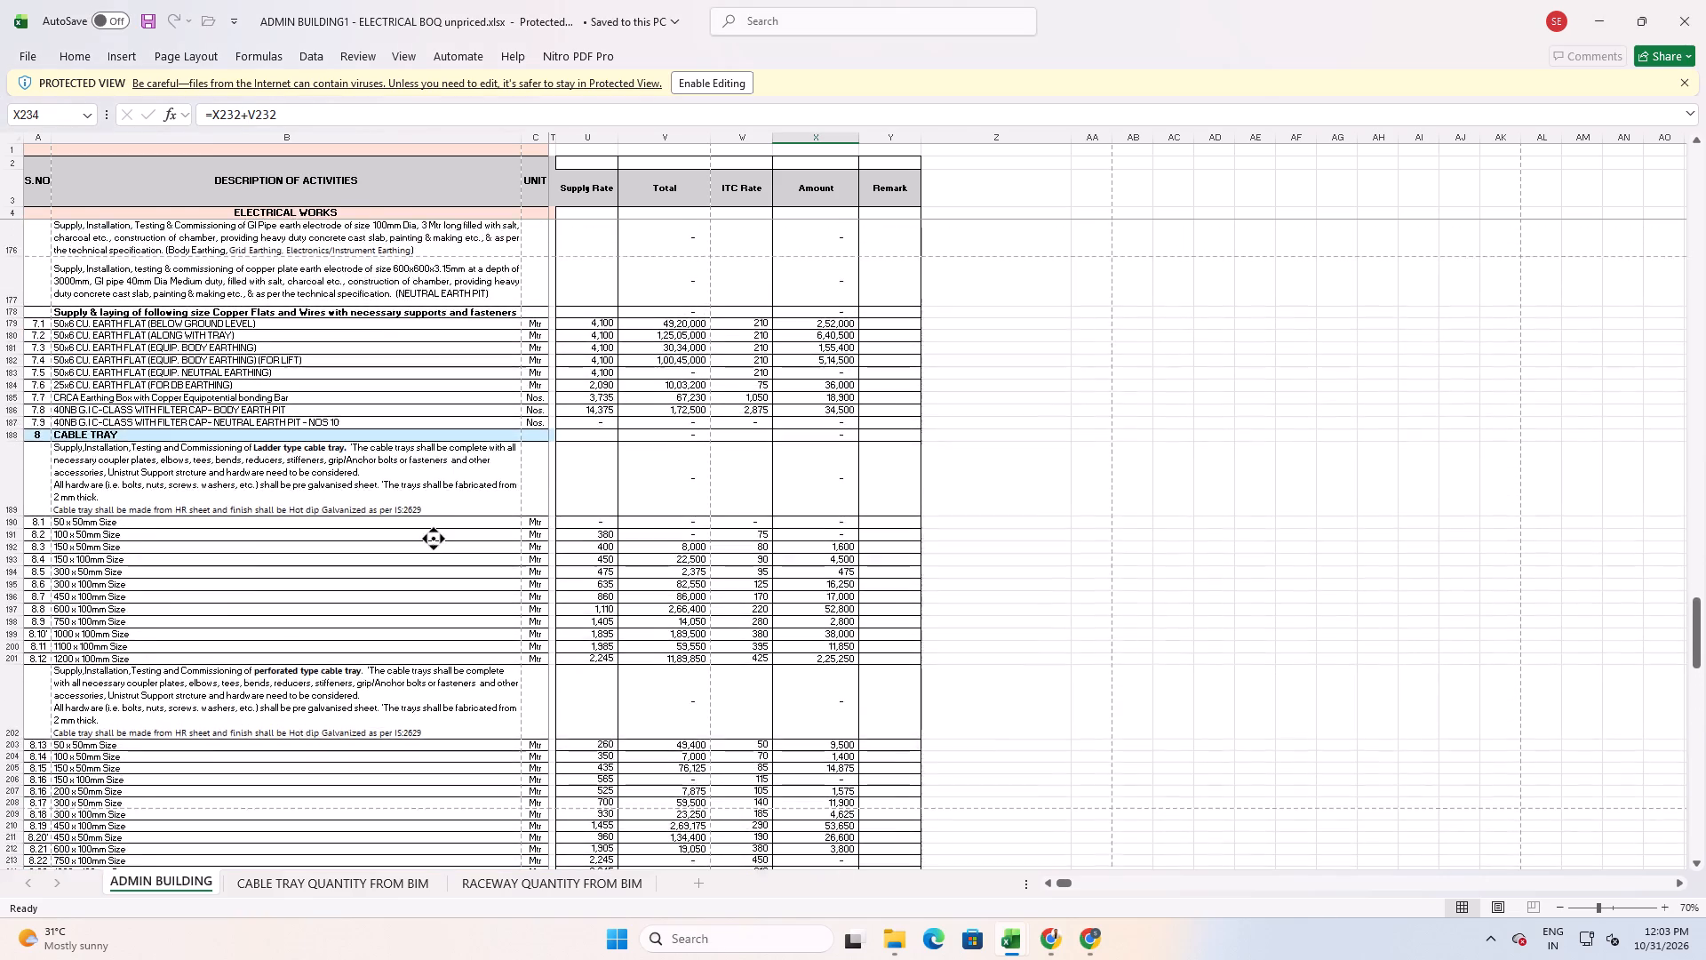
pyautogui.moveTo(434, 290); pyautogui.dragTo(433, 254, button='middle')
pyautogui.scroll(-9, 397, 643)
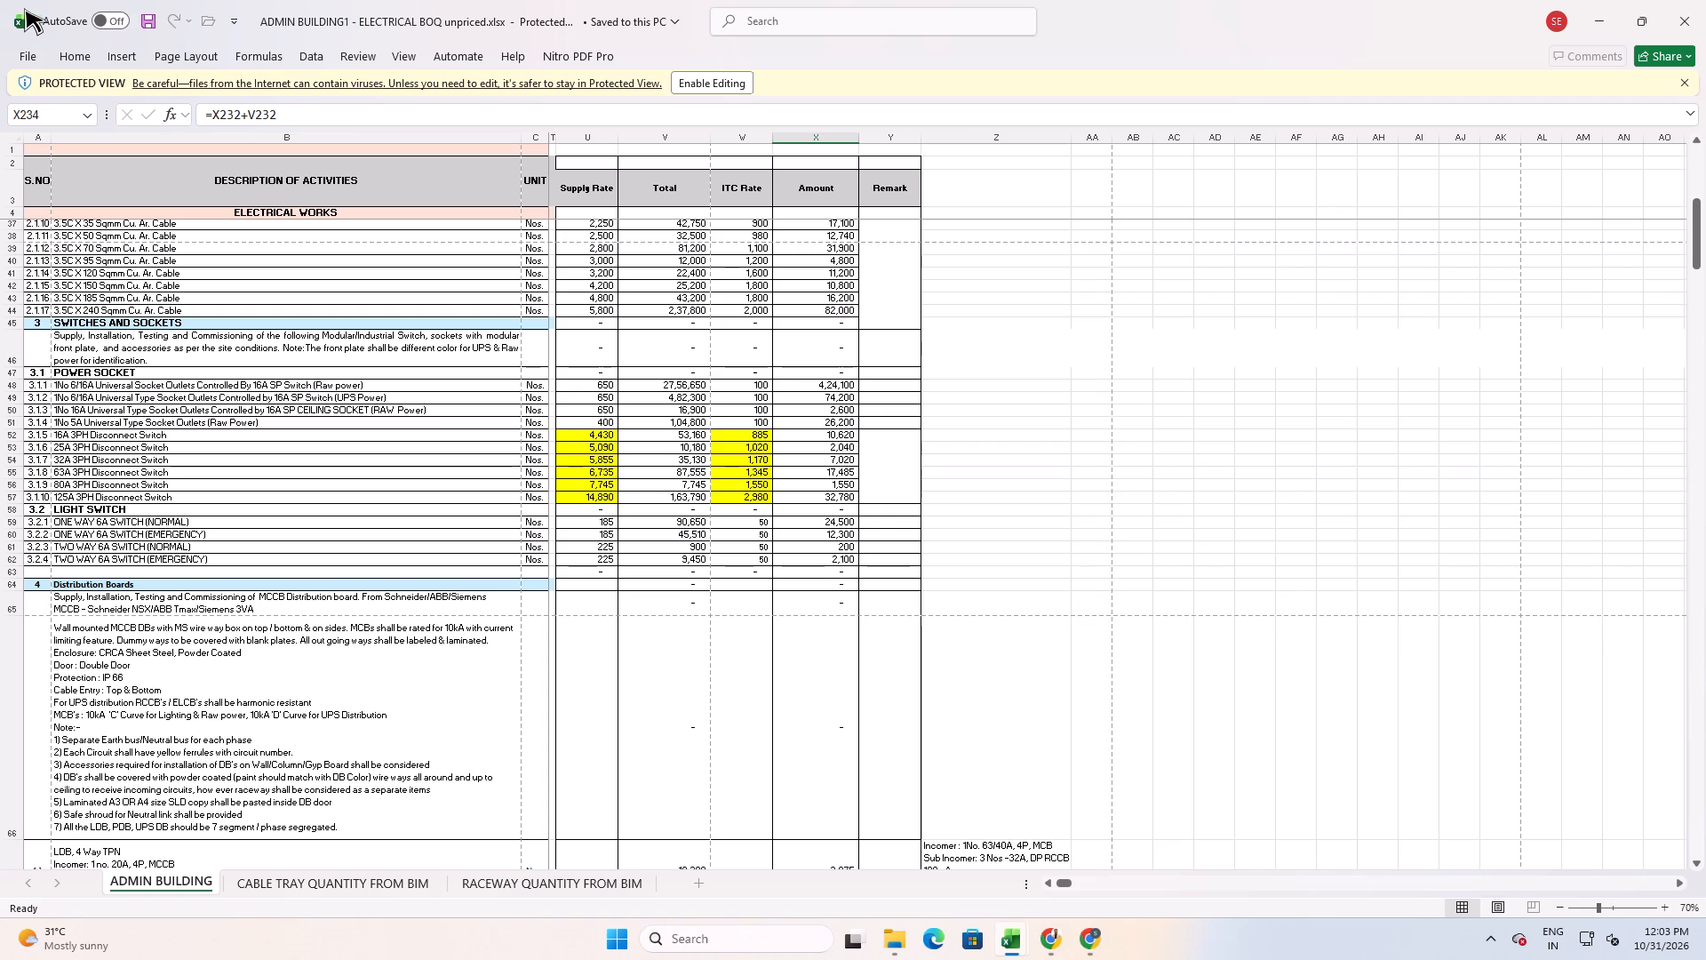
pyautogui.scroll(-1, 269, 716)
pyautogui.scroll(8, 268, 716)
pyautogui.scroll(6, 339, 663)
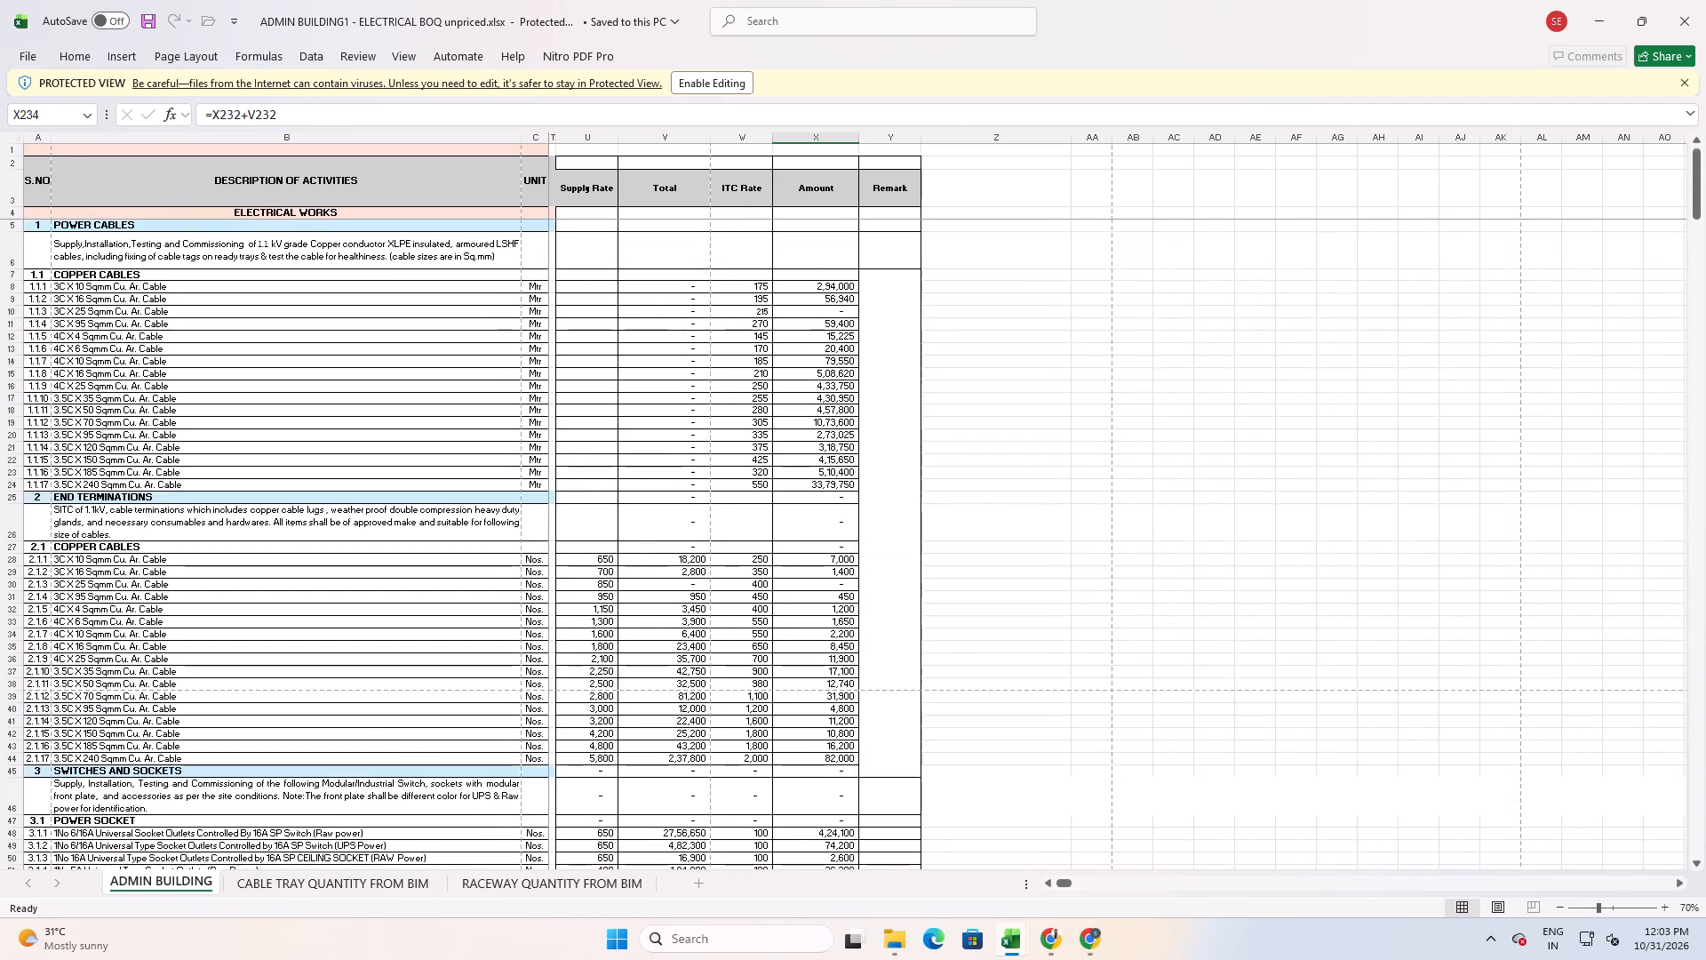
pyautogui.scroll(5, 341, 658)
pyautogui.scroll(-14, 341, 658)
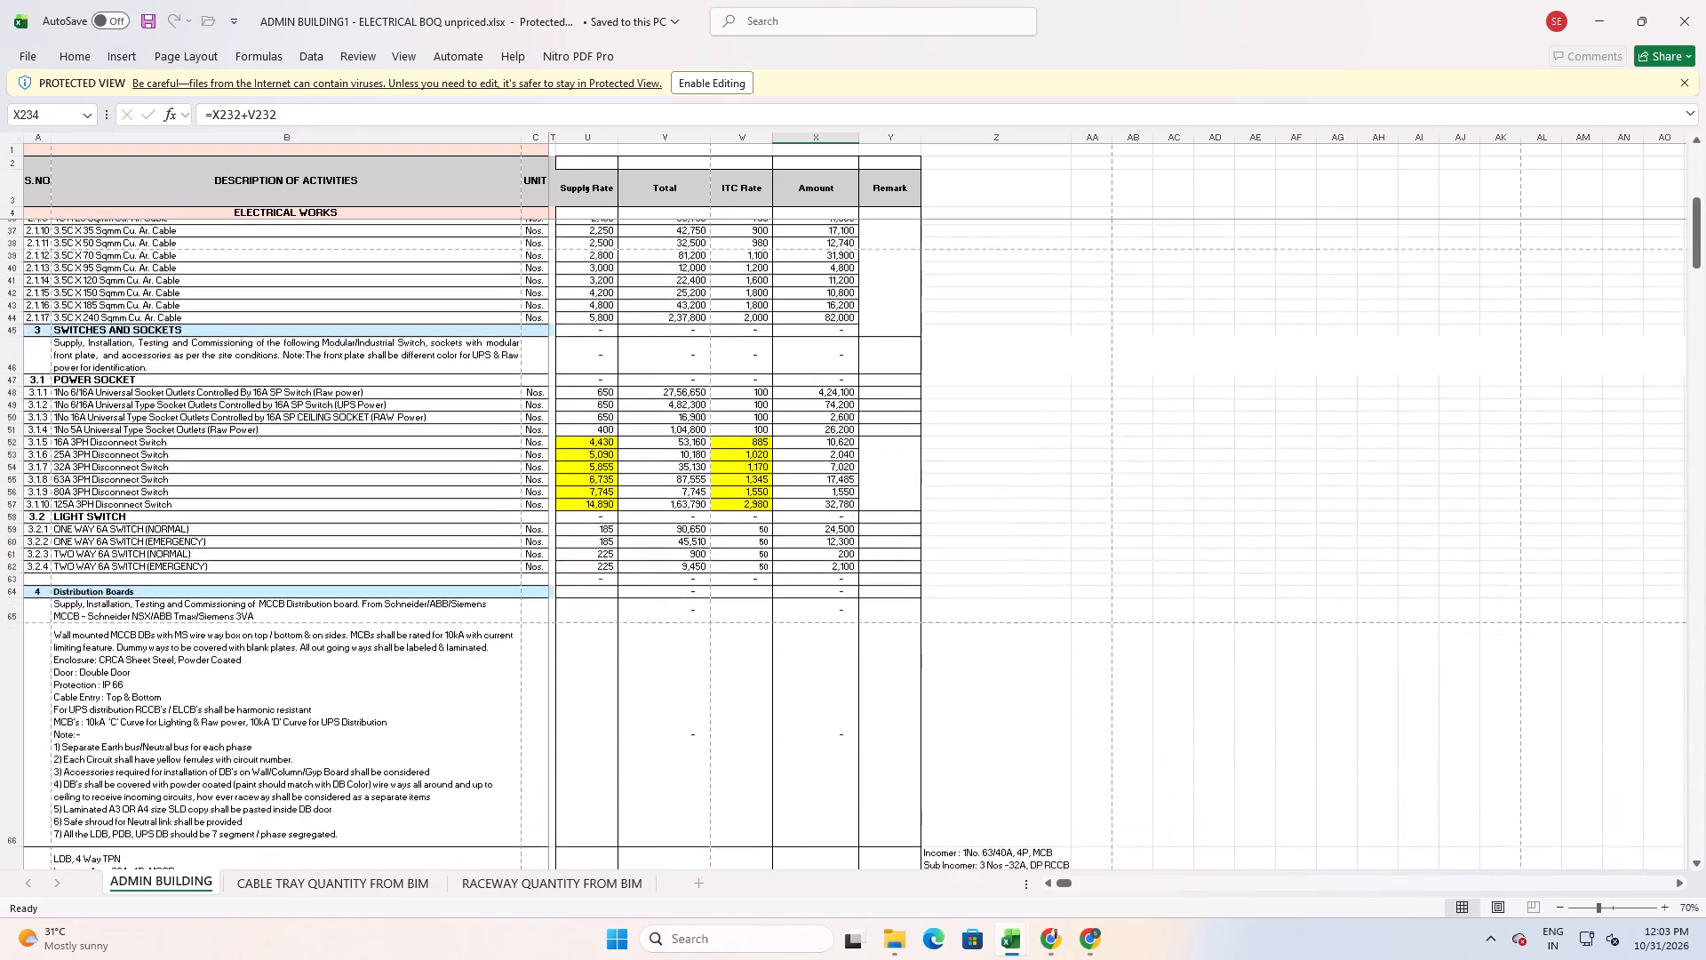
pyautogui.scroll(-3, 324, 650)
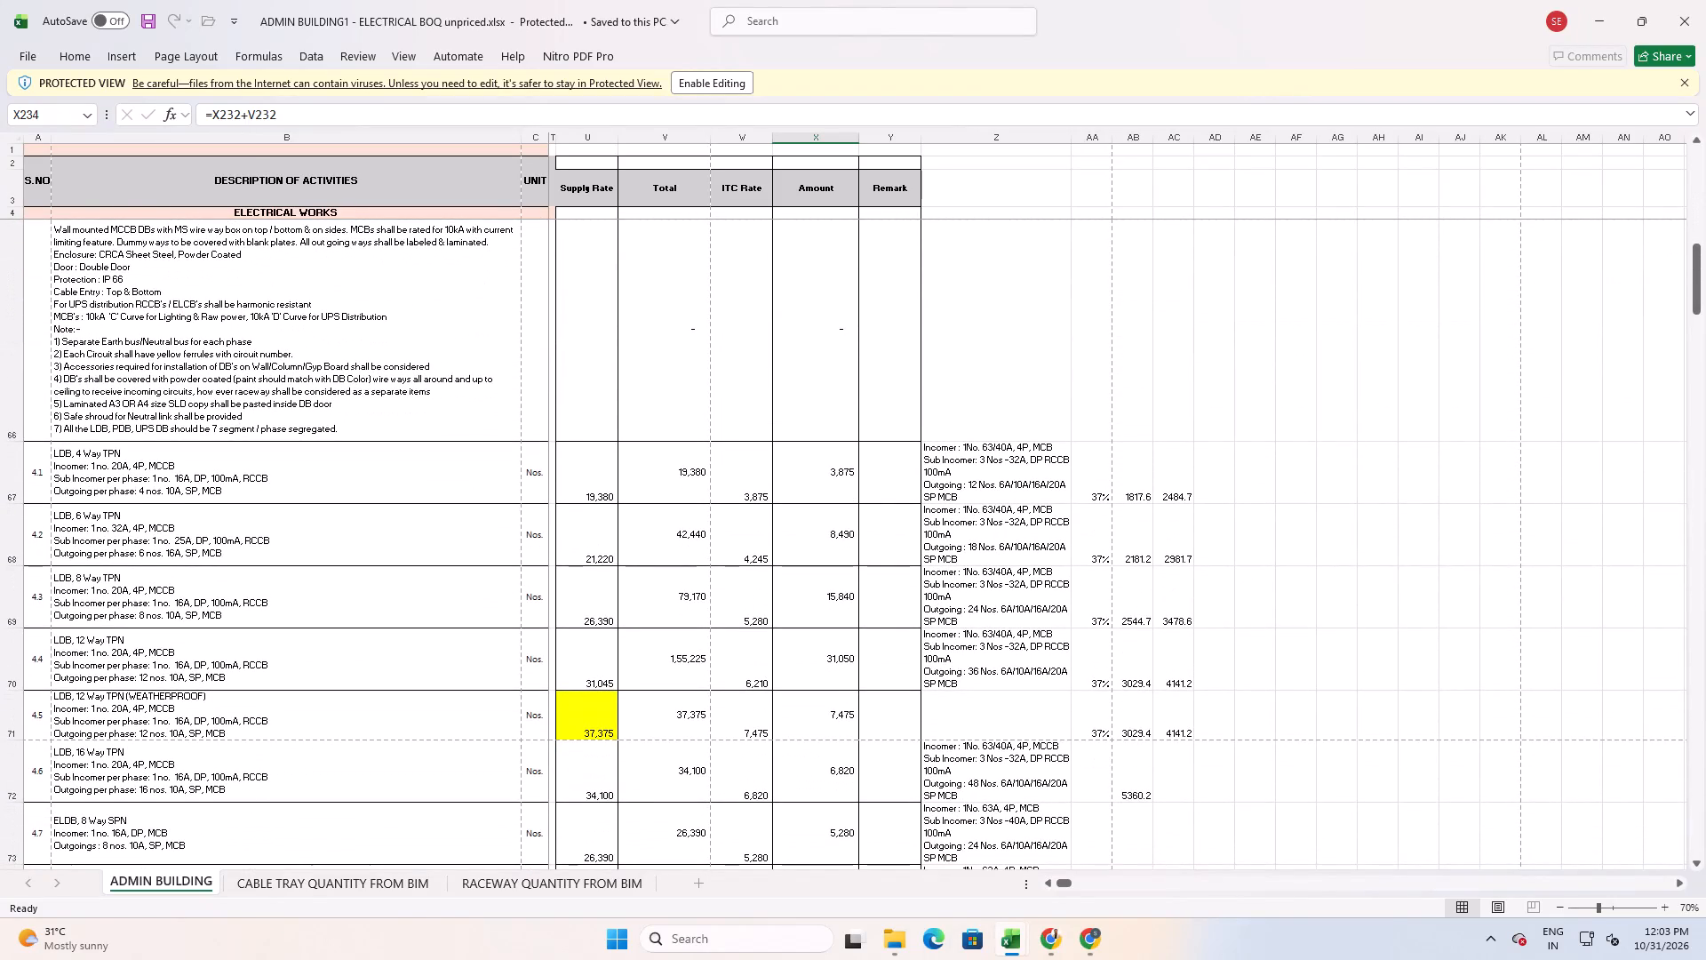
# In a new File Explorer tab, open the project operation drive's ROP > FY 2026-2027 > AHMEDABAD > MICRON > ELECTRICAL TDS > 1. DISTRIBUTION BOARD folder.
pyautogui.hotkey('alt', 'Tab')
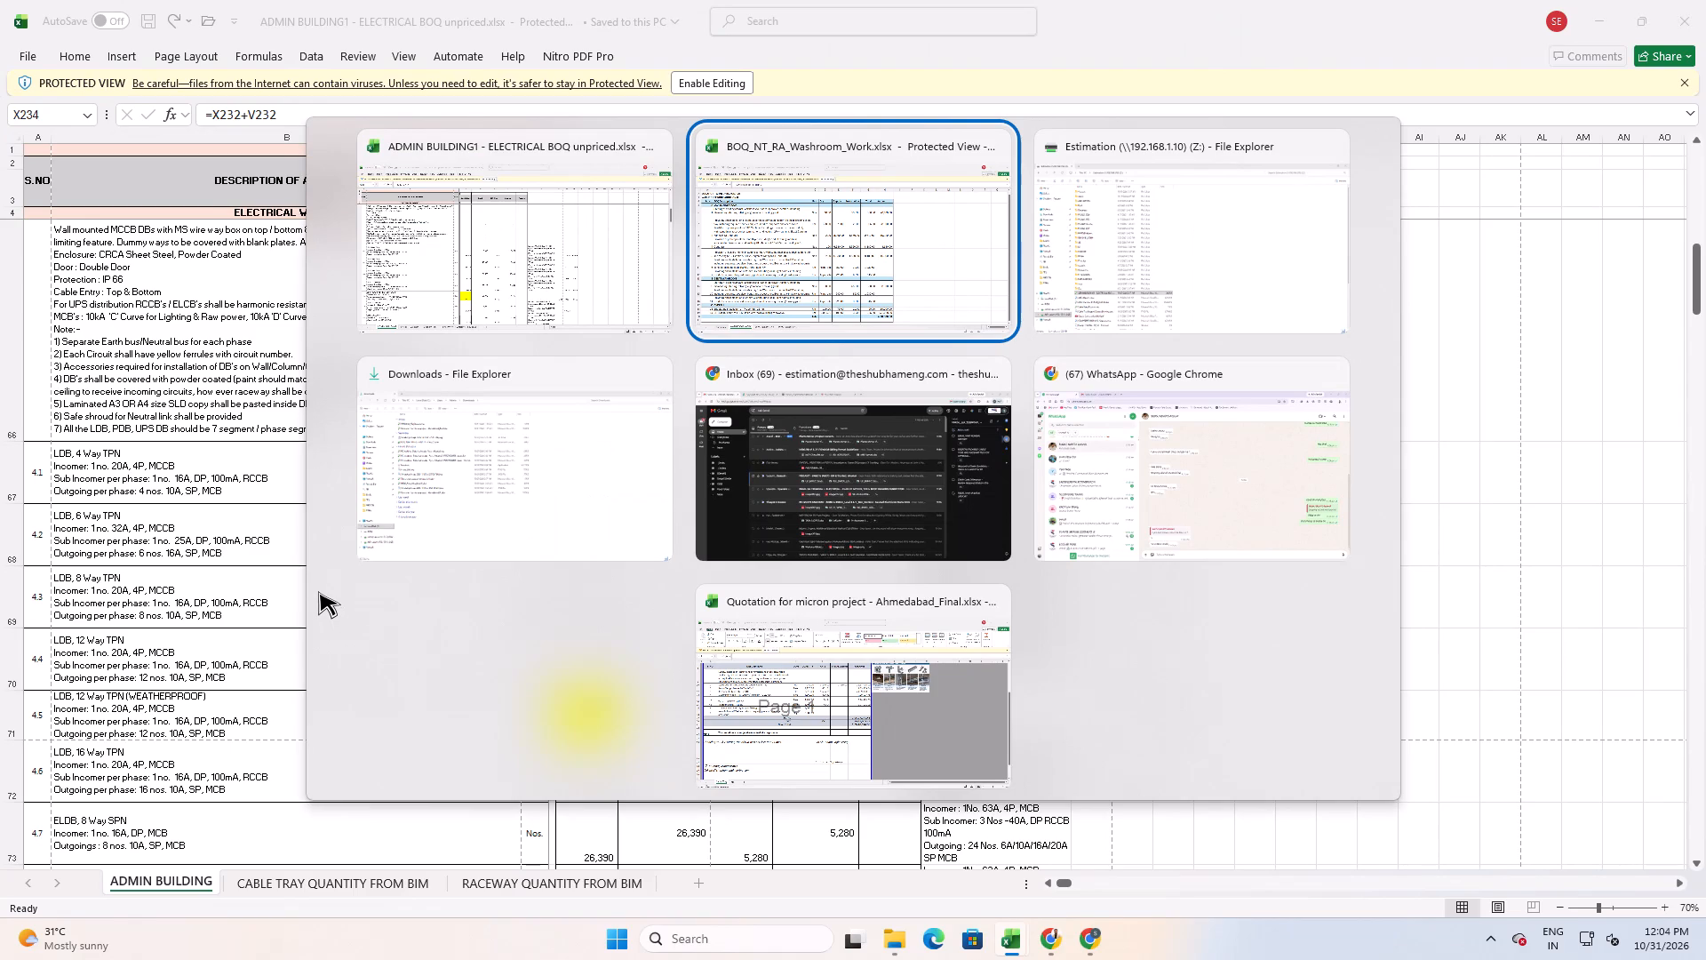
pyautogui.hotkey('alt', 'Tab')
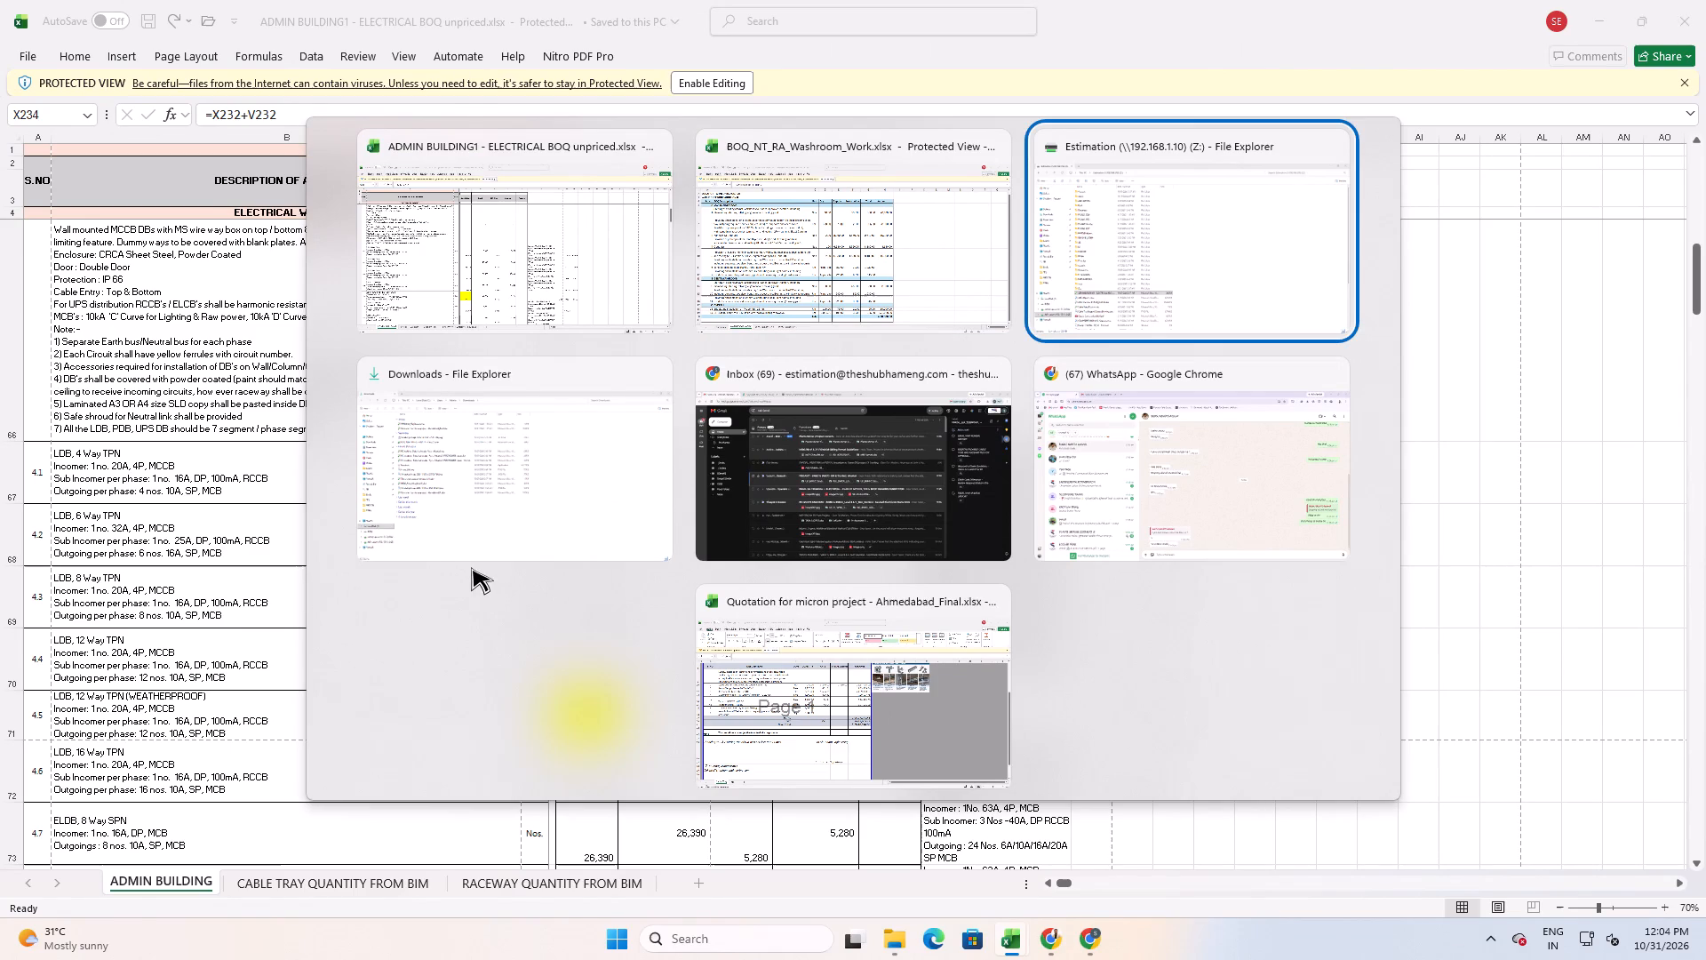
pyautogui.click(245, 12)
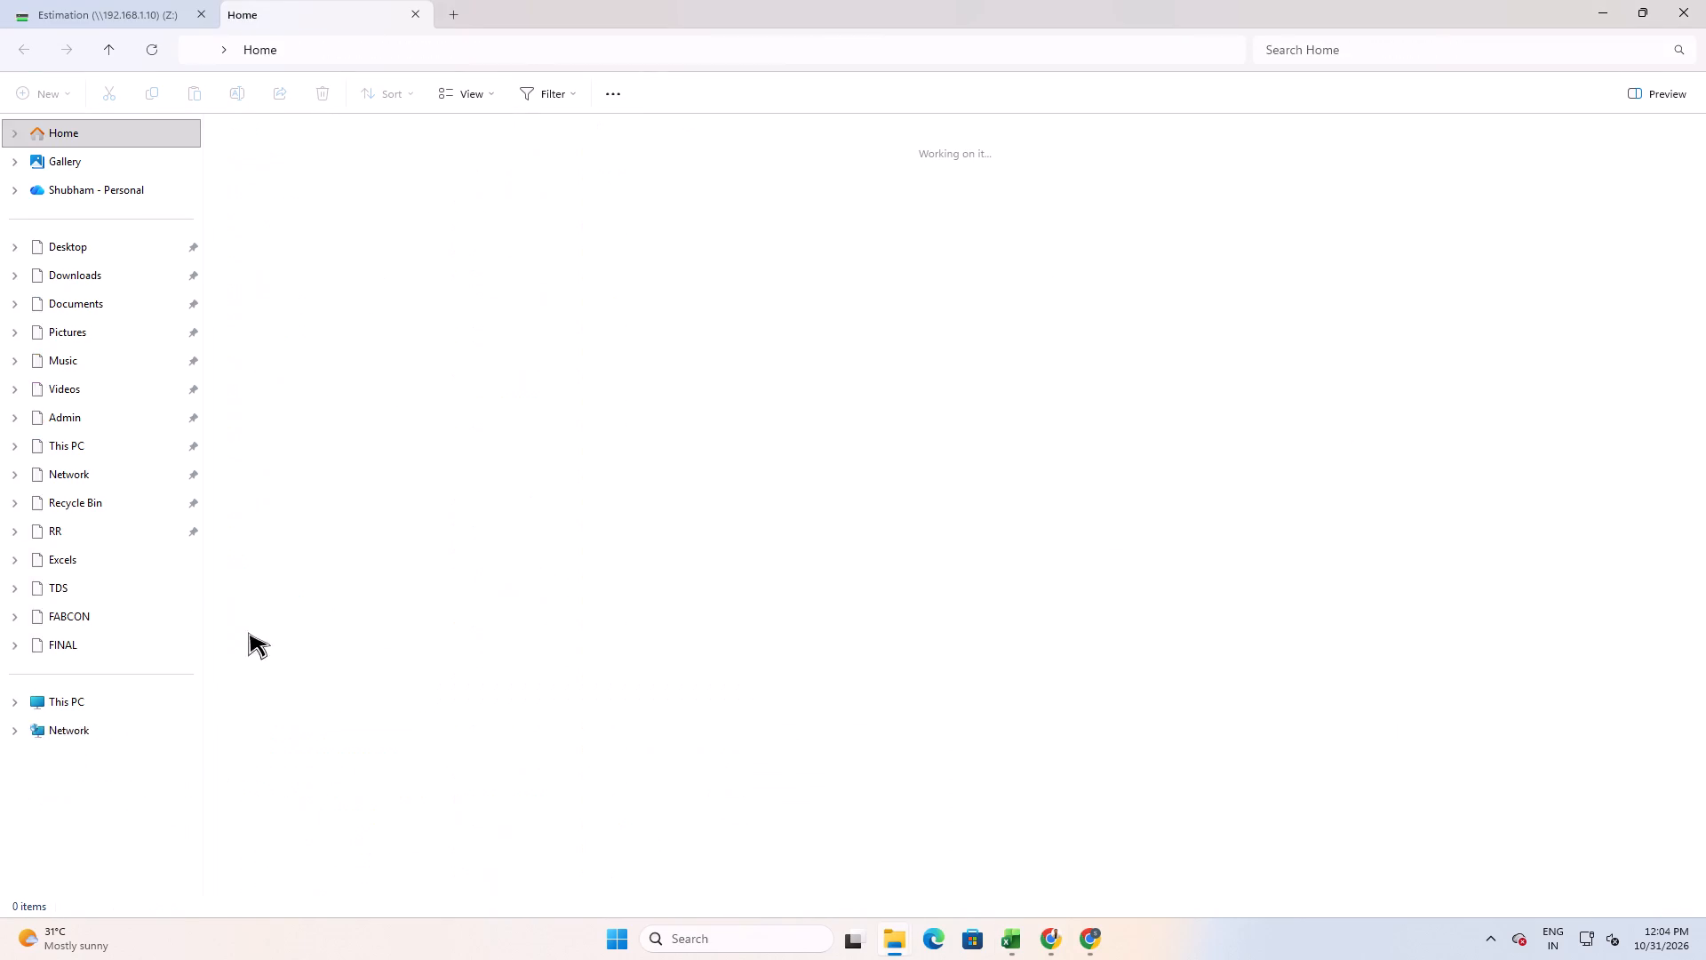
pyautogui.click(143, 791)
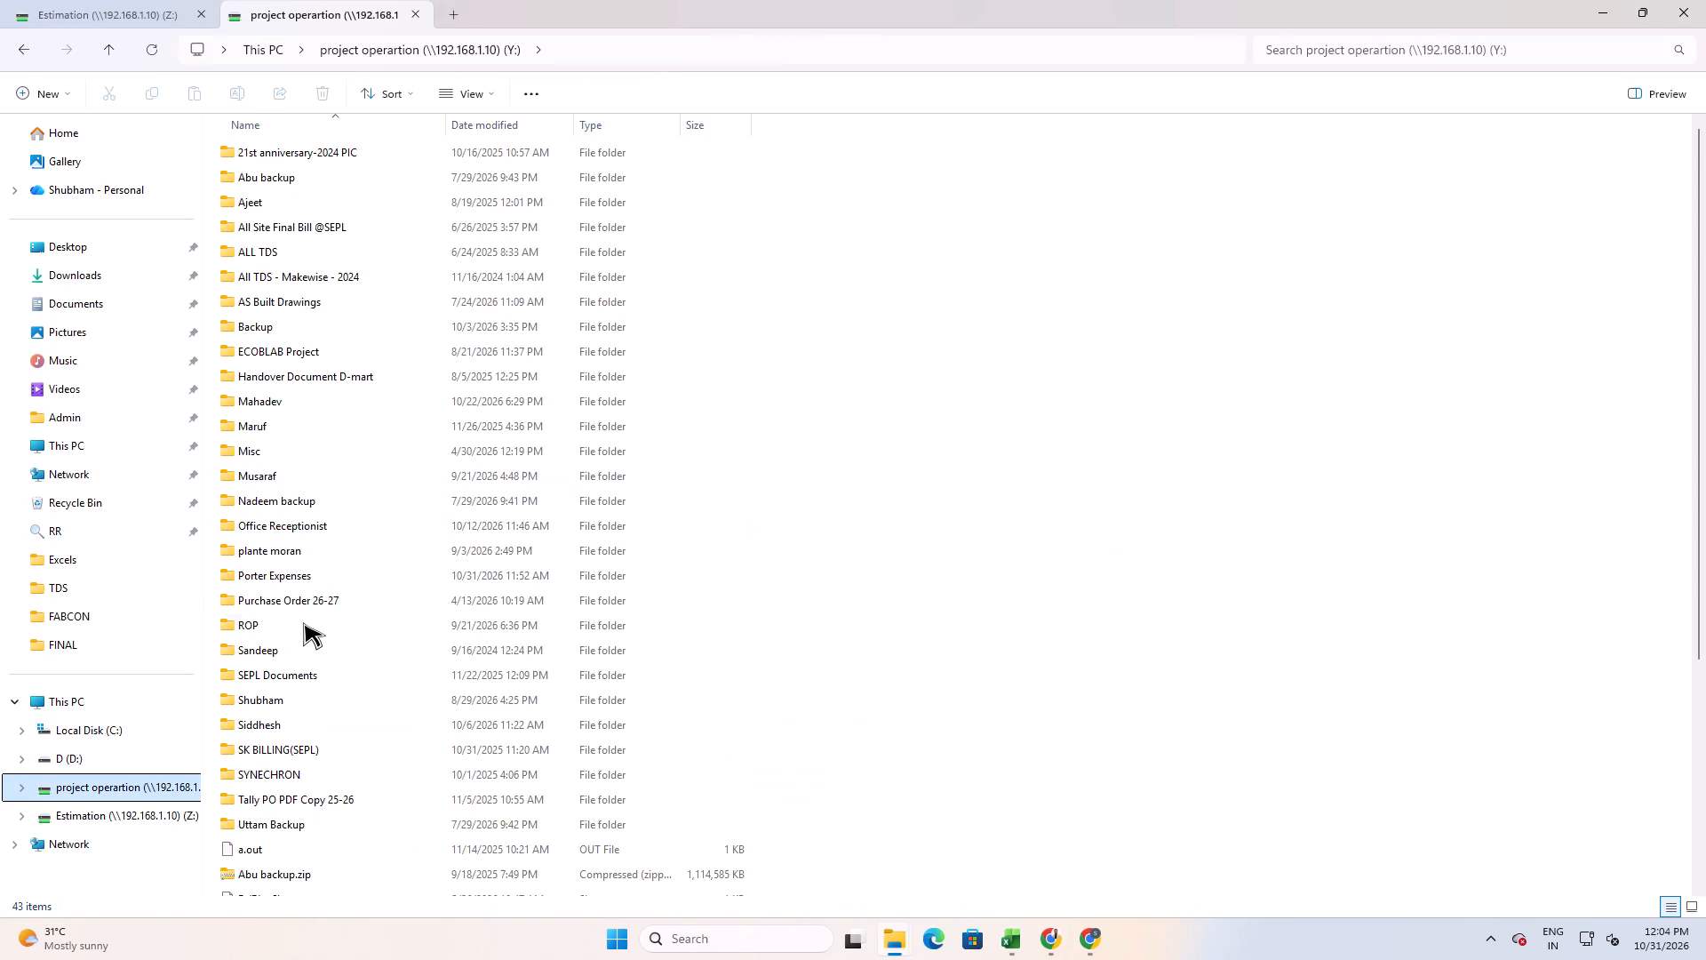
pyautogui.doubleClick(303, 622)
pyautogui.doubleClick(303, 196)
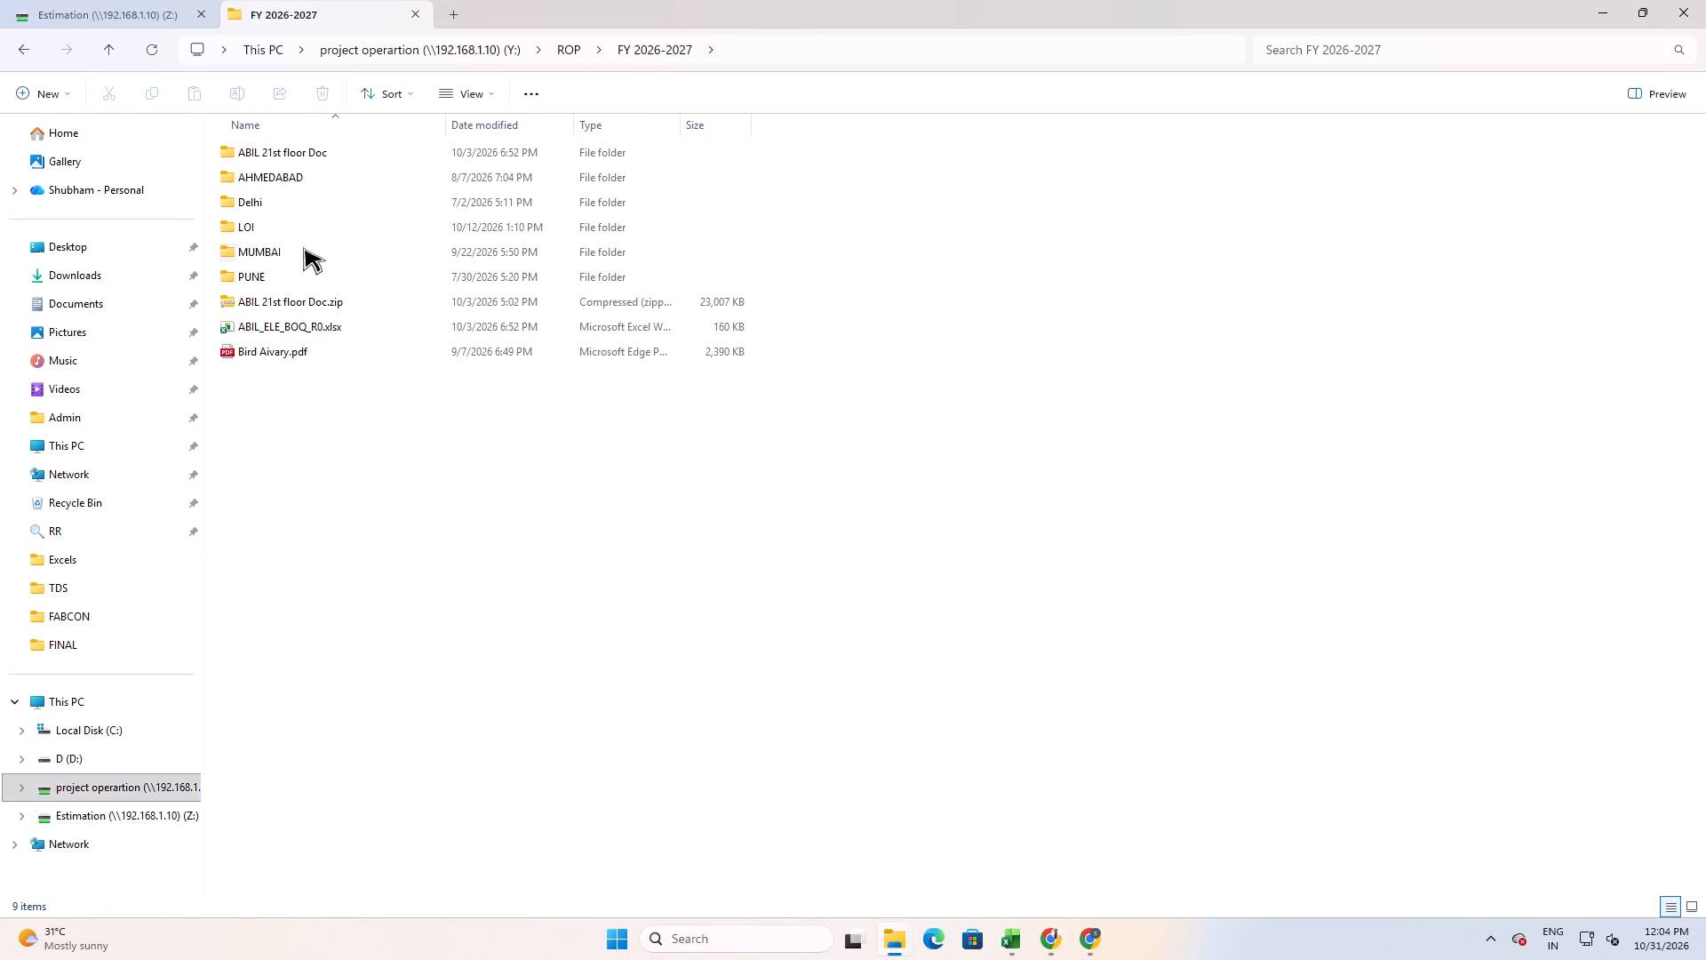
pyautogui.doubleClick(352, 176)
pyautogui.doubleClick(363, 174)
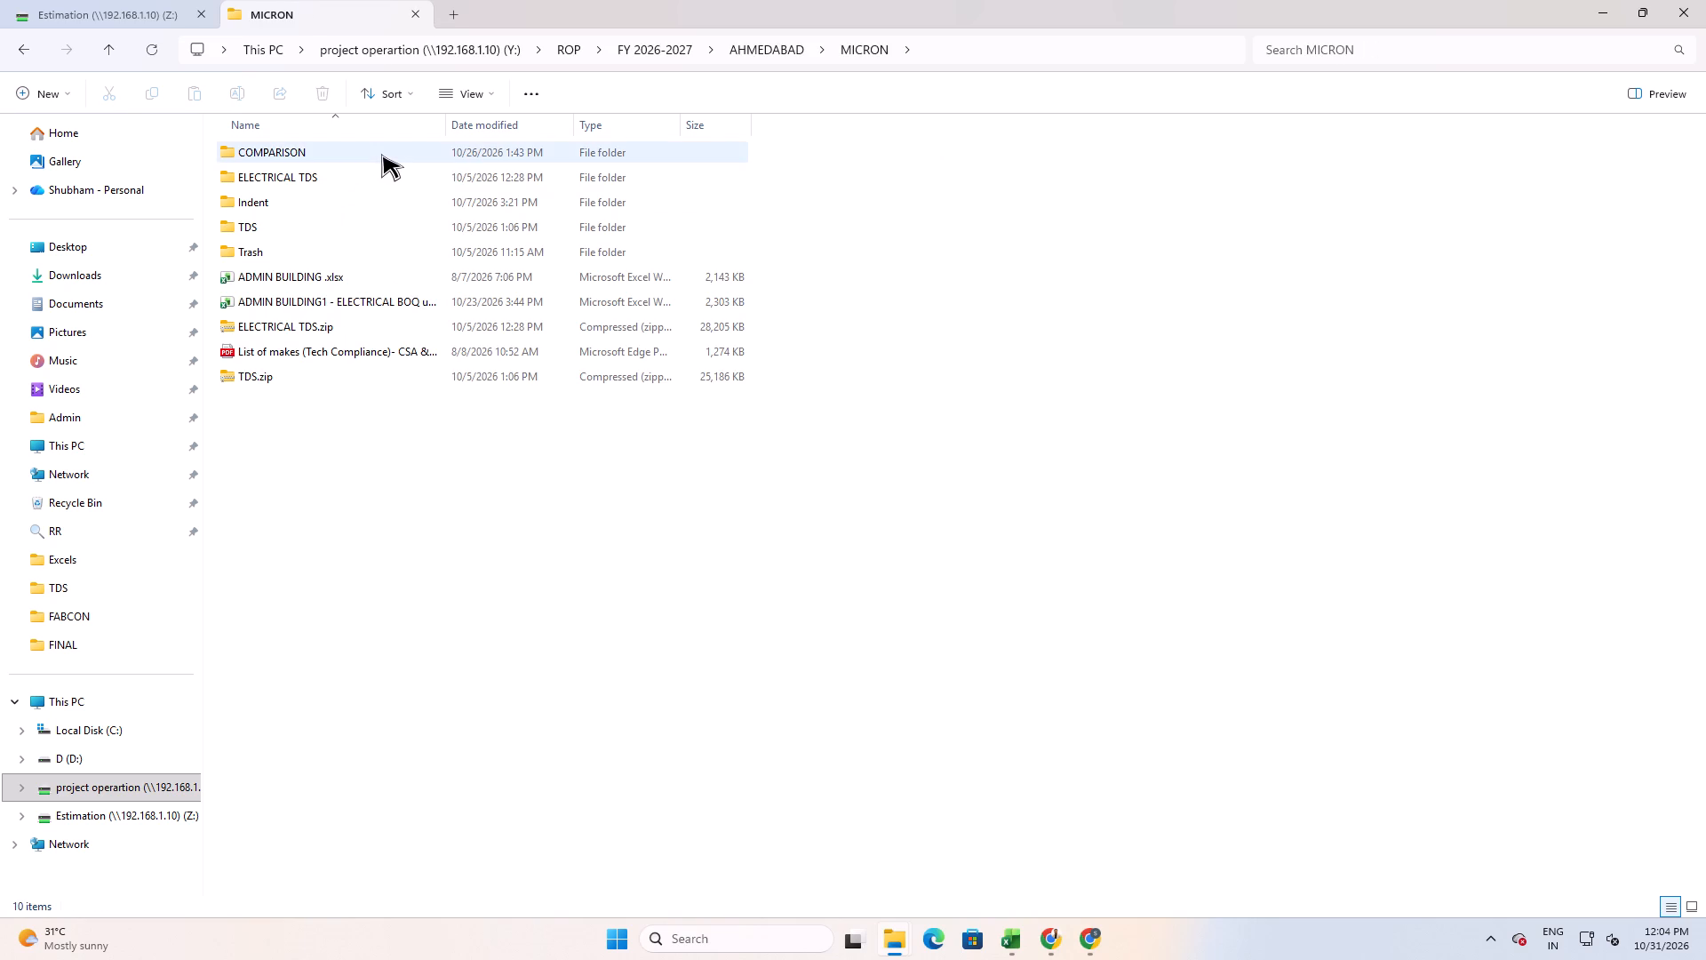
pyautogui.doubleClick(382, 179)
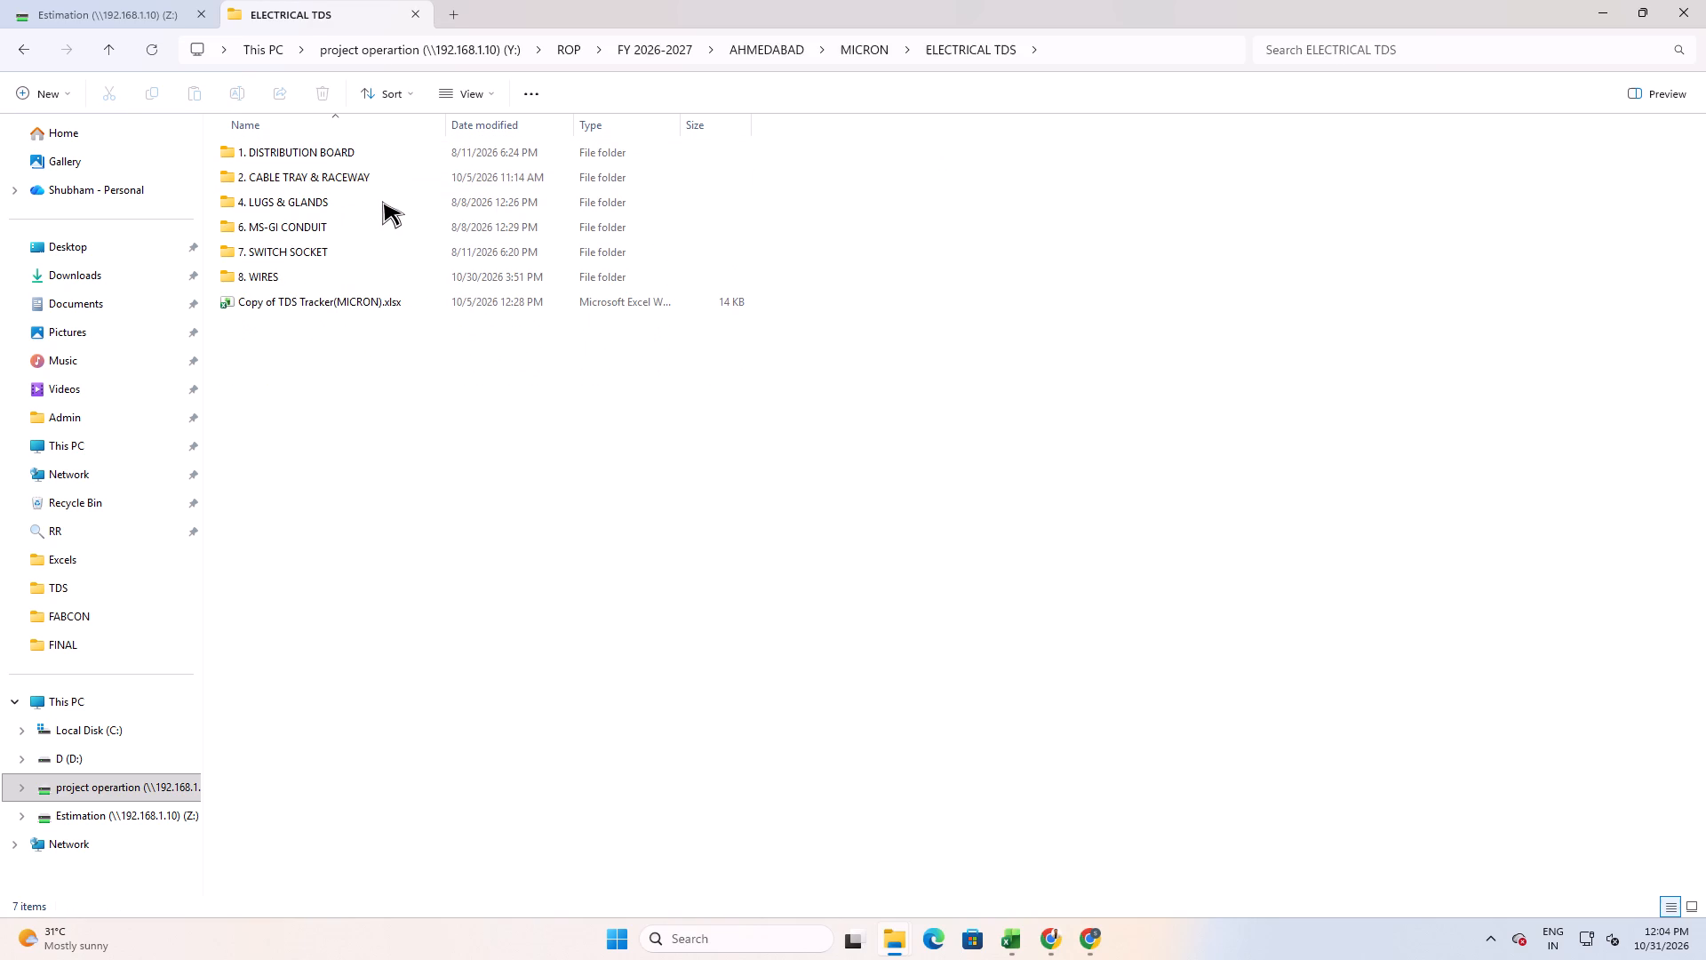
pyautogui.doubleClick(345, 154)
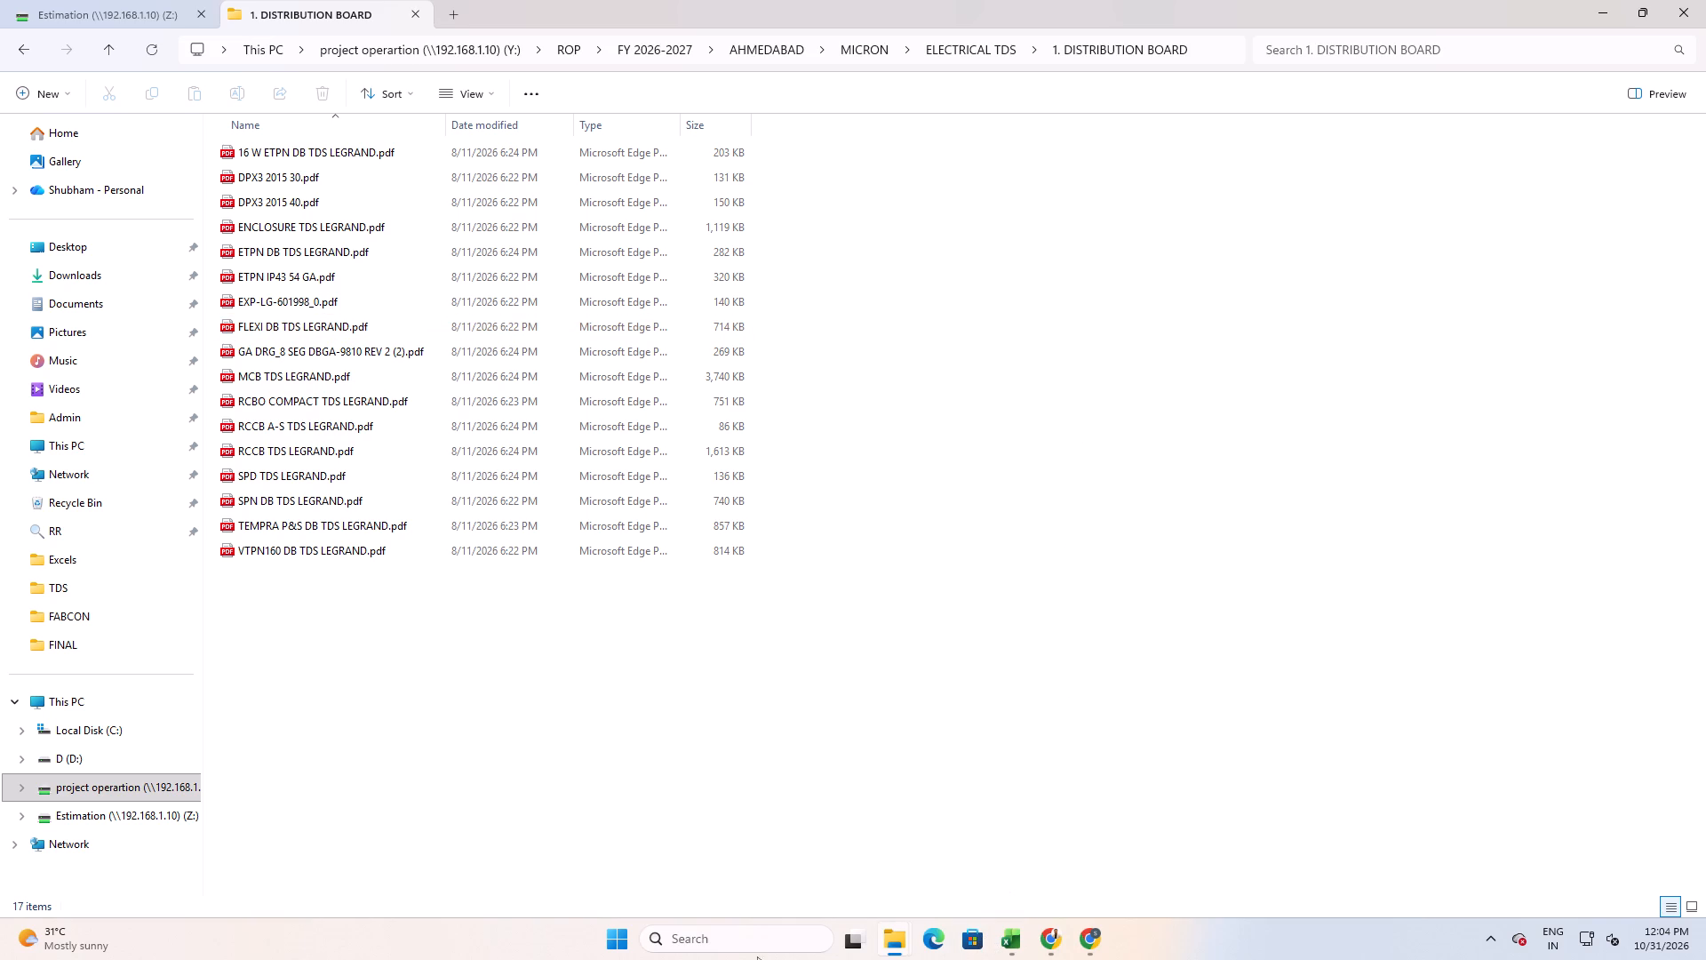
# Launch the Loggy3 app from the recent searches.
pyautogui.click(1485, 937)
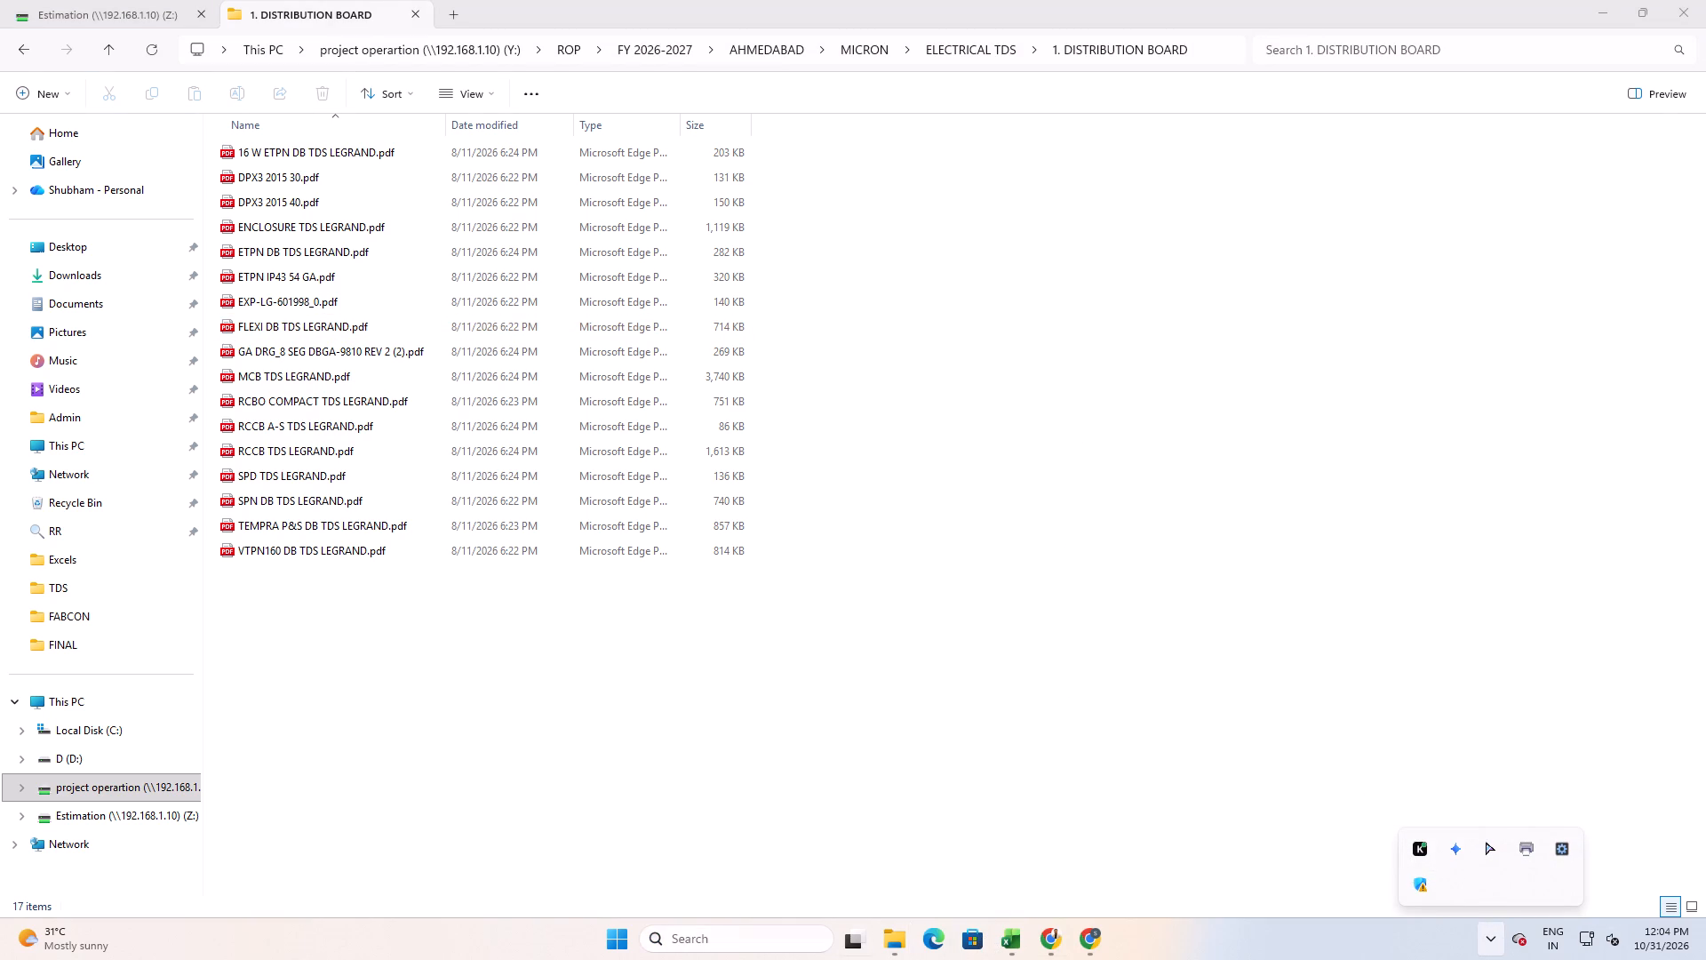
pyautogui.click(796, 946)
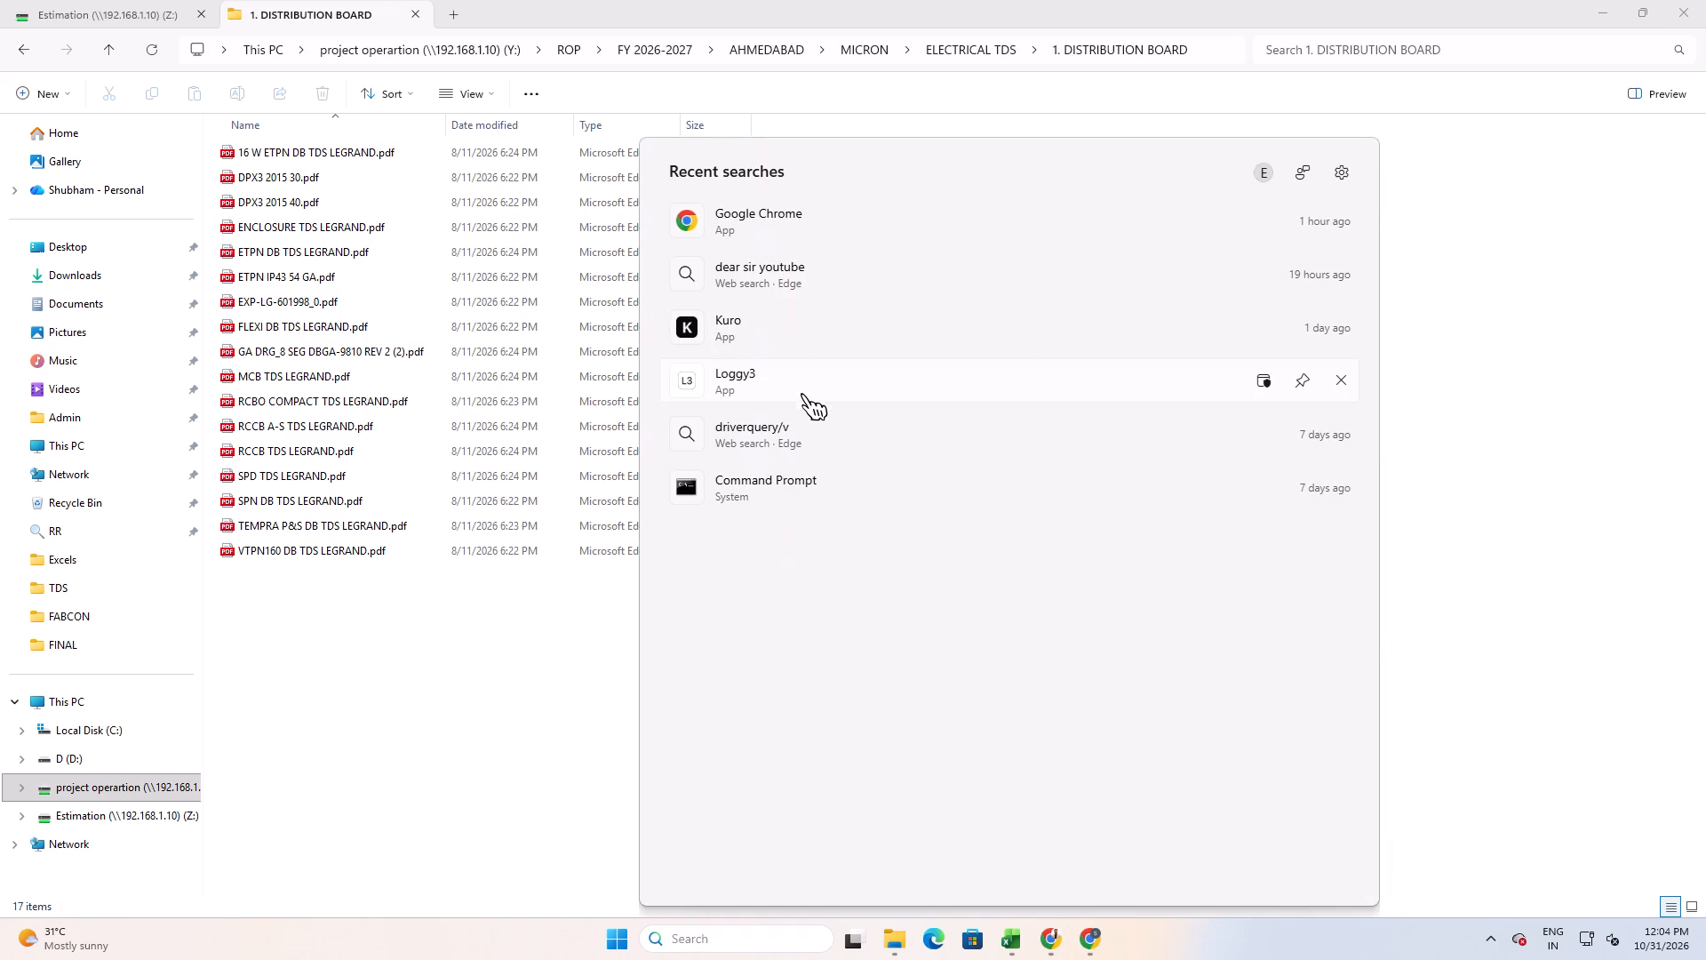
pyautogui.click(801, 385)
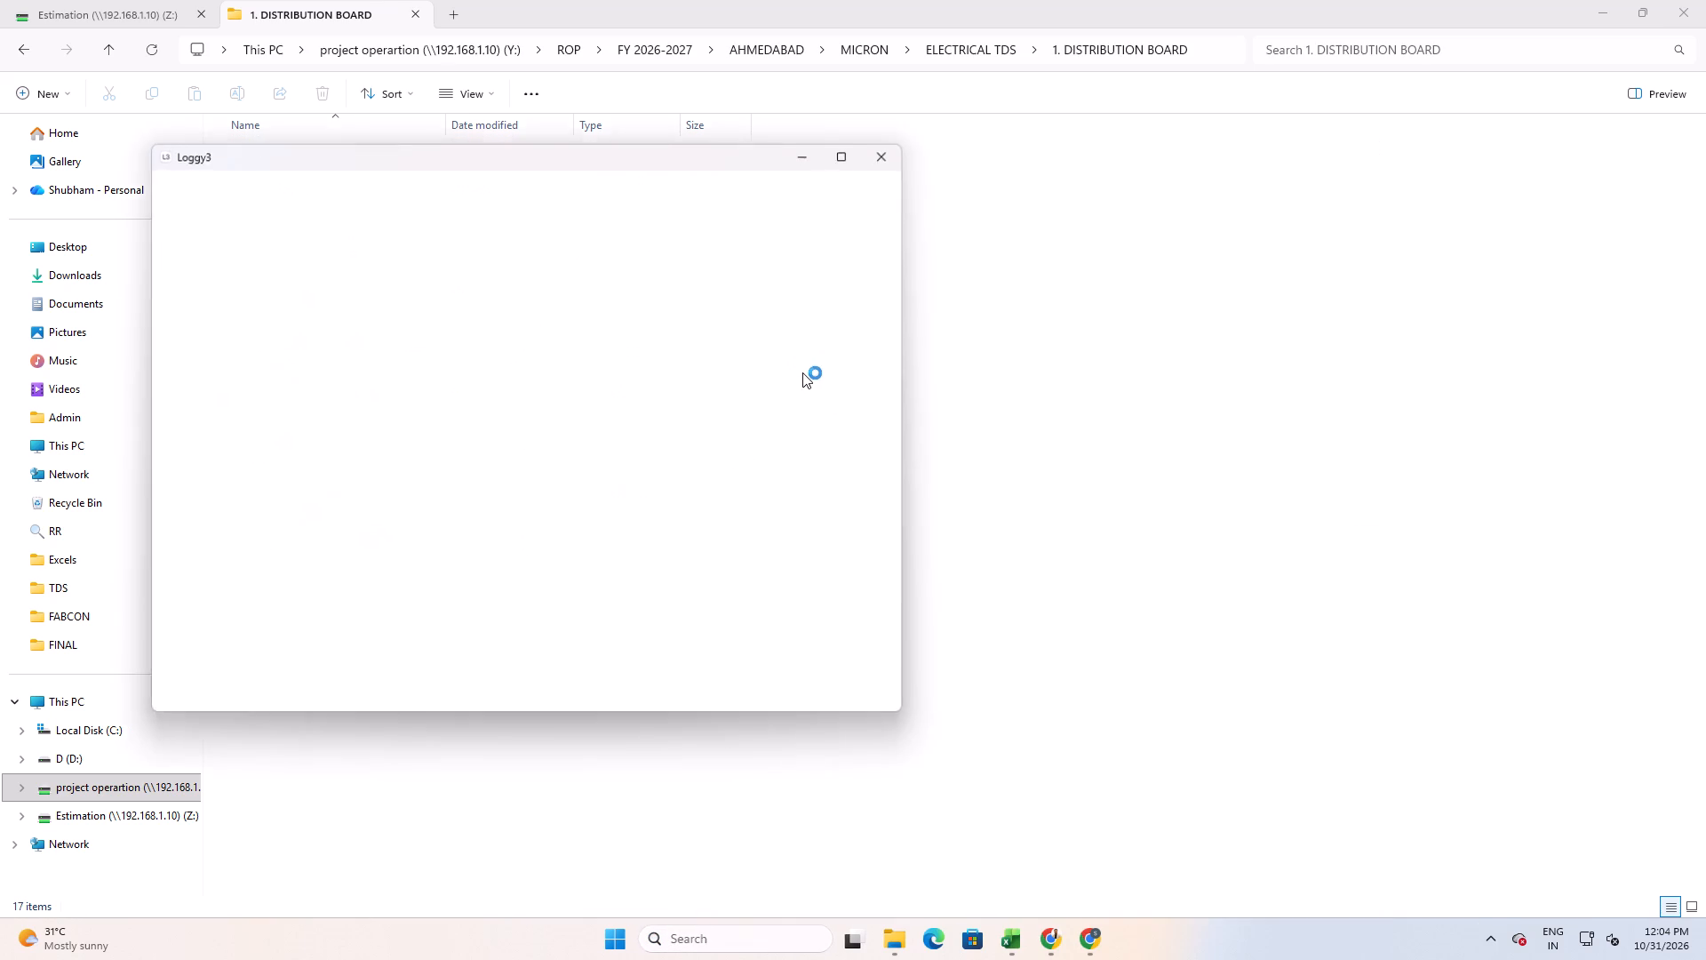
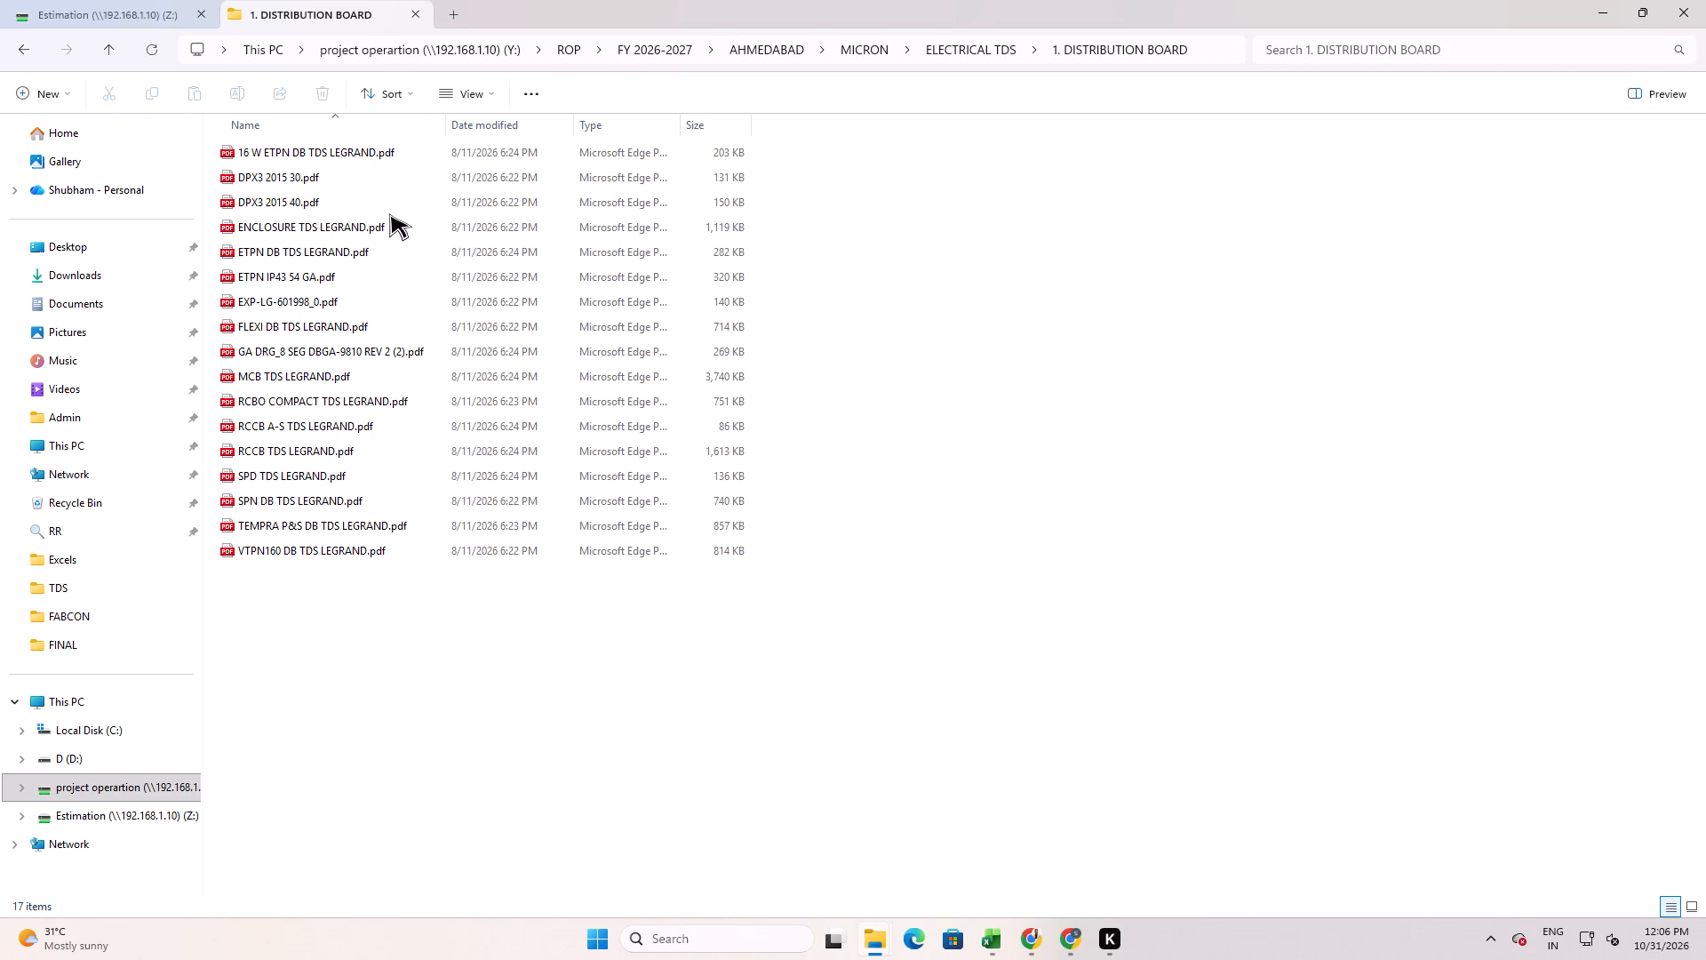
# Open DB.pdf from the TDS folder inside the project's MICRON folder.
pyautogui.click(20, 52)
pyautogui.click(20, 52)
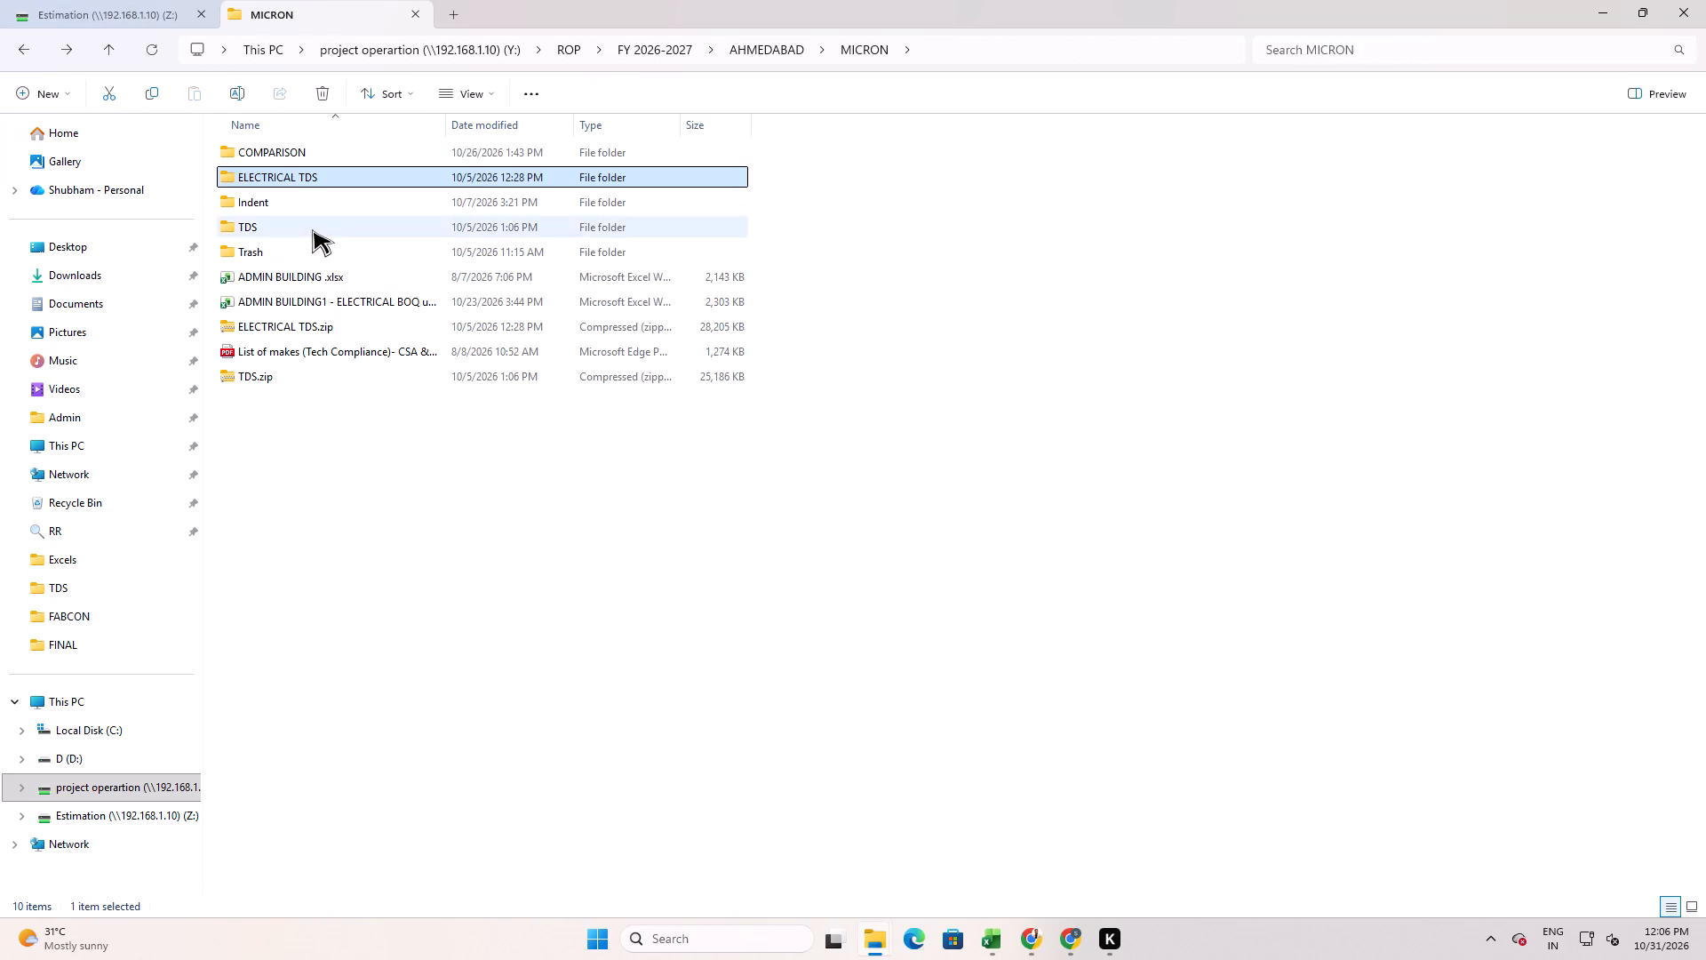
pyautogui.doubleClick(311, 230)
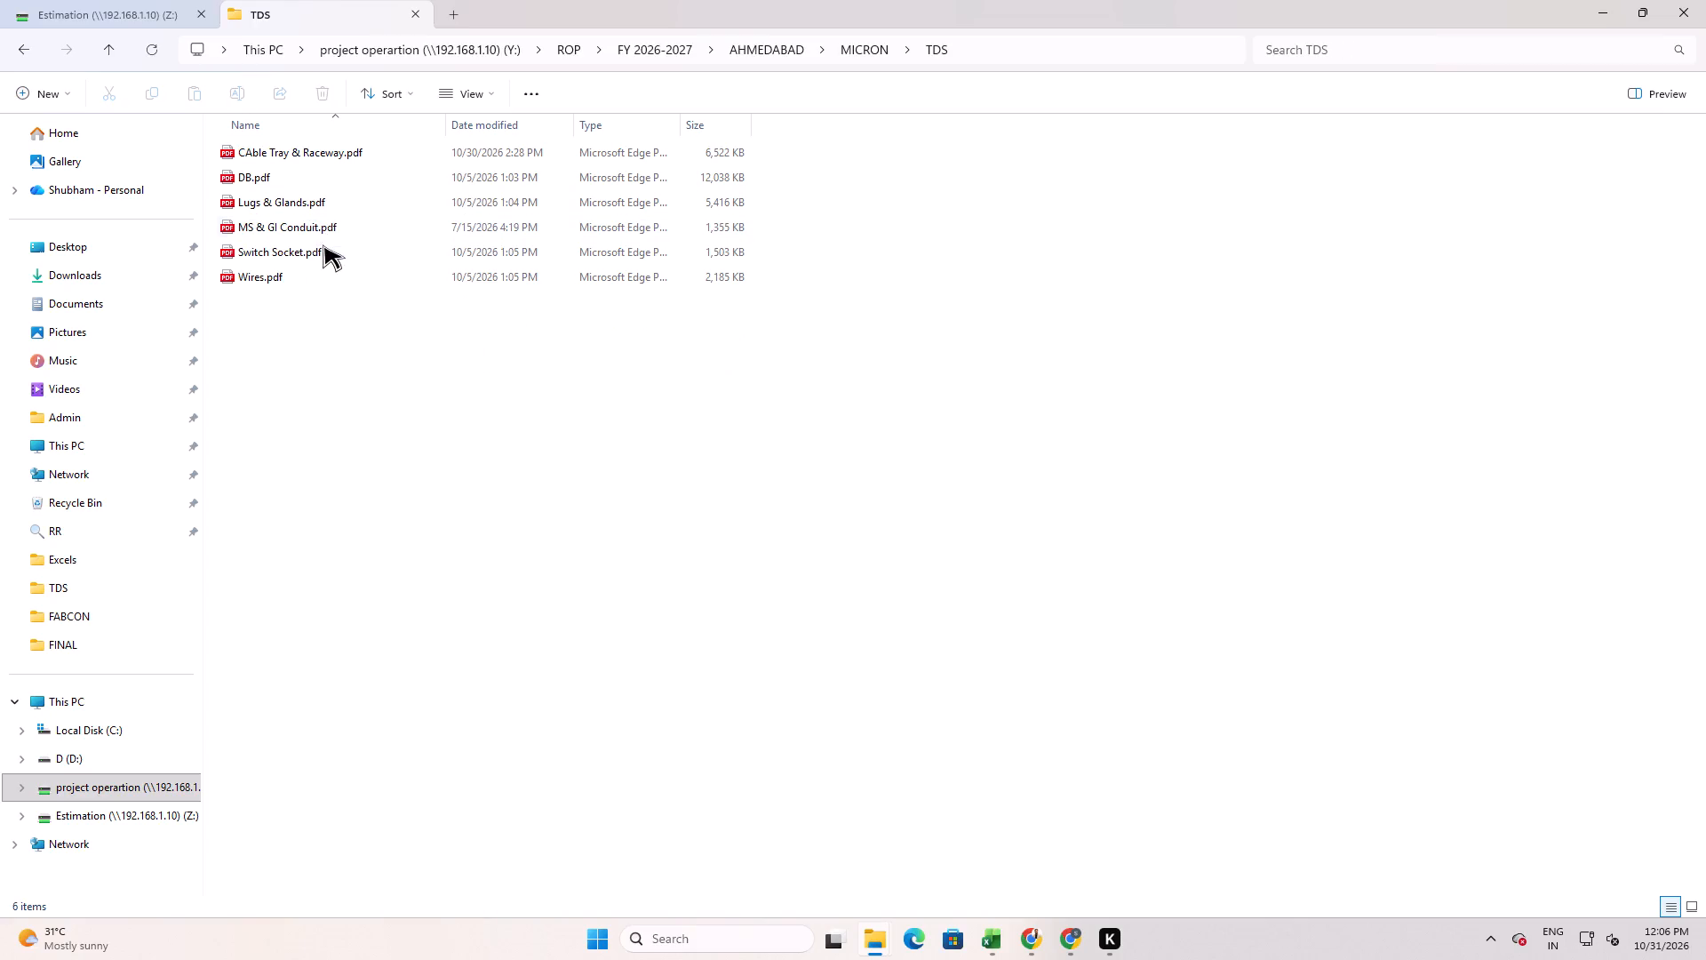
pyautogui.doubleClick(315, 181)
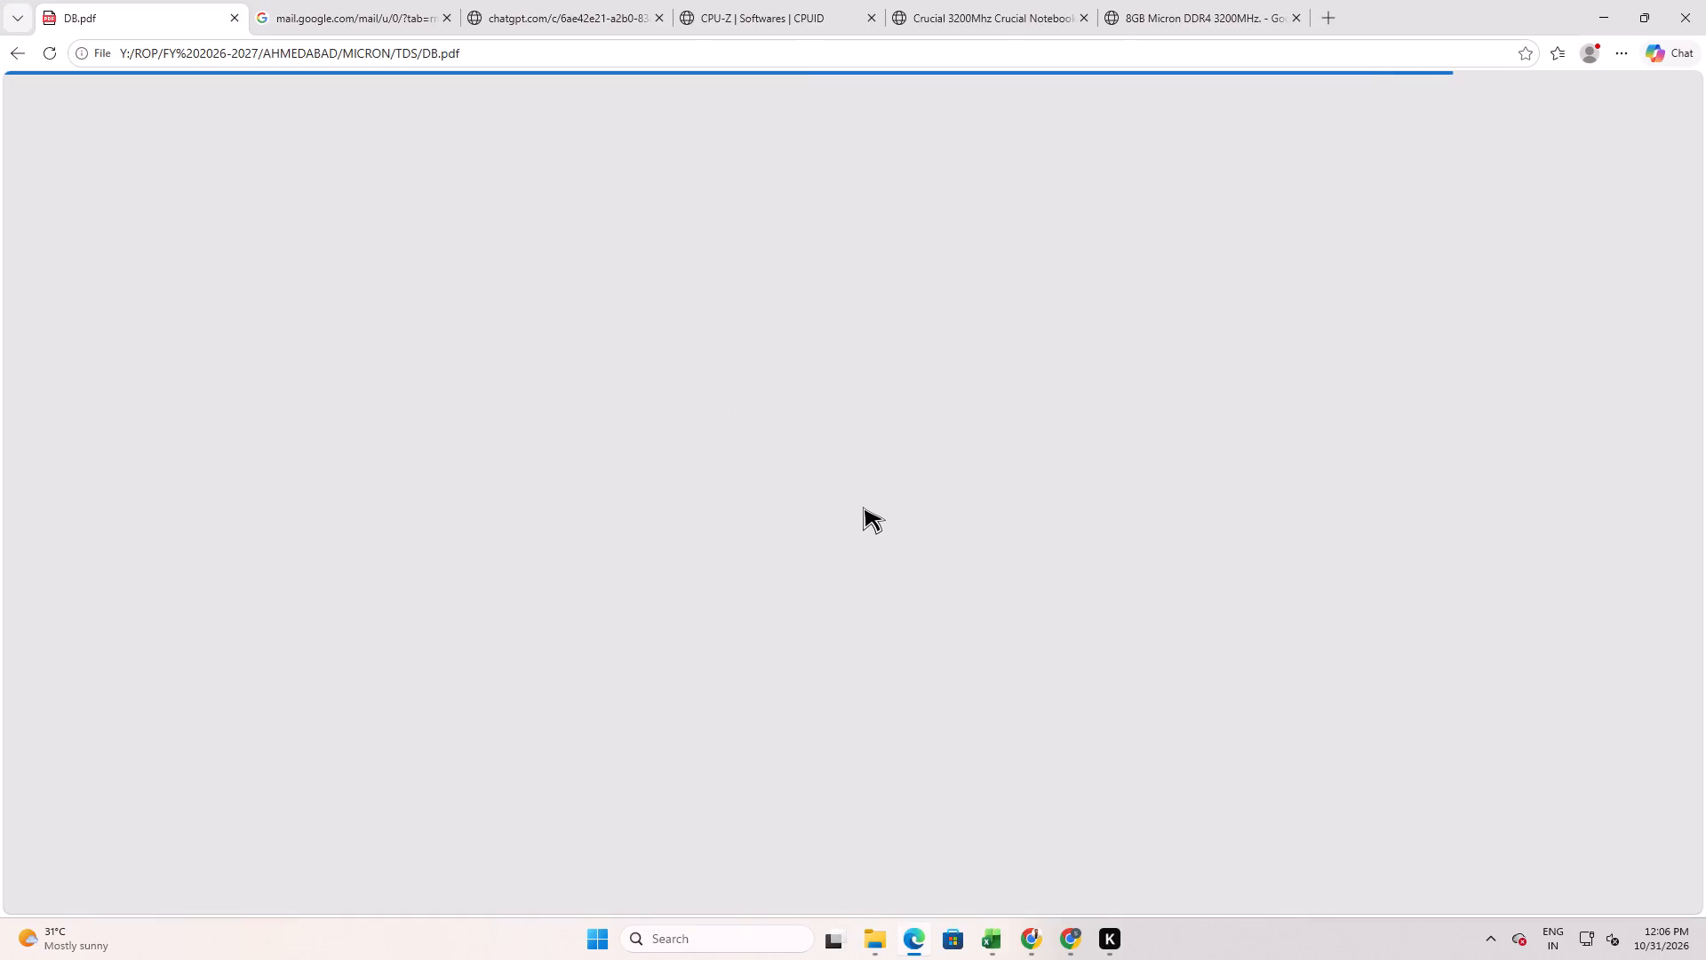
# Switch from DB.pdf to another of the open windows.
pyautogui.hotkey('alt', 'Tab')
pyautogui.hotkey('alt', 'Tab')
pyautogui.hotkey('alt', 'Tab')
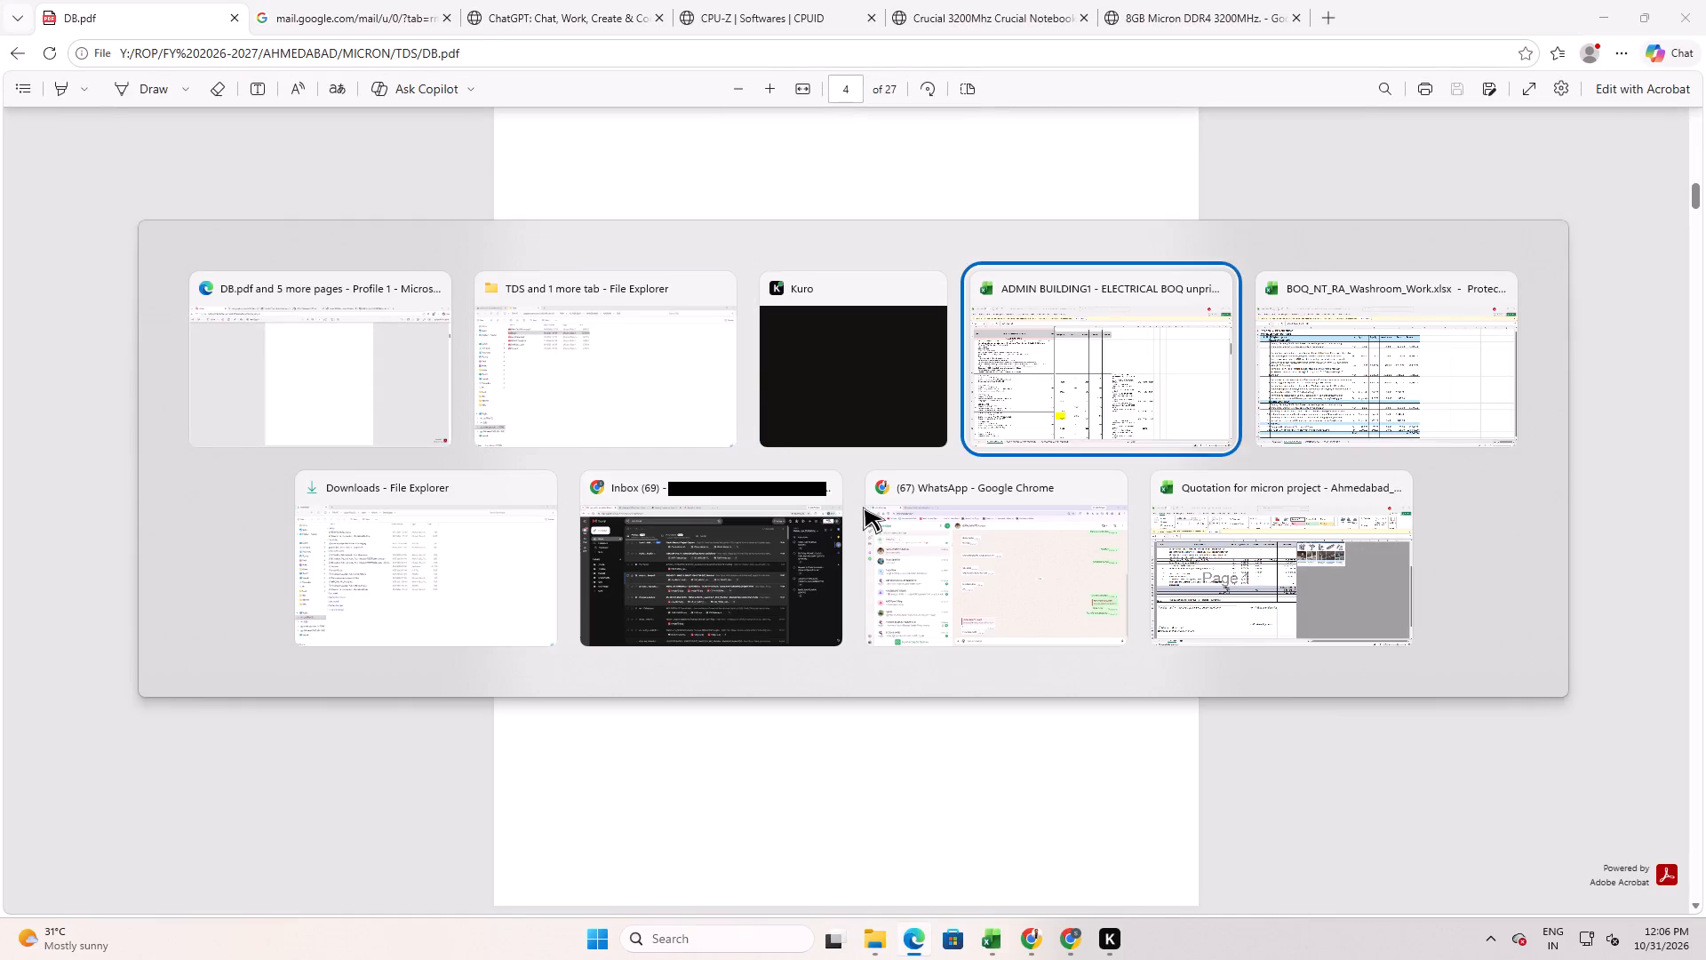
pyautogui.hotkey('alt', 'Tab')
pyautogui.hotkey('alt', 'Tab')
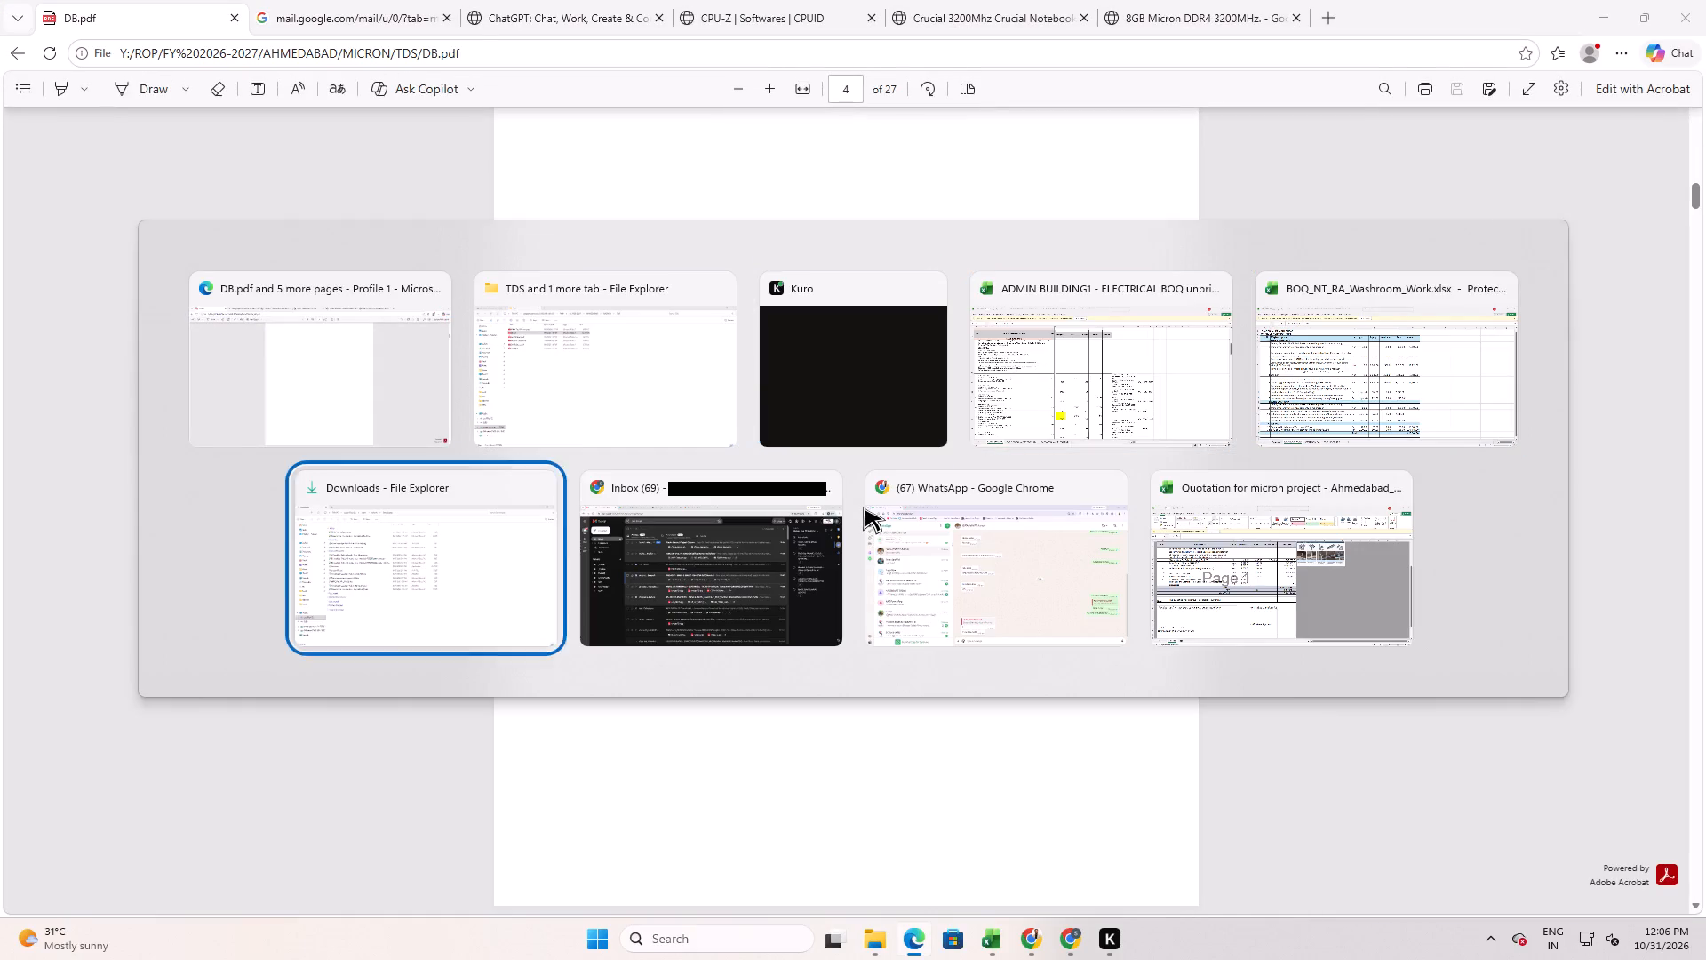